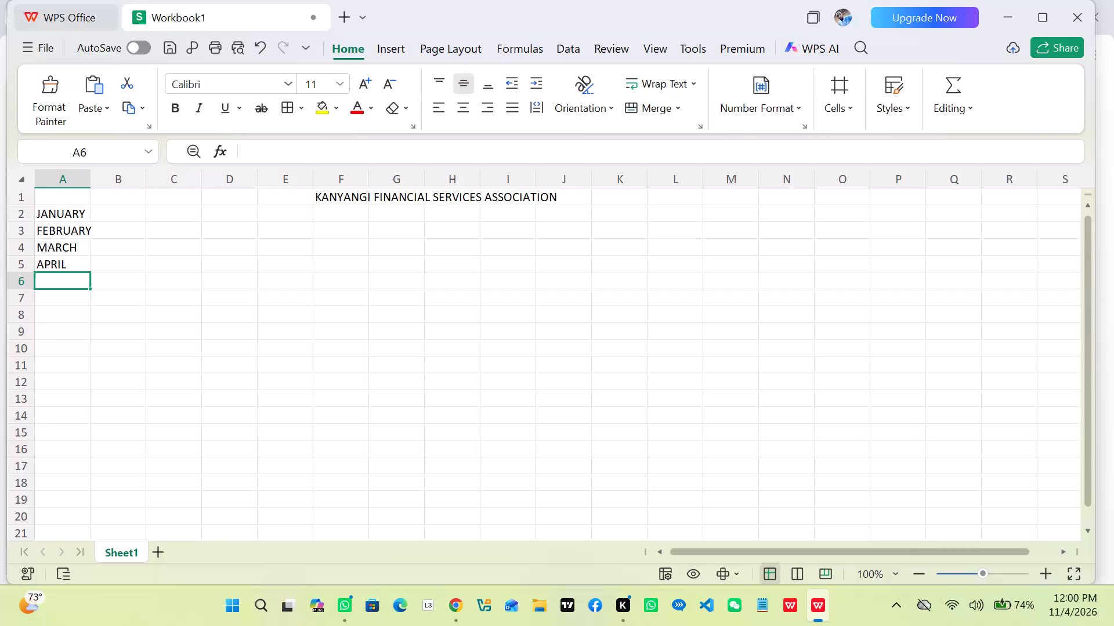
Continue the month list down column A from A6 with MAY, JULY, AUGUST, SEPTEMBER, OCTOBER, NOVEMBER and DECEMBER.
type("MAY")
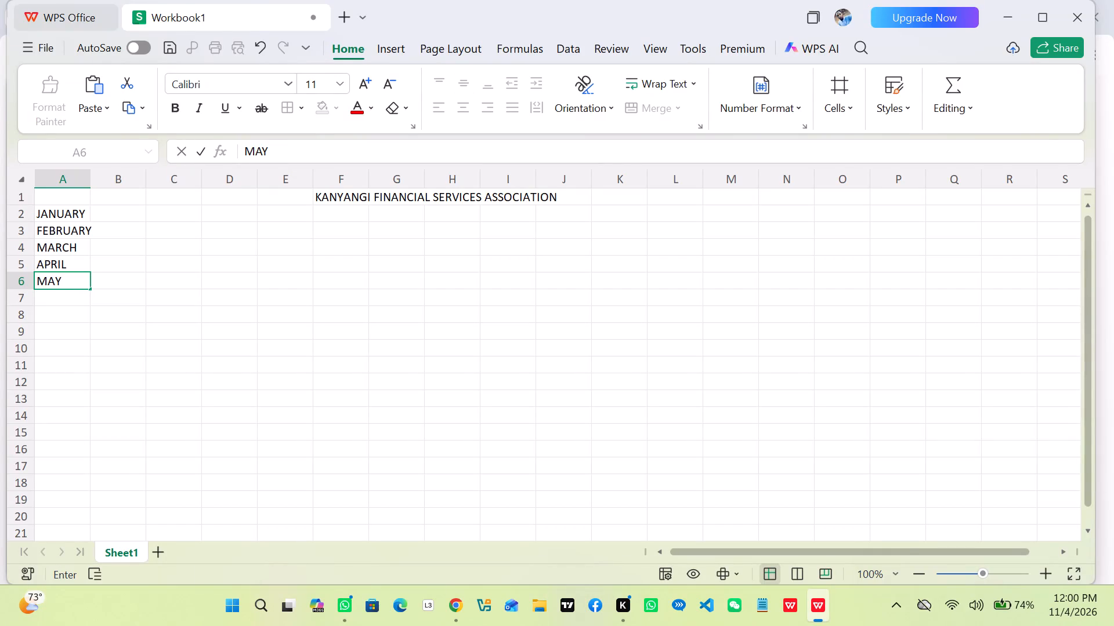
key("Down")
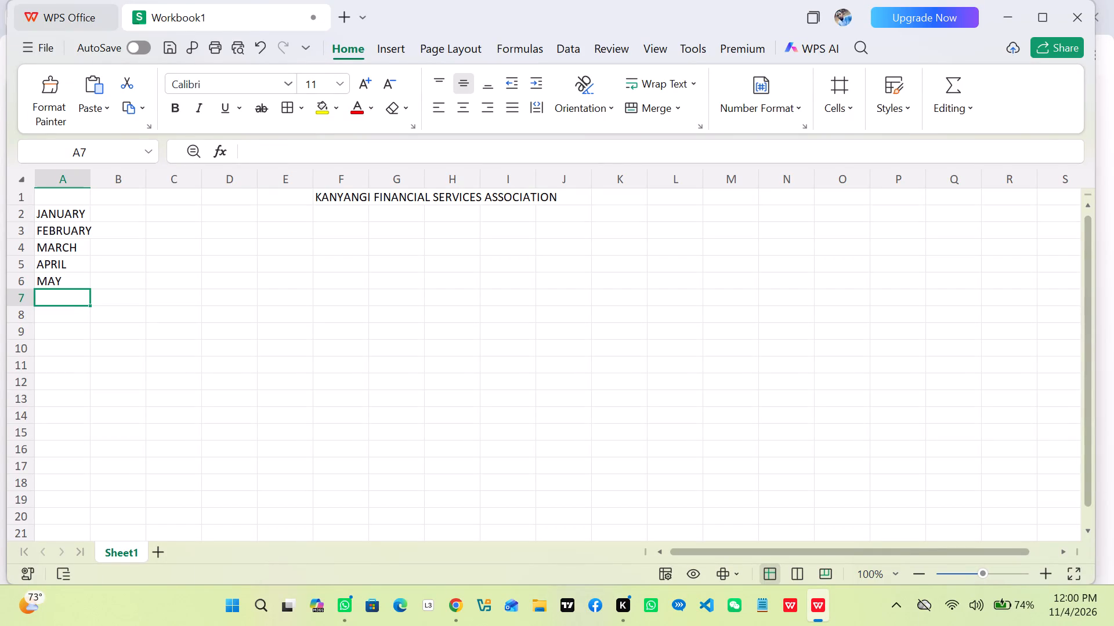
type("JULY")
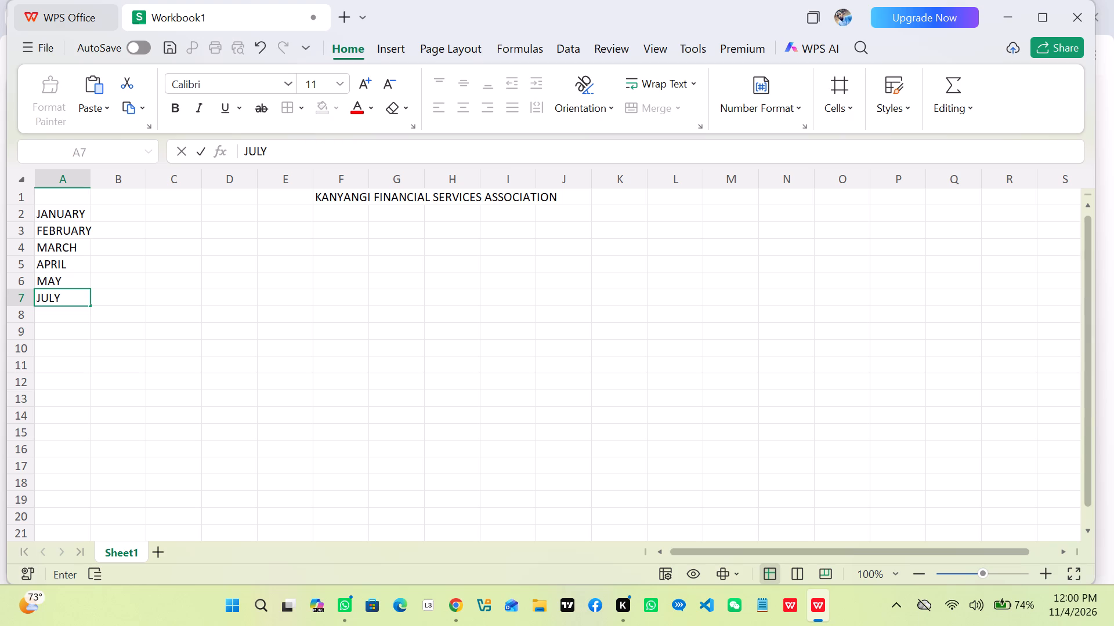
key("Down")
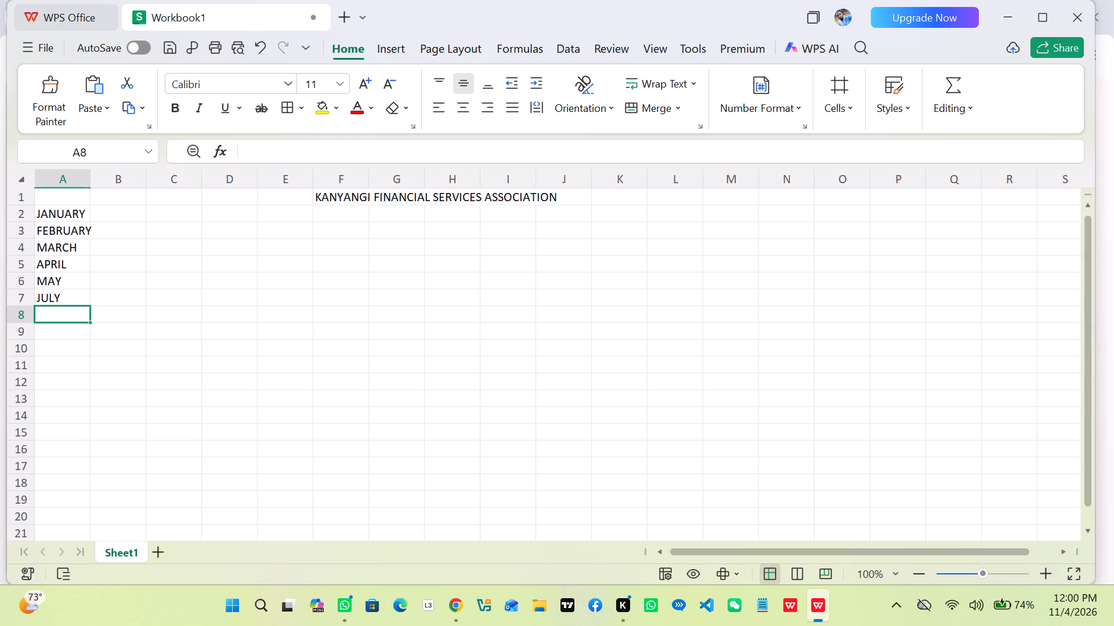
type("AUGUST")
key("Down")
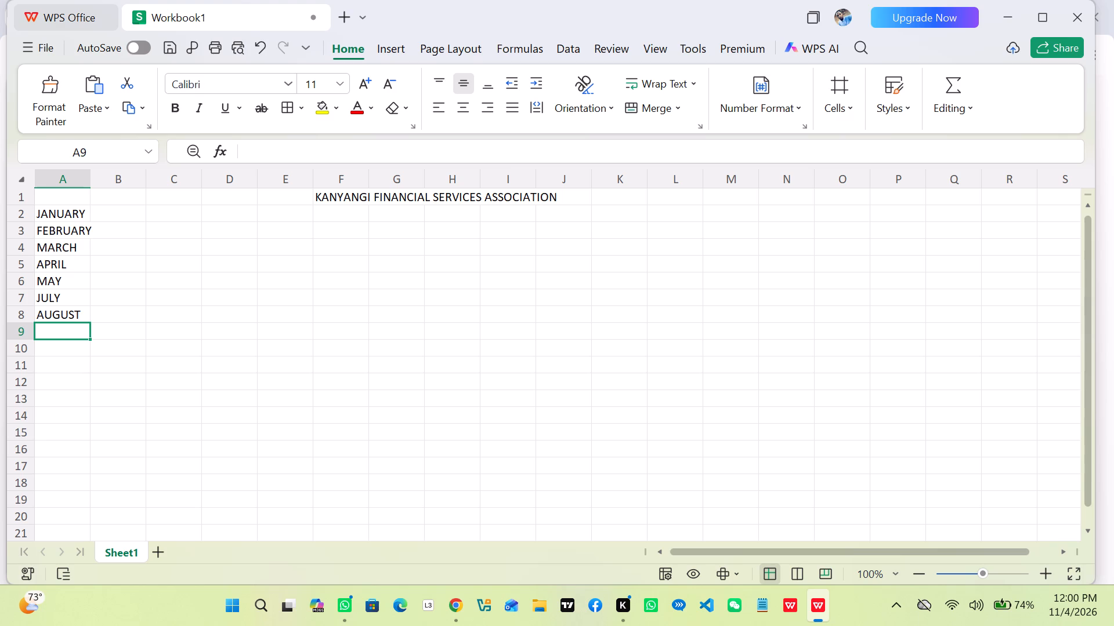
type("SEPTEMBER")
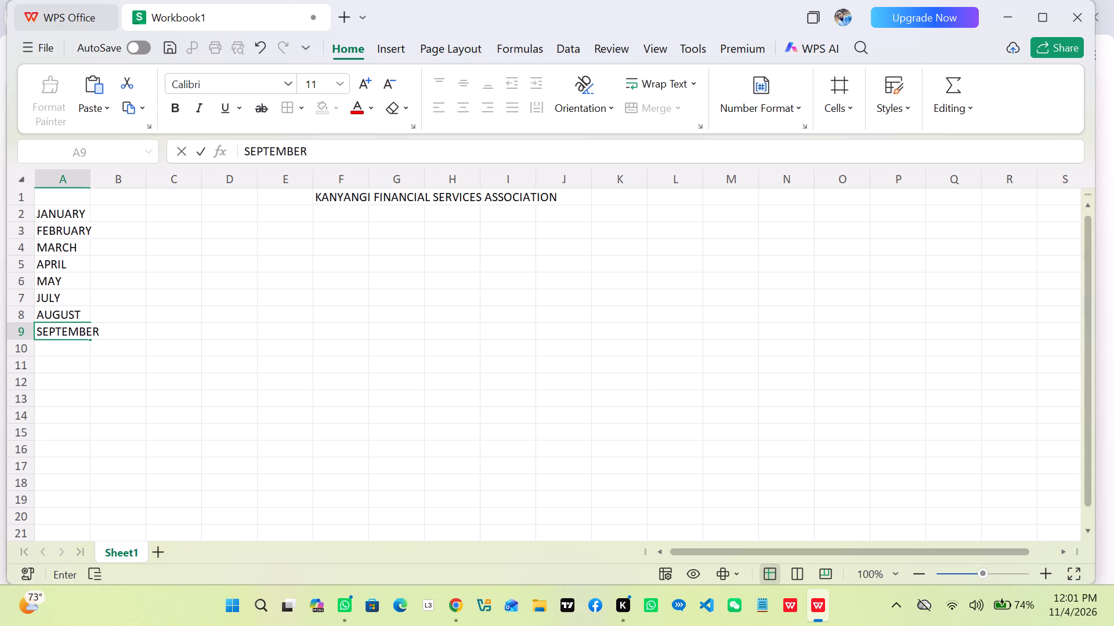
key("Down")
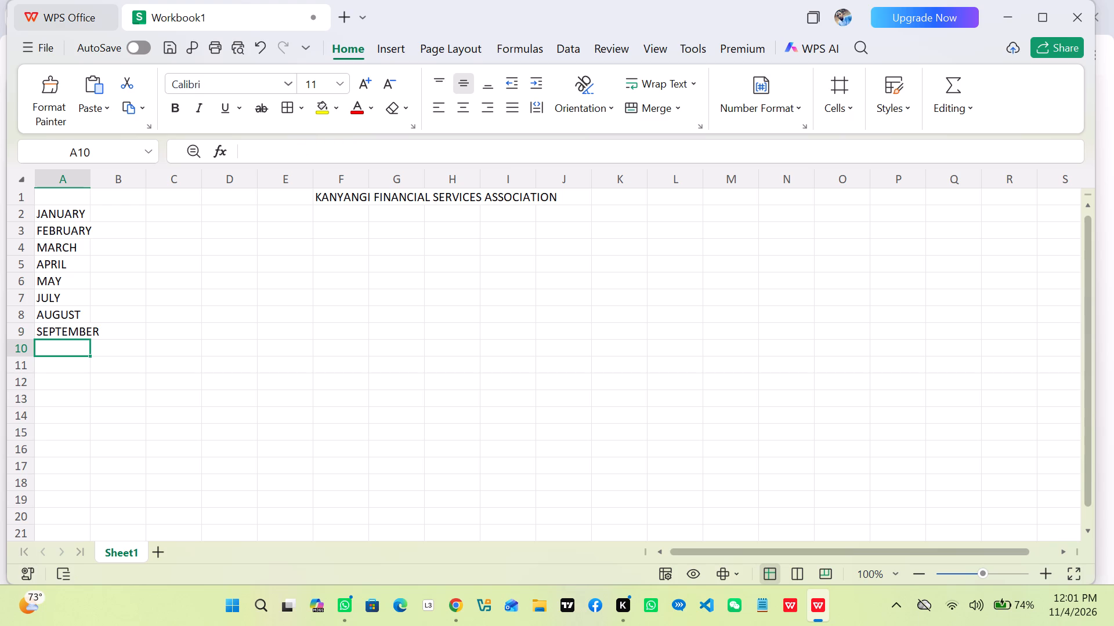
type("OCTOBER")
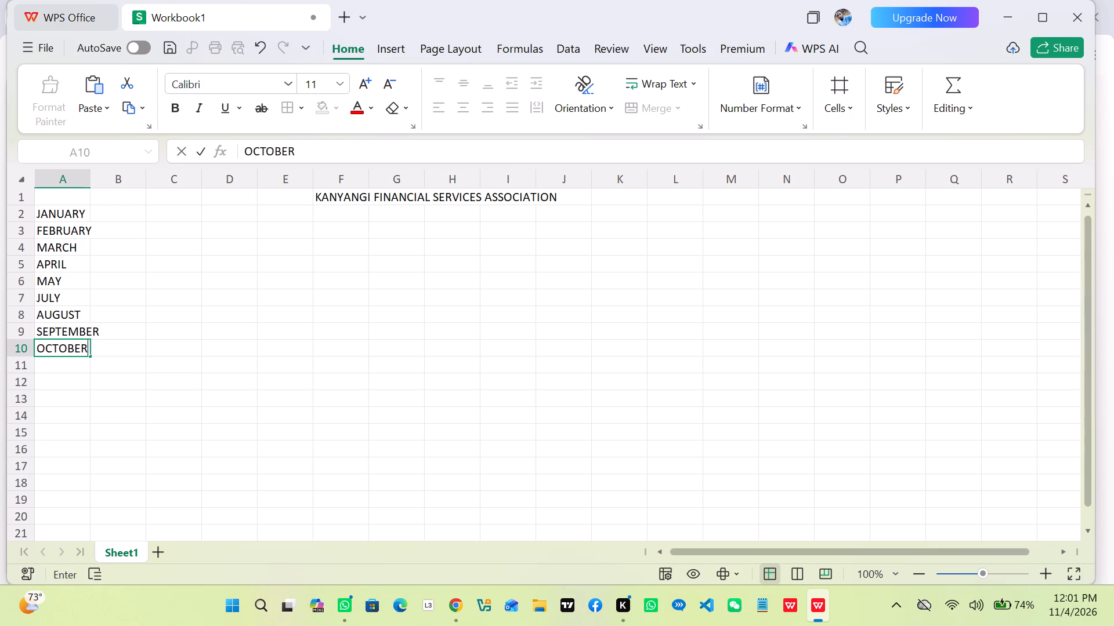
key("Down")
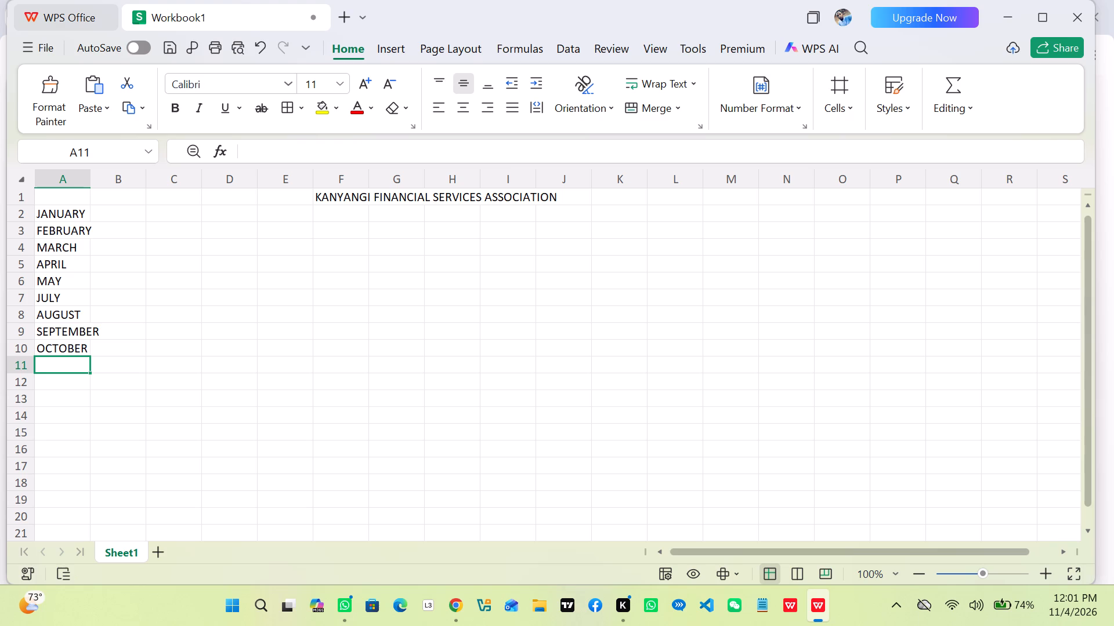
type("NOVEMBER")
key("Down")
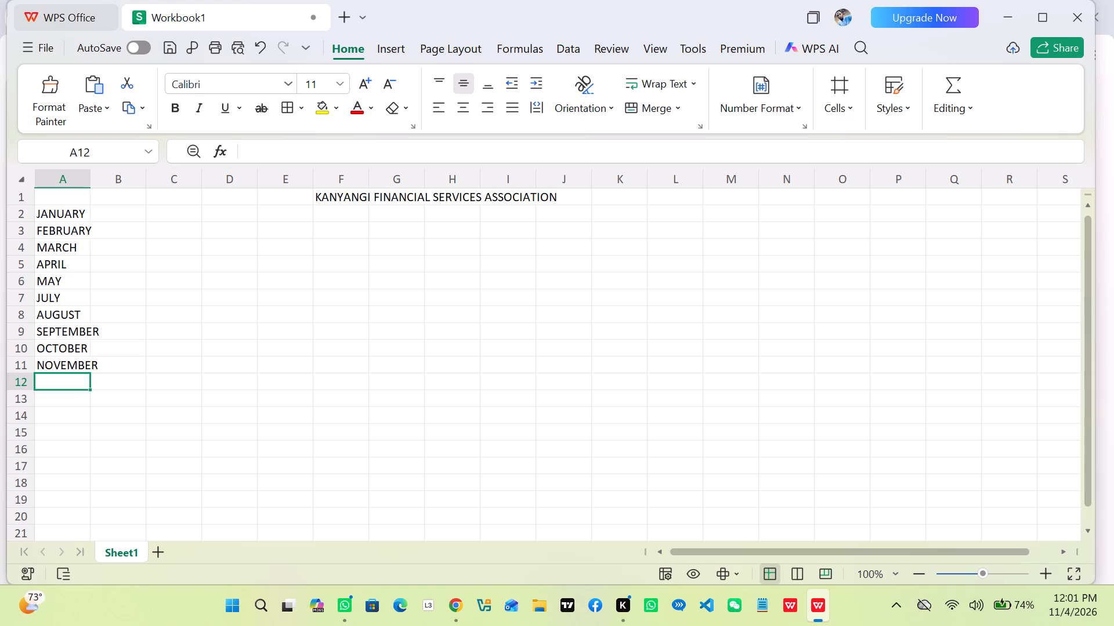
key("c")
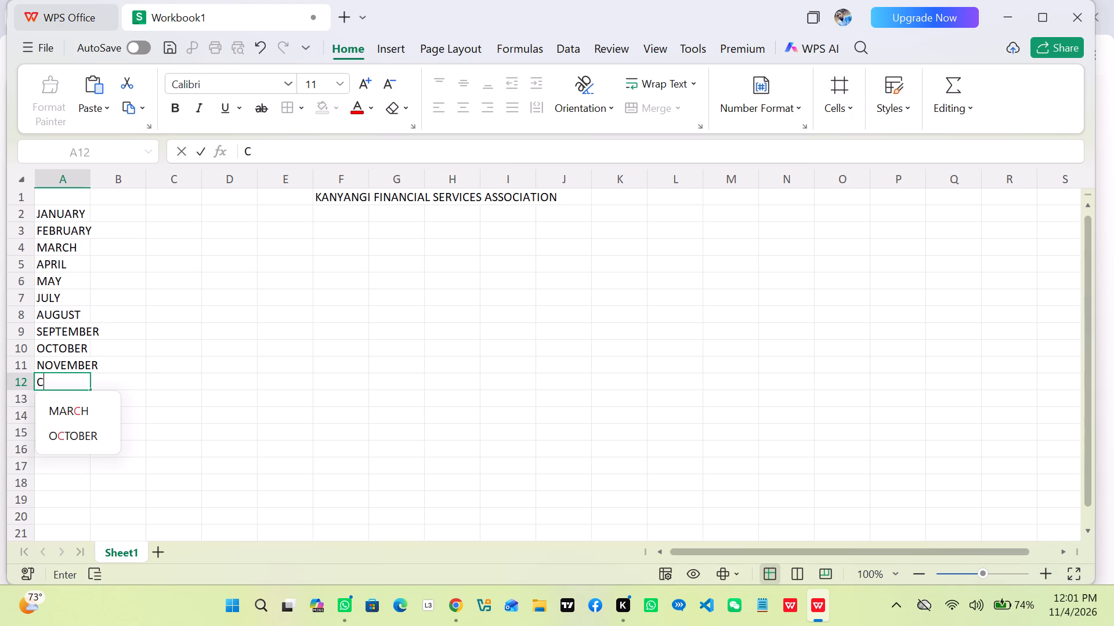
key("BackSpace")
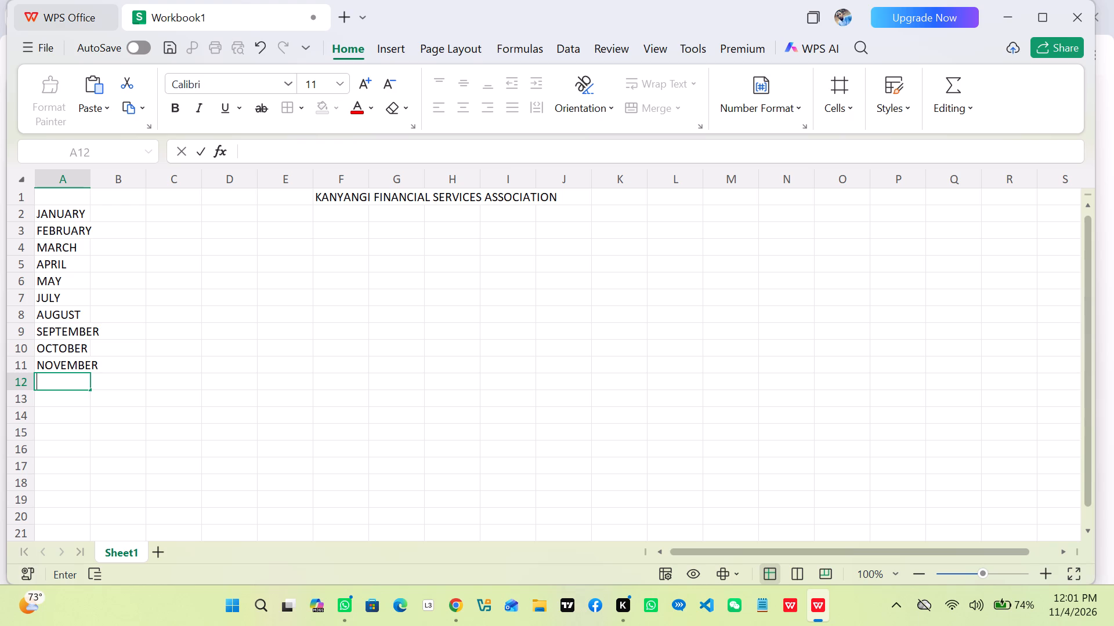
type("DECEM")
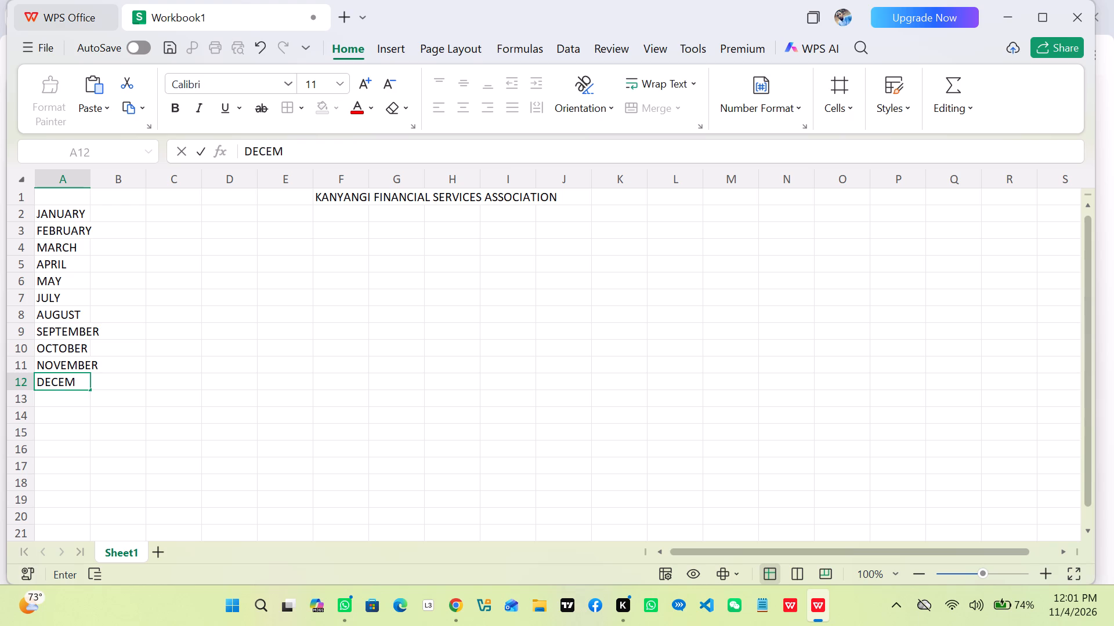
type("BER")
Insert a row above JULY and enter JUNE in column A of the new row.
right_click(38, 290)
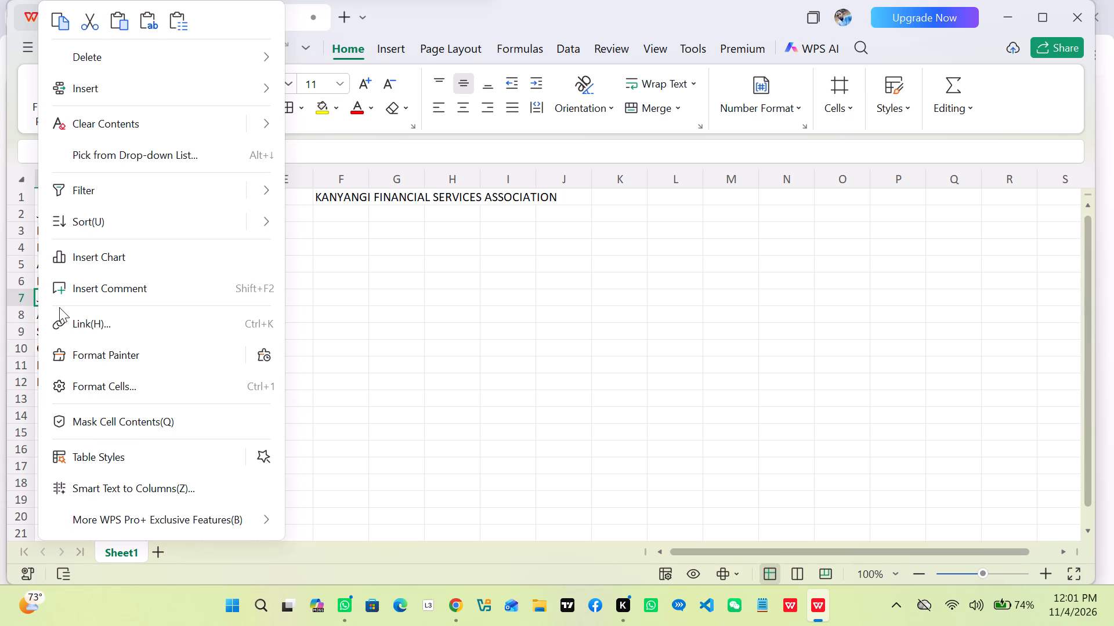
left_click(96, 94)
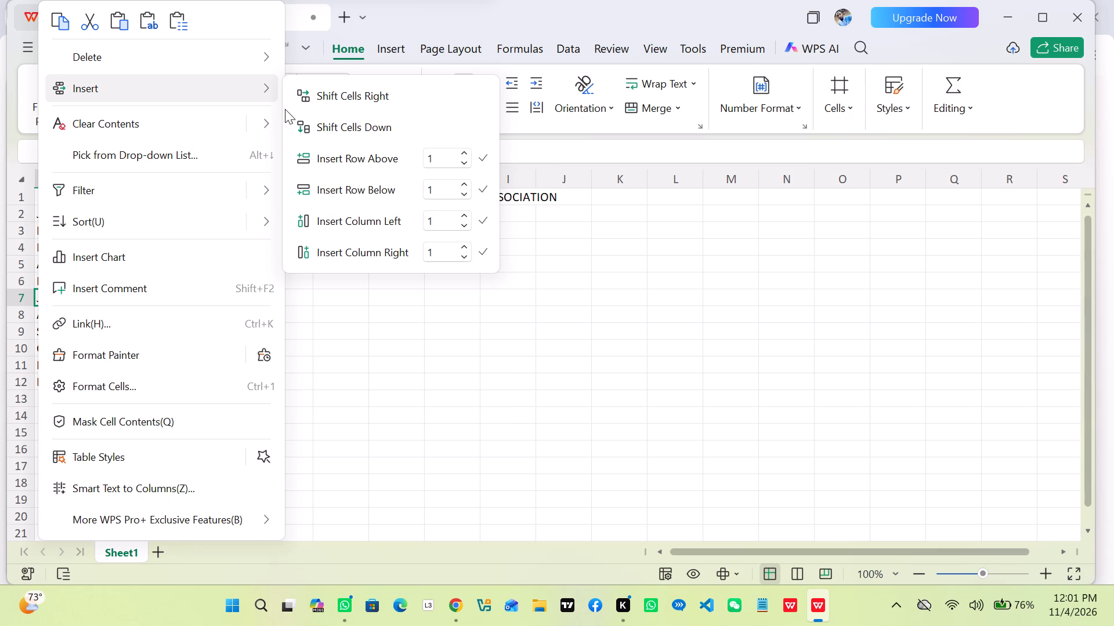
left_click(351, 163)
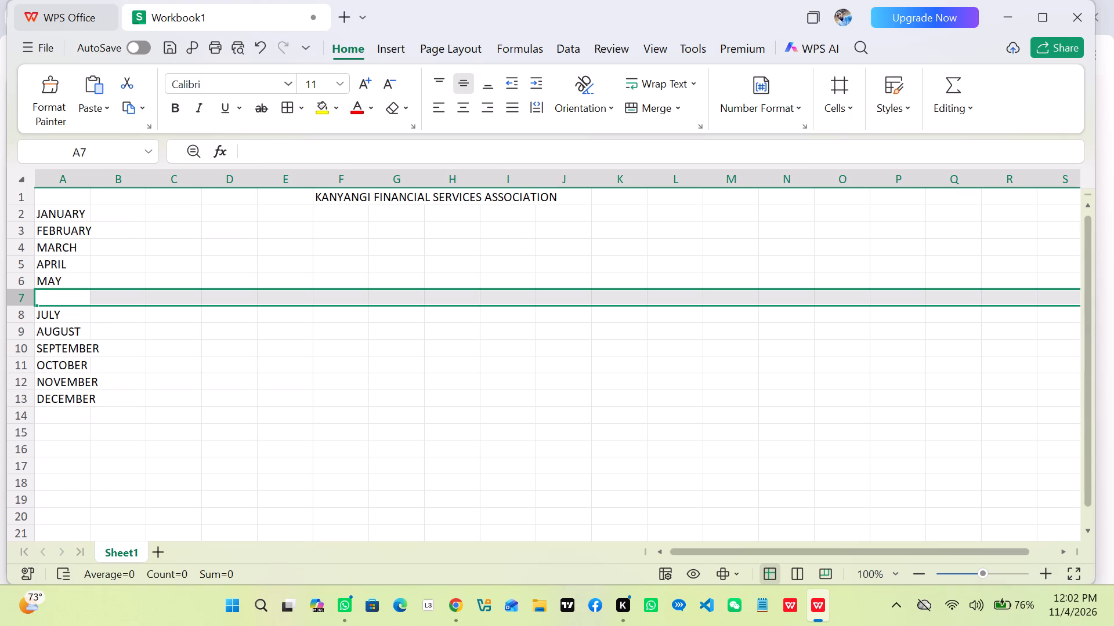
type("JUNE")
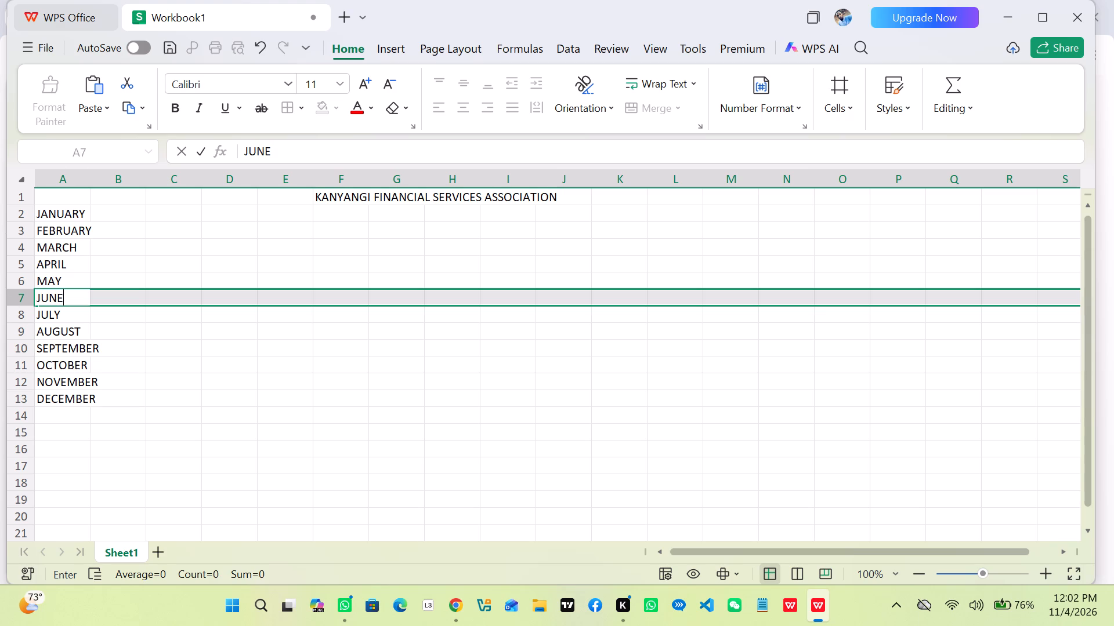
left_click(25, 206)
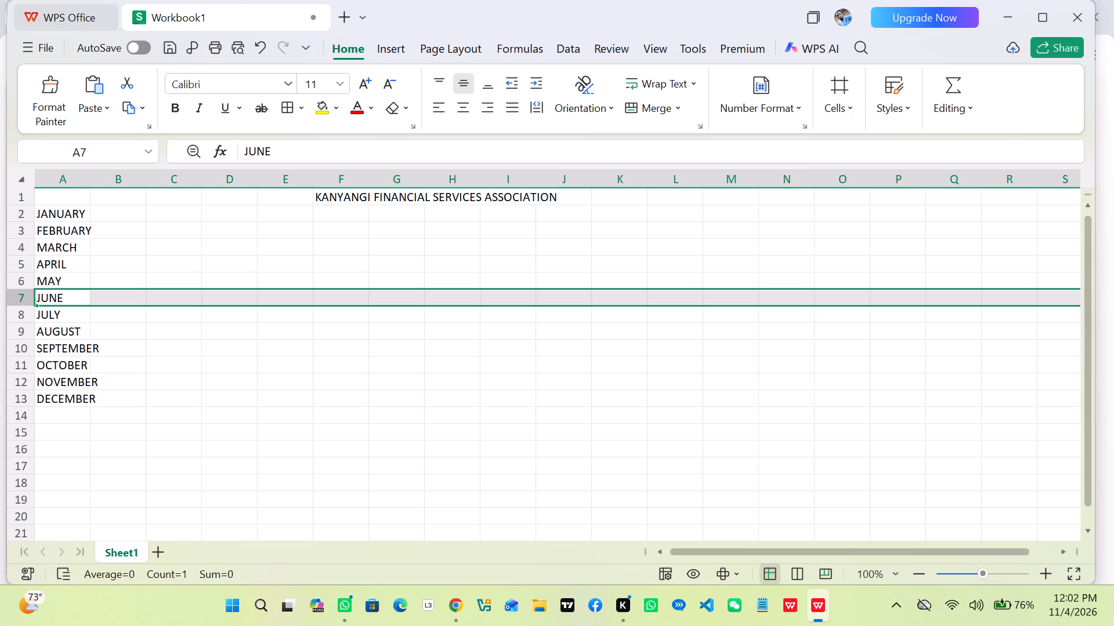
Insert two blank rows above the KANYANGI FINANCIAL SERVICES ASSOCIATION title row.
right_click(25, 208)
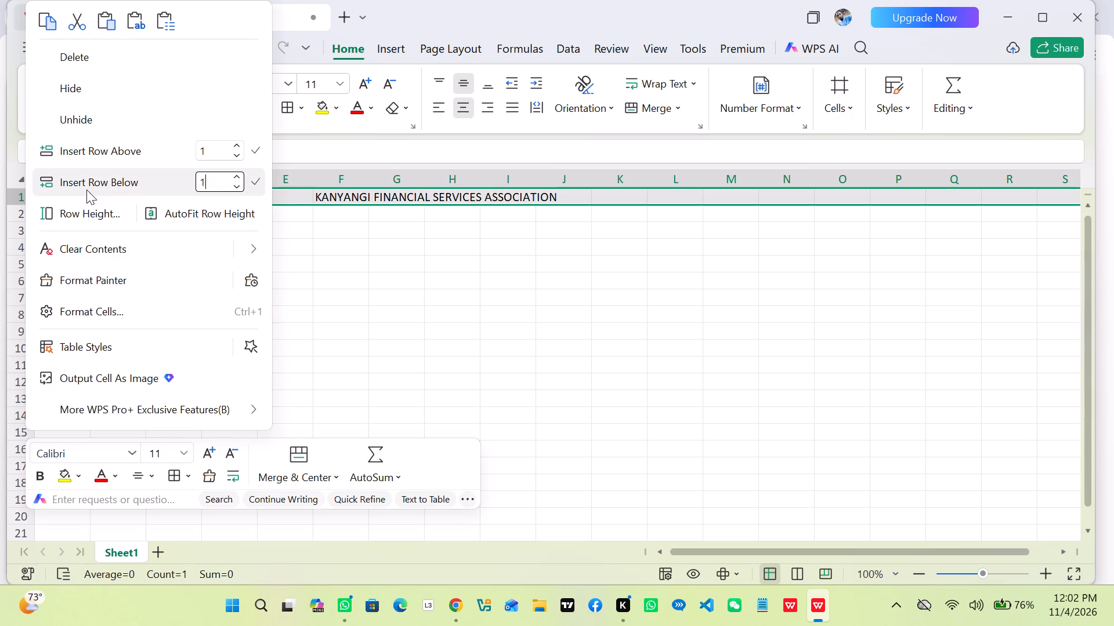
left_click(94, 151)
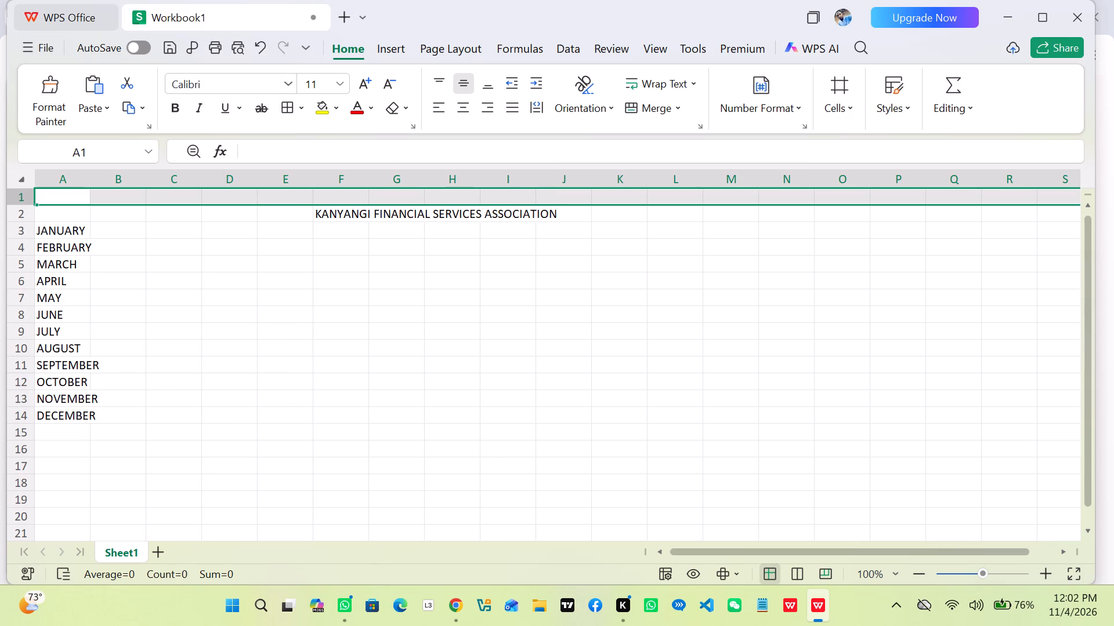
left_click(47, 226)
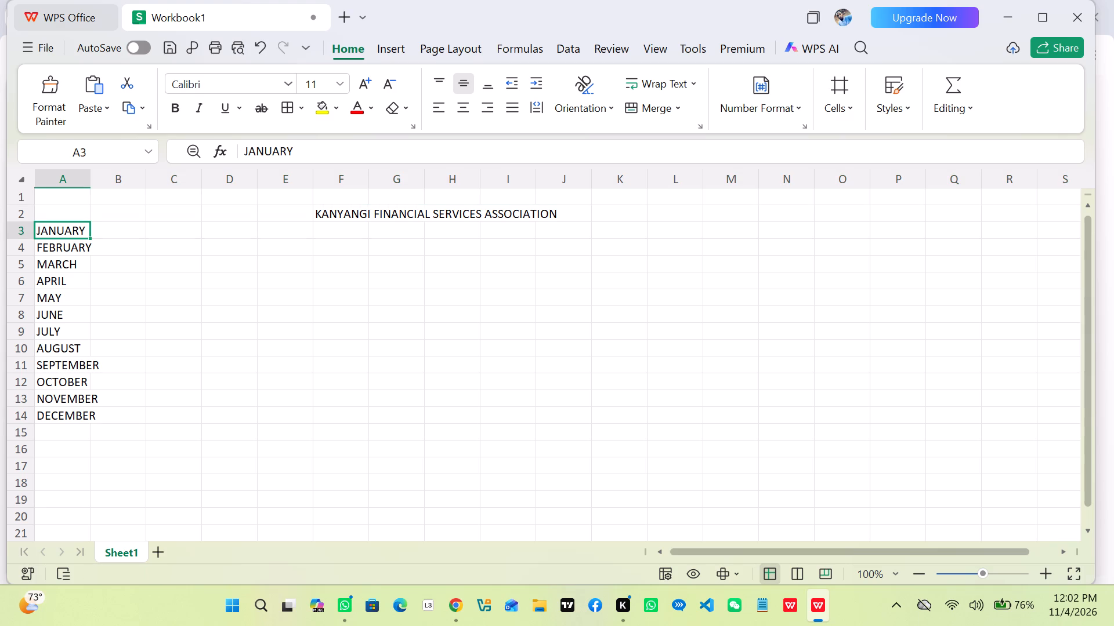
right_click(34, 220)
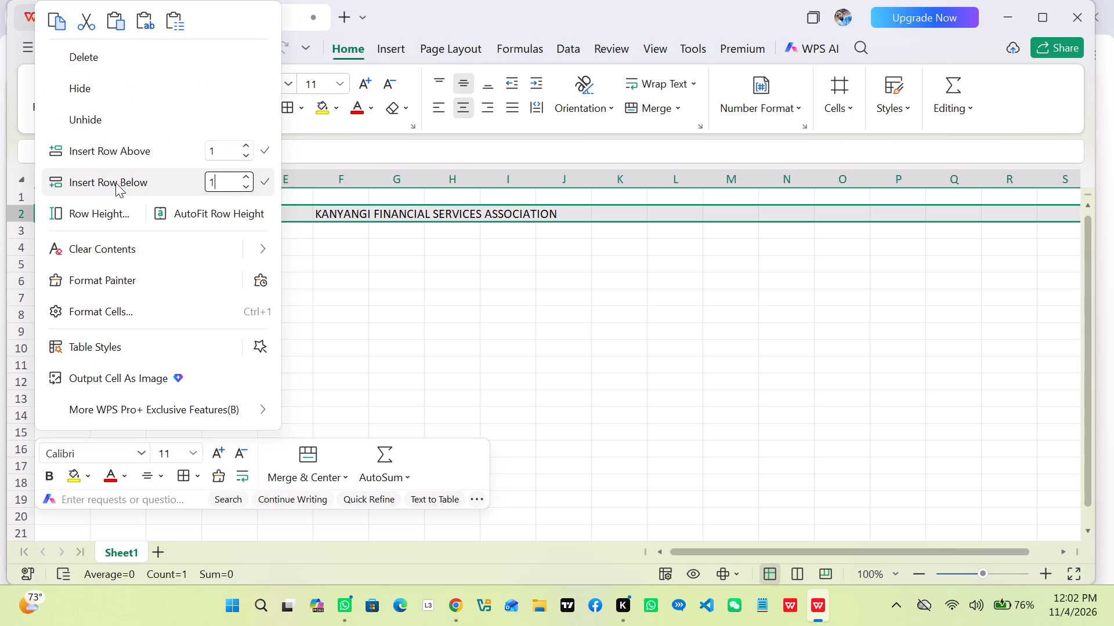
left_click(112, 154)
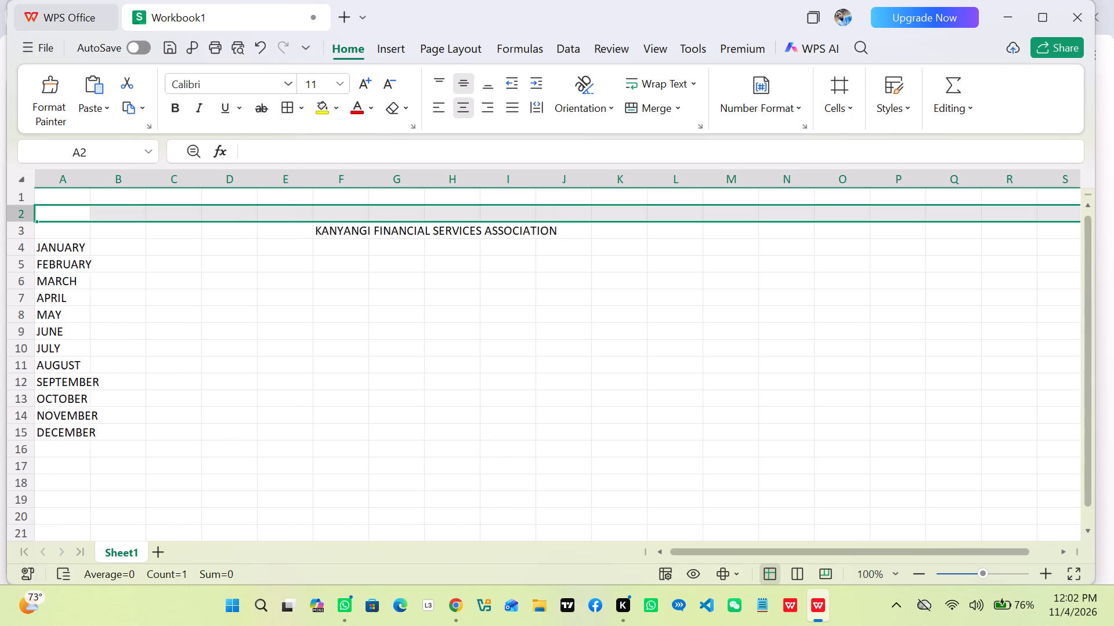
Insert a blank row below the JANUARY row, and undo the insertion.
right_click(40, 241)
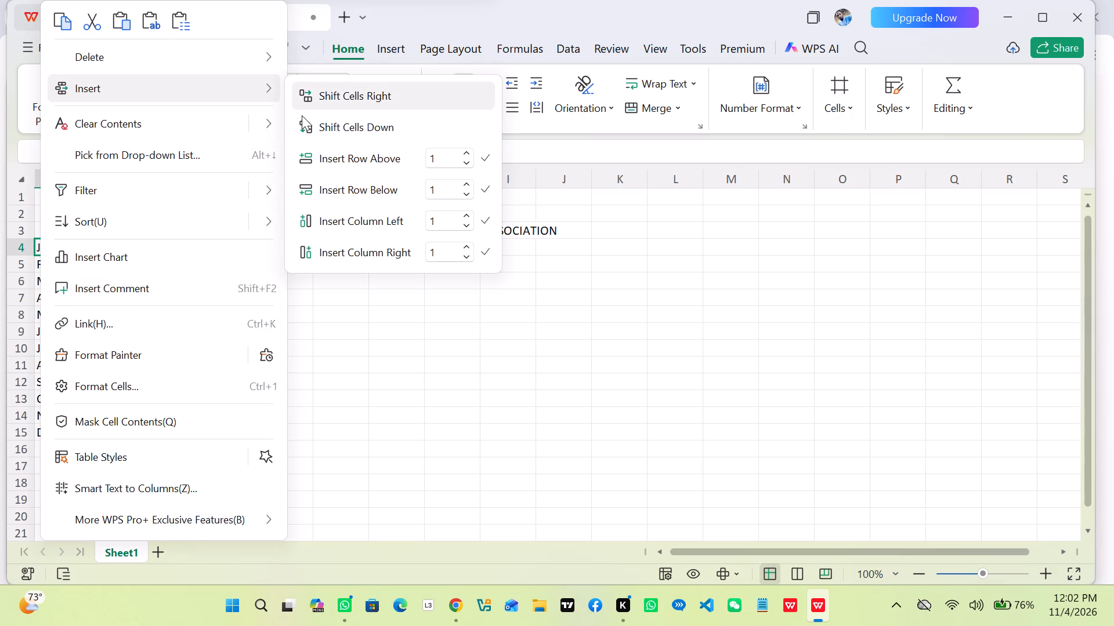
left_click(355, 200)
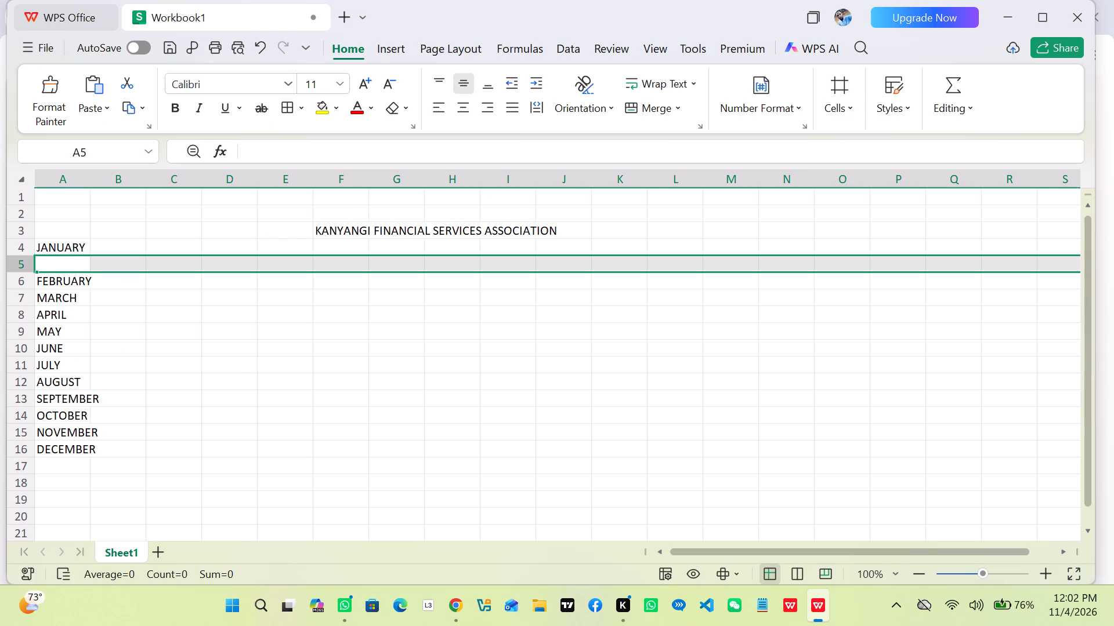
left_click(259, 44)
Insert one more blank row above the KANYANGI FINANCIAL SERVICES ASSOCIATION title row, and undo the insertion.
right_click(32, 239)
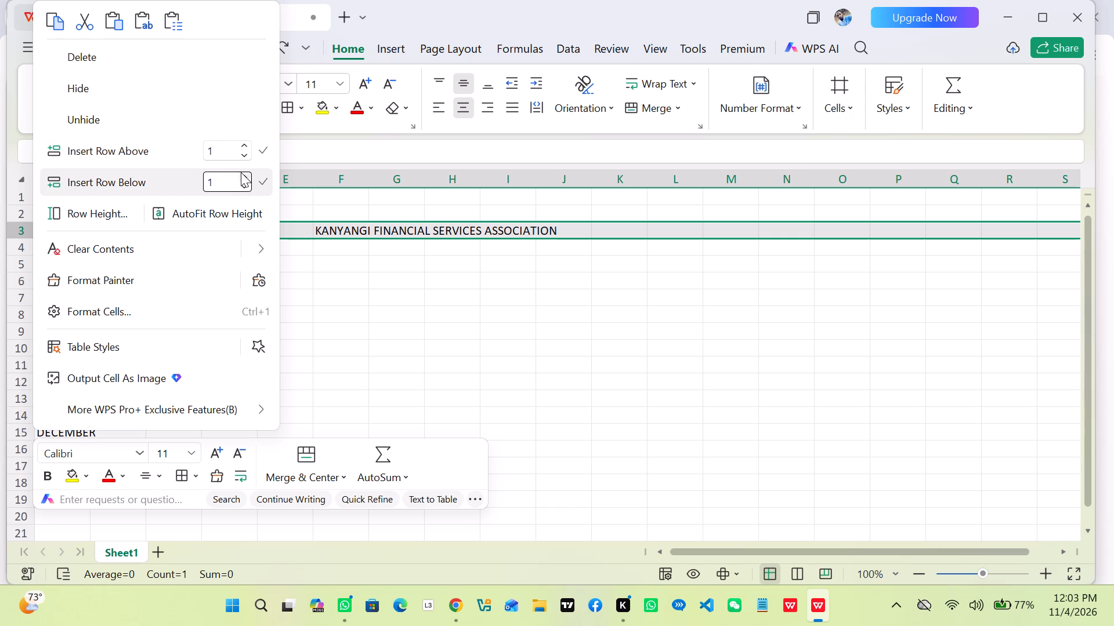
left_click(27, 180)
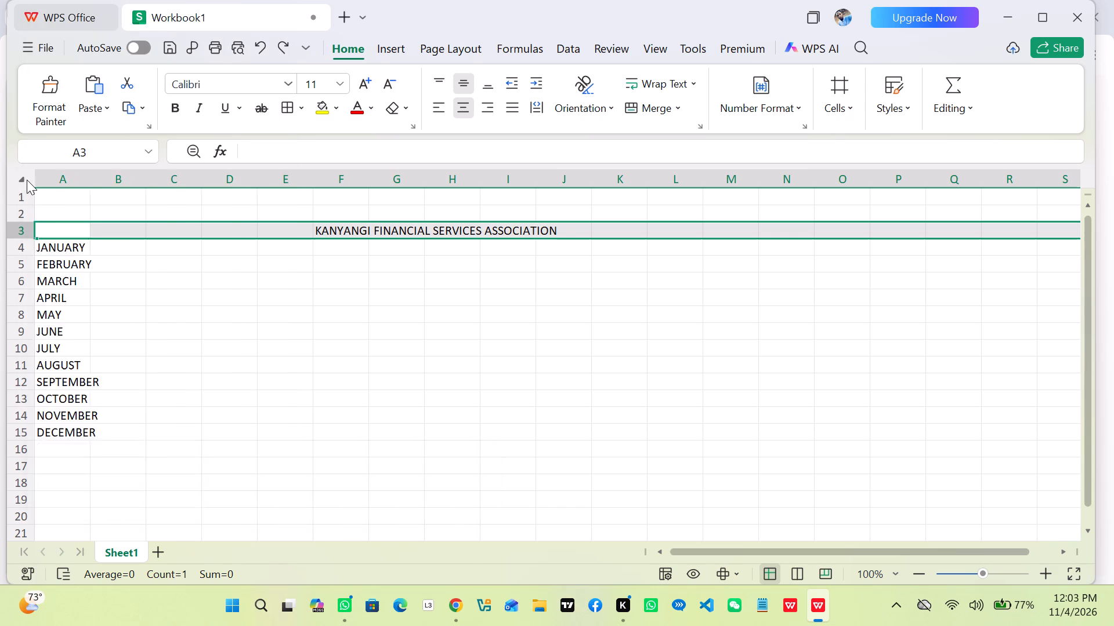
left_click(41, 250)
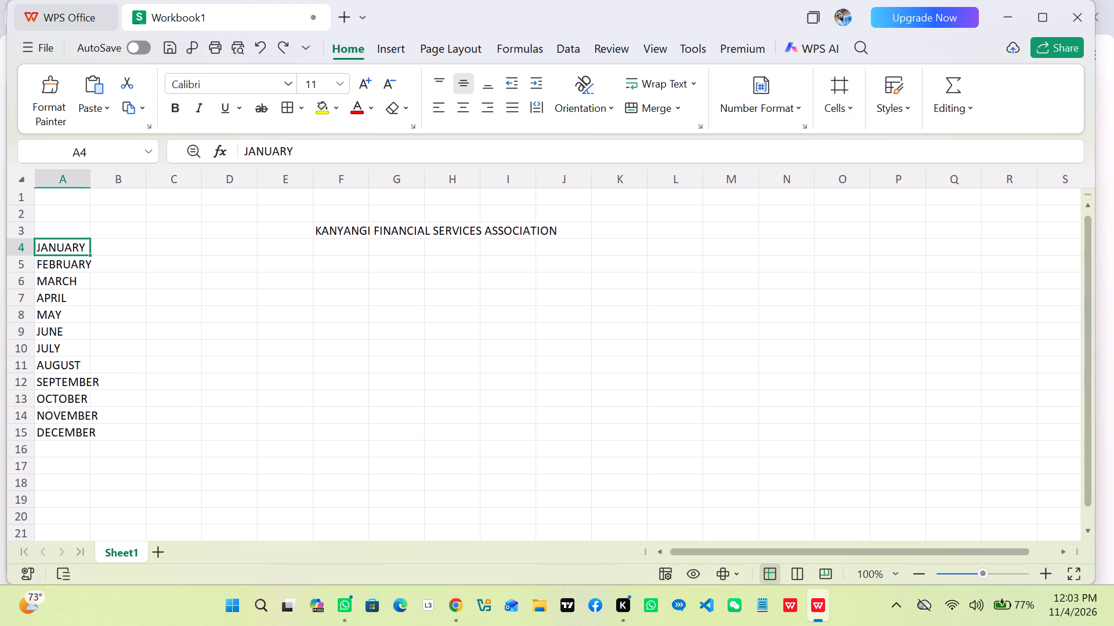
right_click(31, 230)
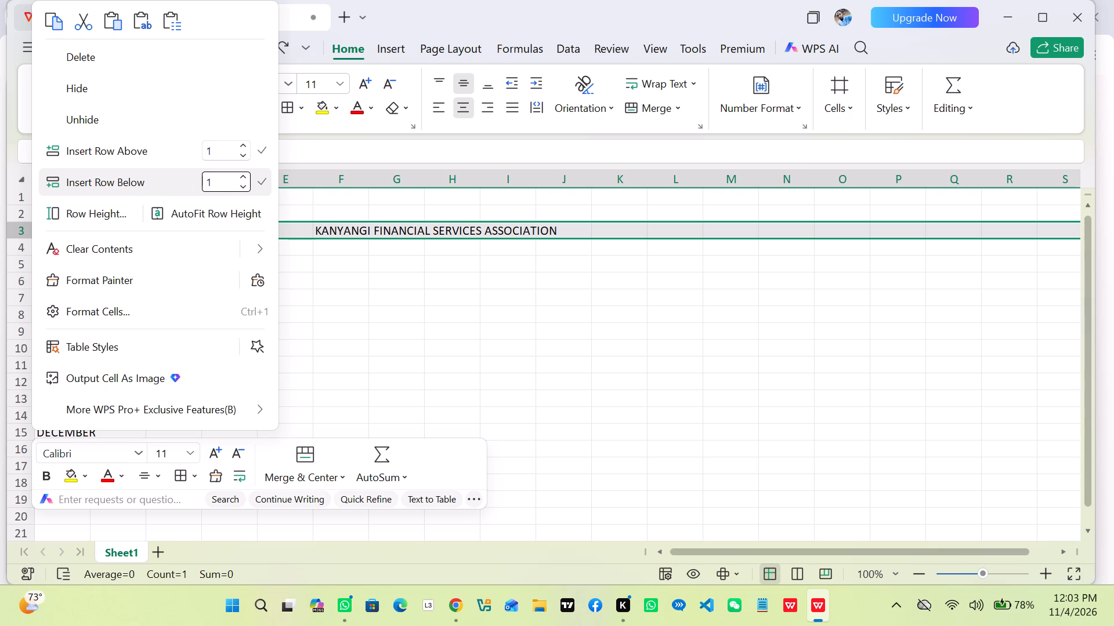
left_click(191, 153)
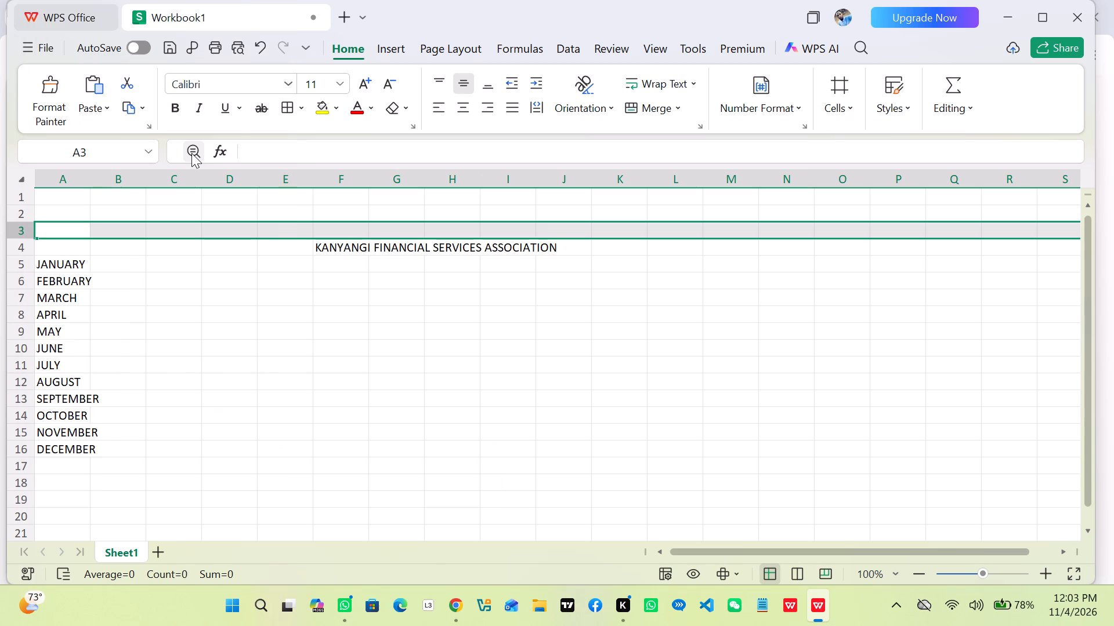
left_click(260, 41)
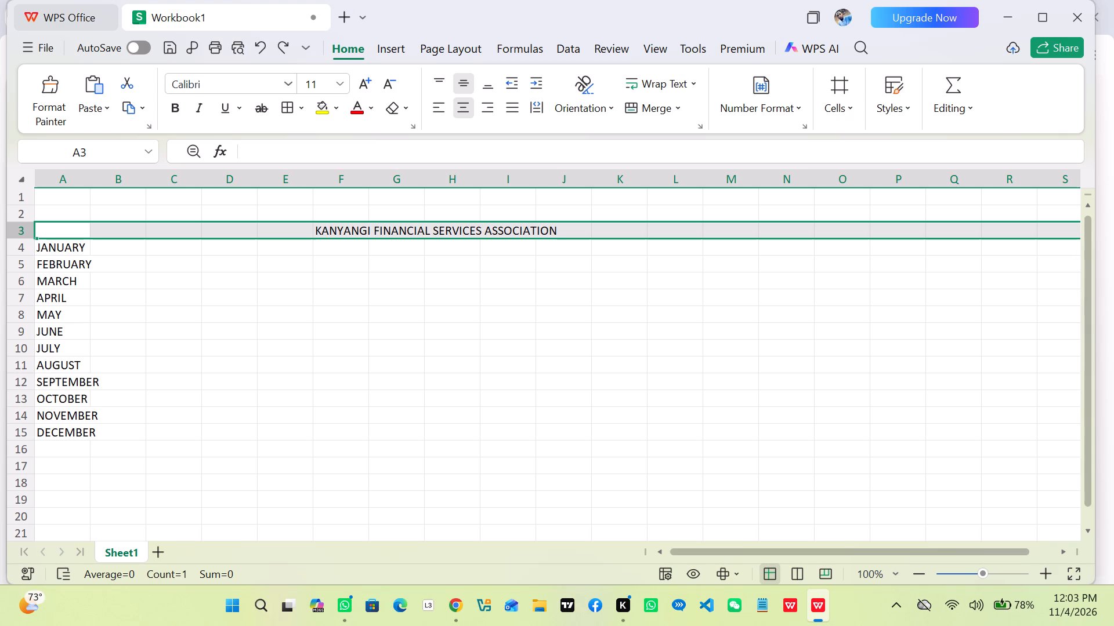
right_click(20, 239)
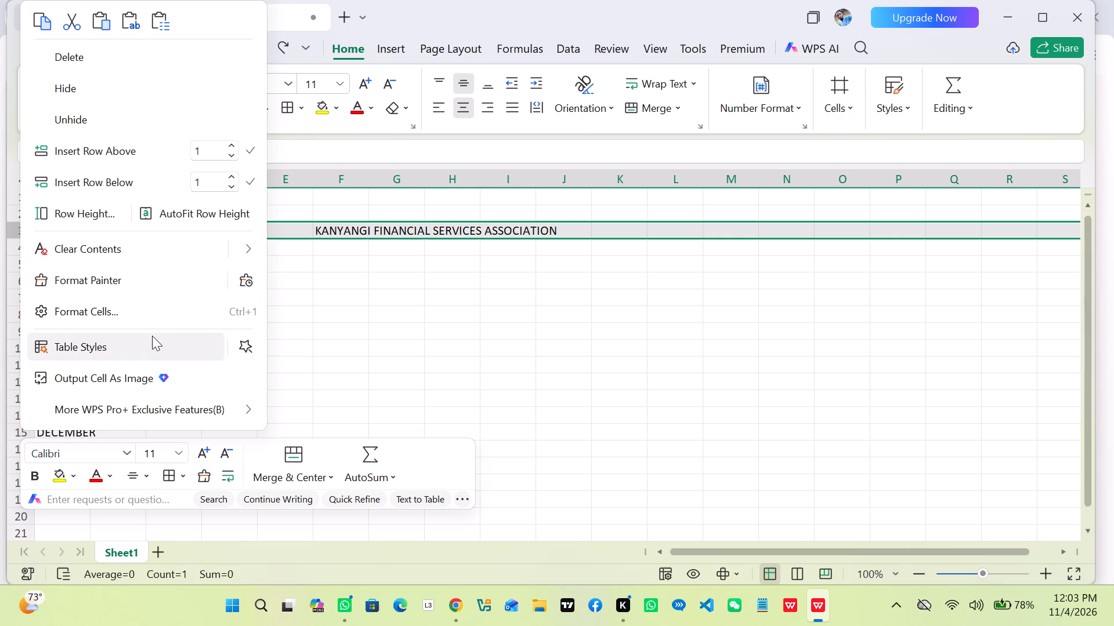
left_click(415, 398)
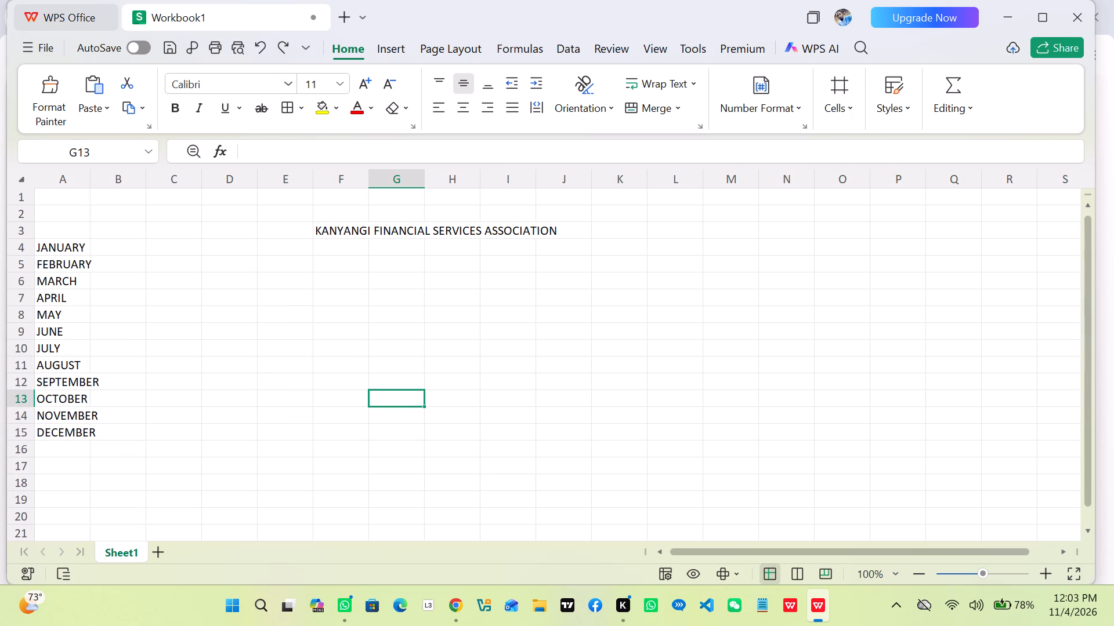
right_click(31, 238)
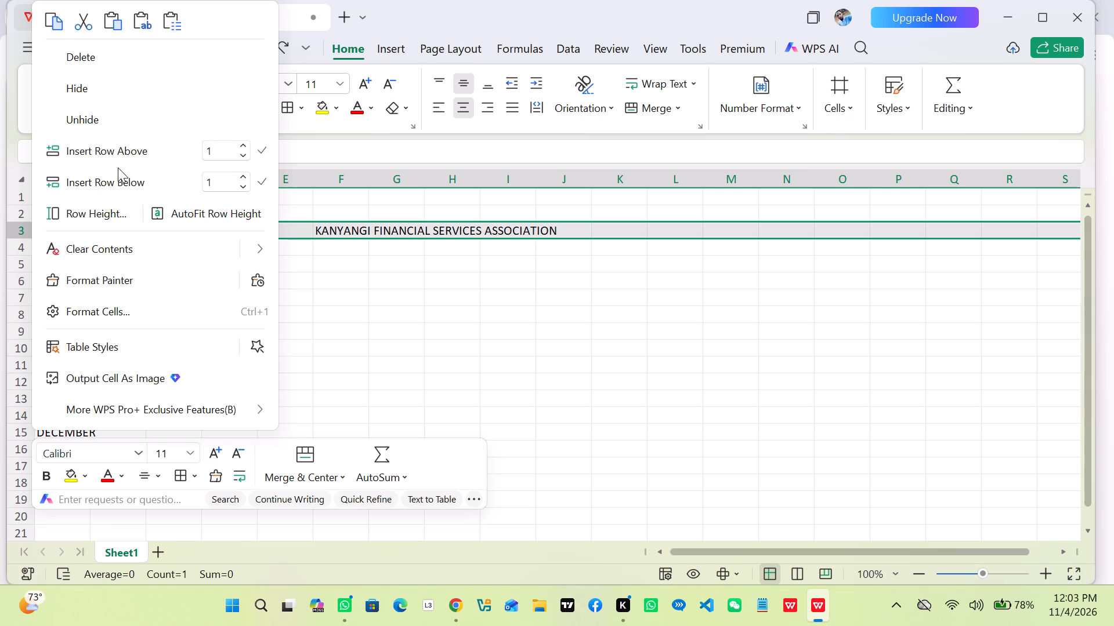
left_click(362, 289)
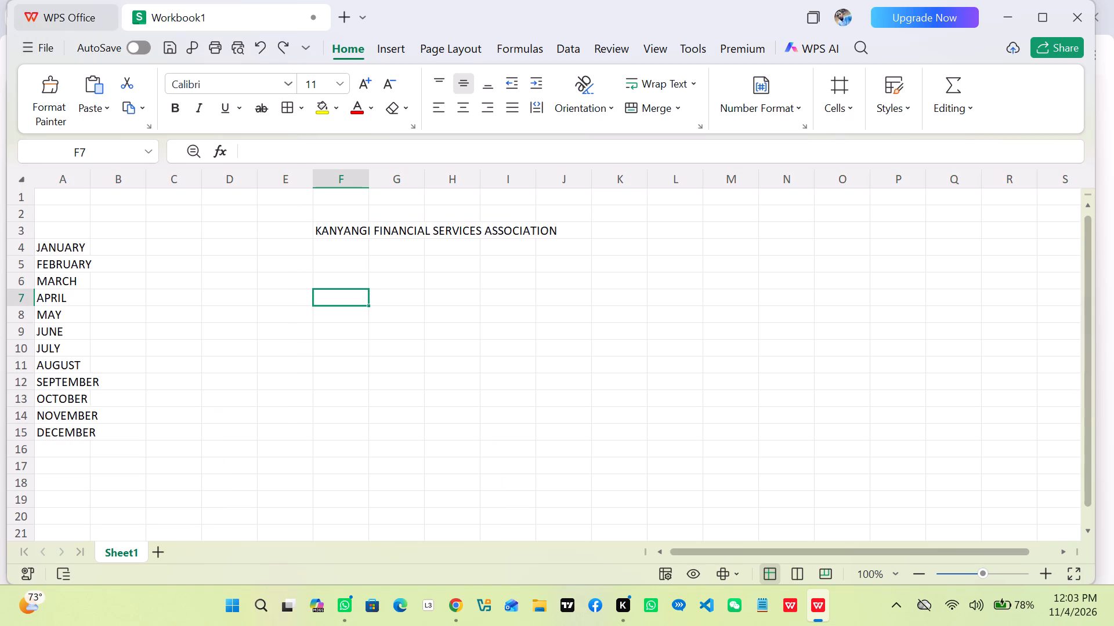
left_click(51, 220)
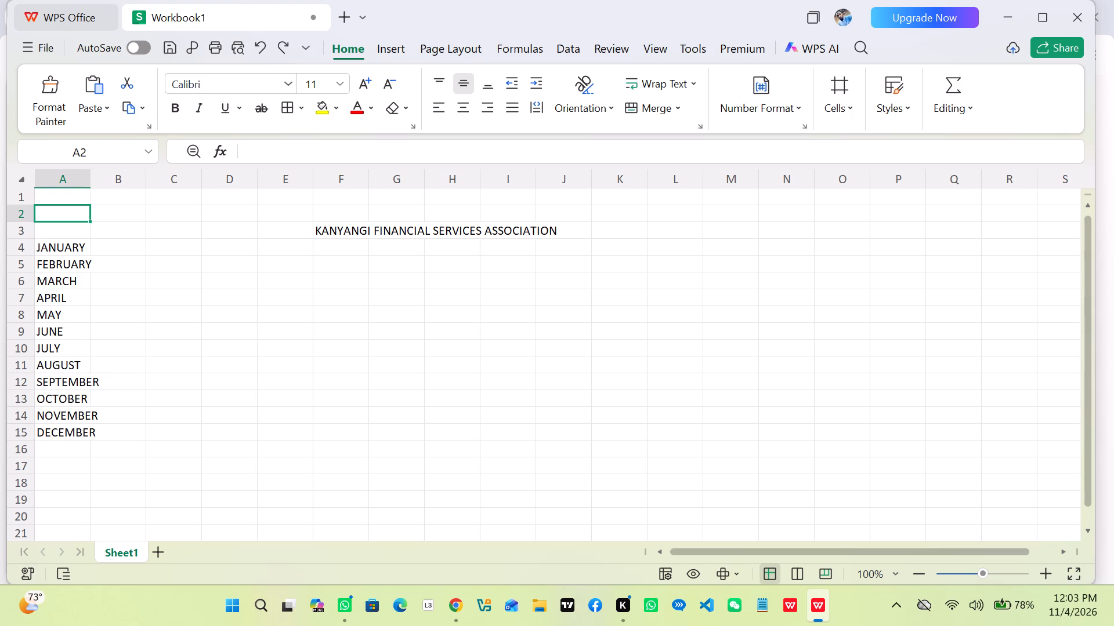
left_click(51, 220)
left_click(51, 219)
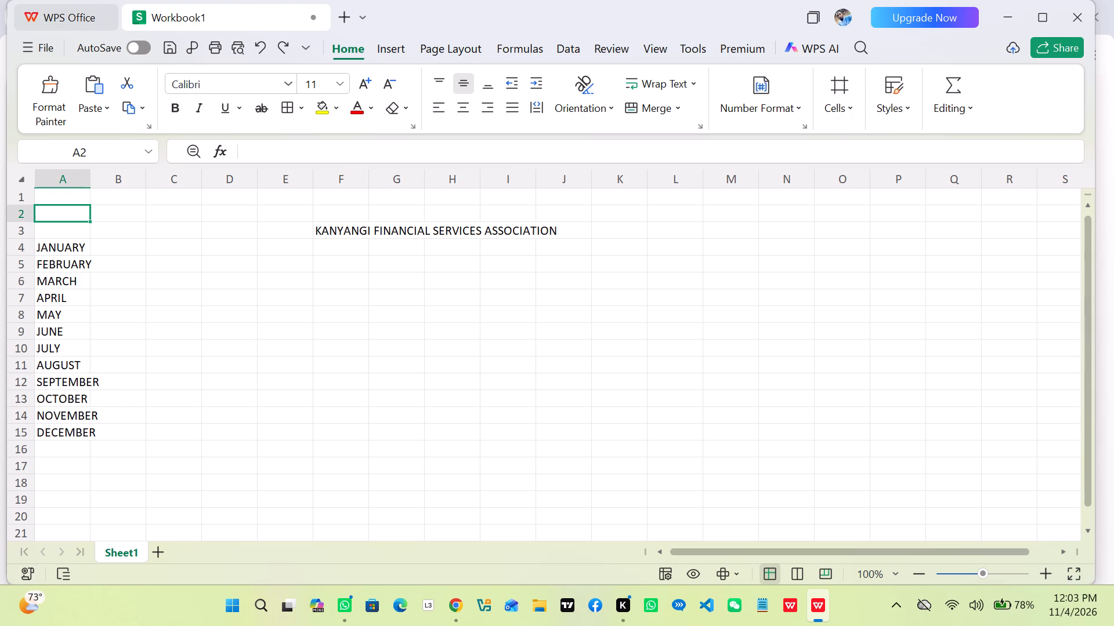
Insert a row below the KANYANGI FINANCIAL SERVICES ASSOCIATION title row and enter the heading MONTH in column A of the new row.
left_click(42, 227)
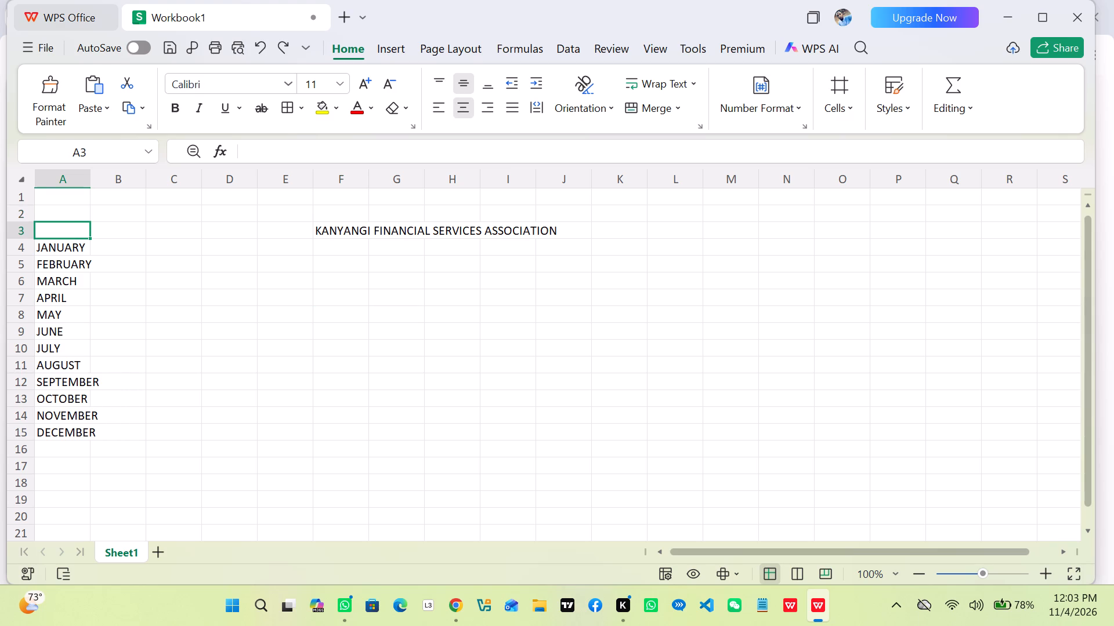
right_click(42, 227)
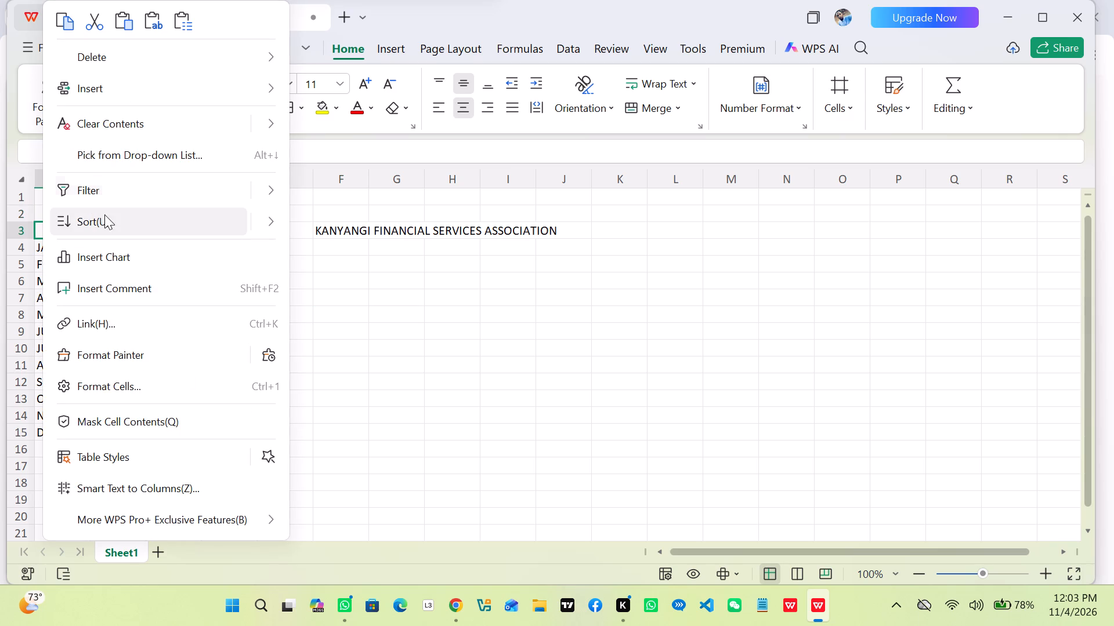
left_click(124, 89)
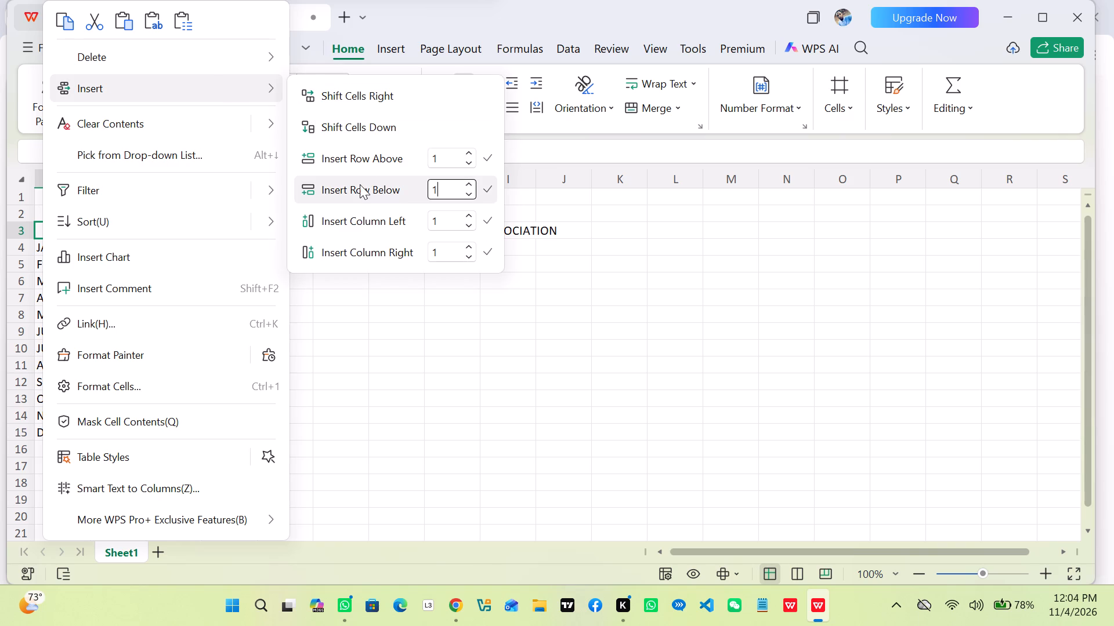
left_click(360, 185)
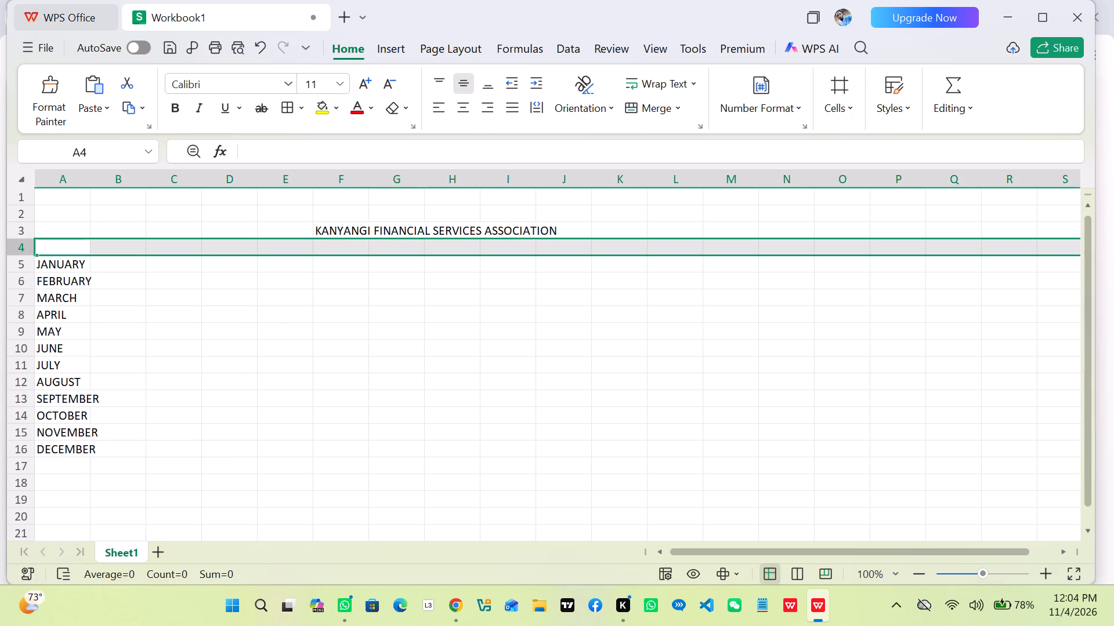
left_click(74, 248)
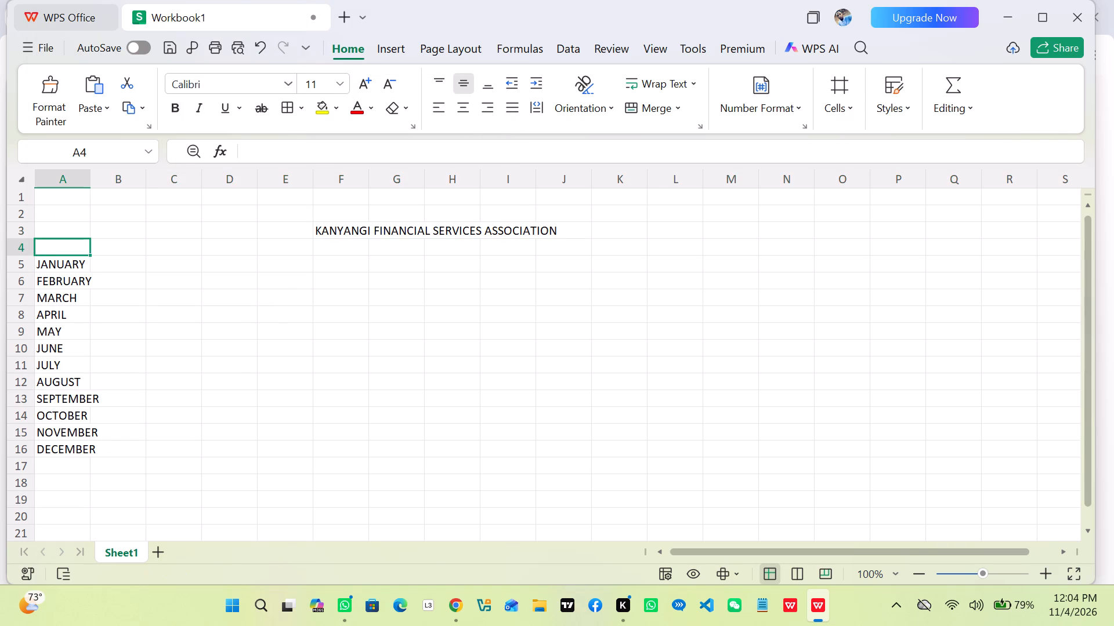
type("MONTH")
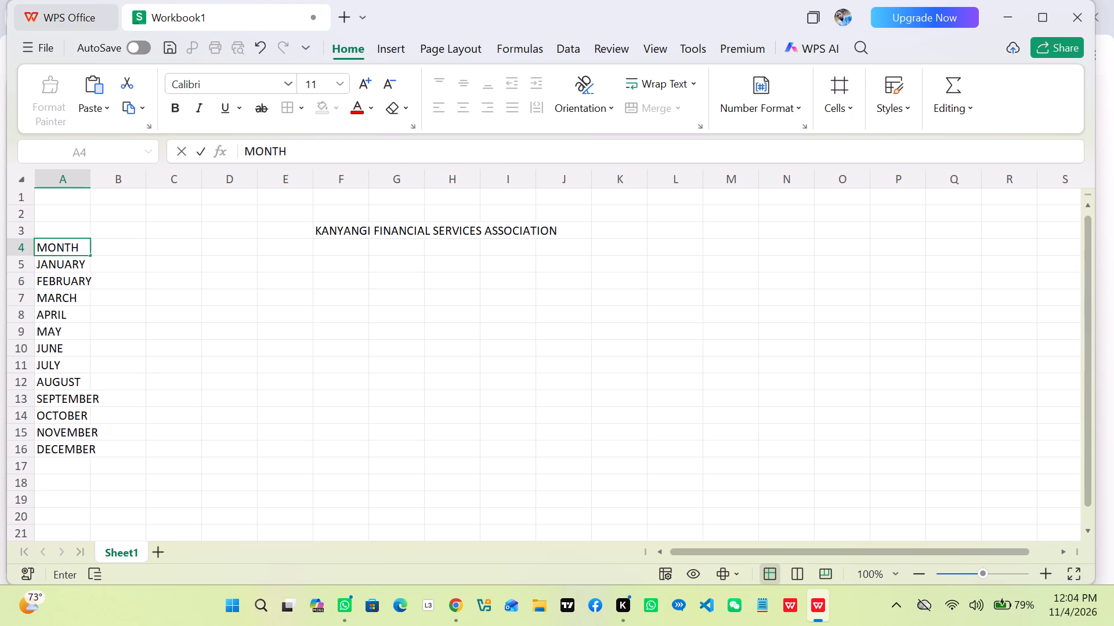
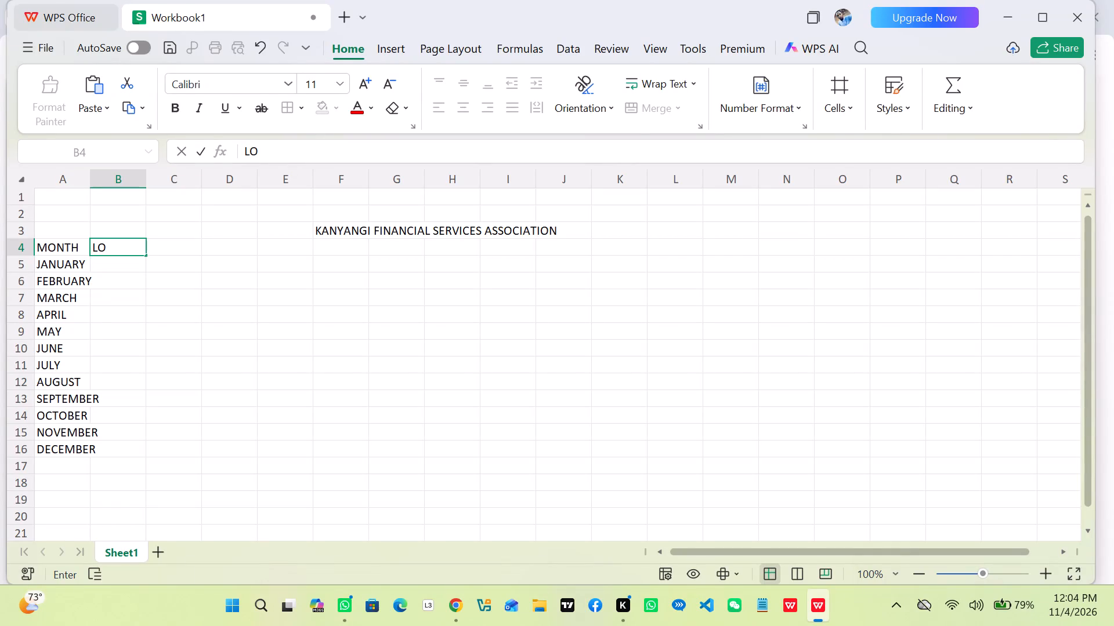
Complete the heading in cell B4, beside MONTH, as LOANS DISBURSED{KES}.
type("ANS")
key("space")
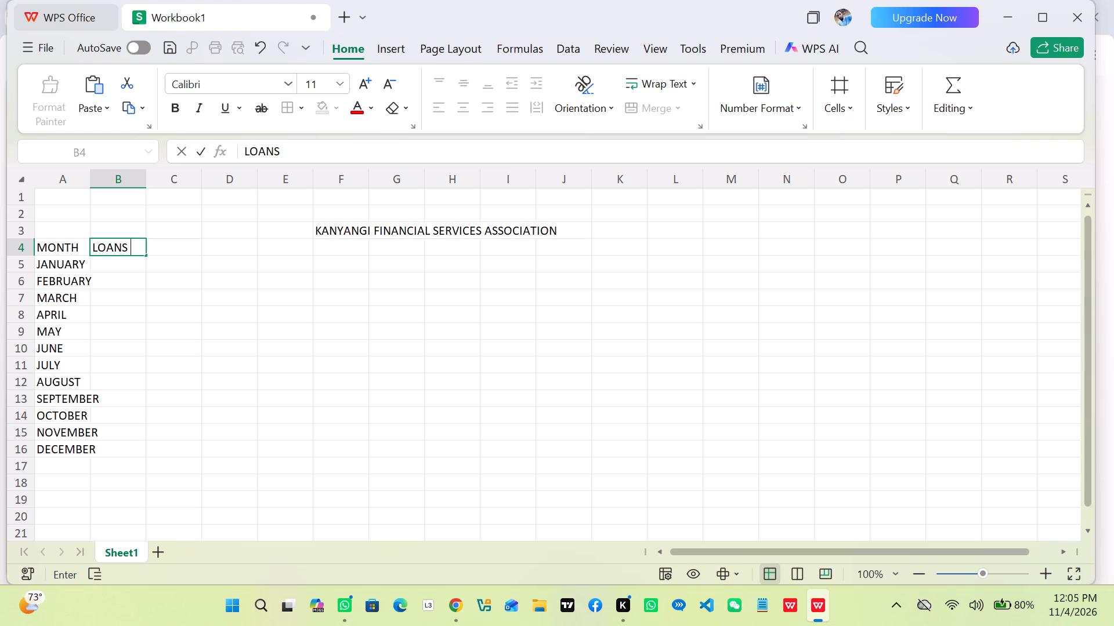
type("DISV")
key("BackSpace")
type("BURSED")
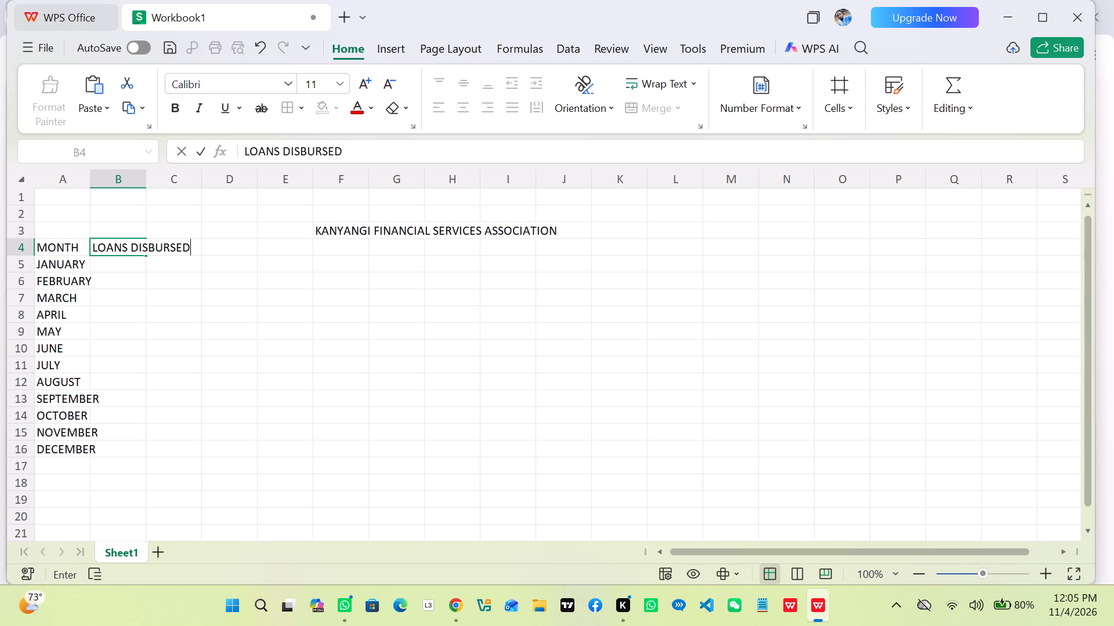
key("shift+braceleft")
key("k")
type("ES")
key("shift+braceright")
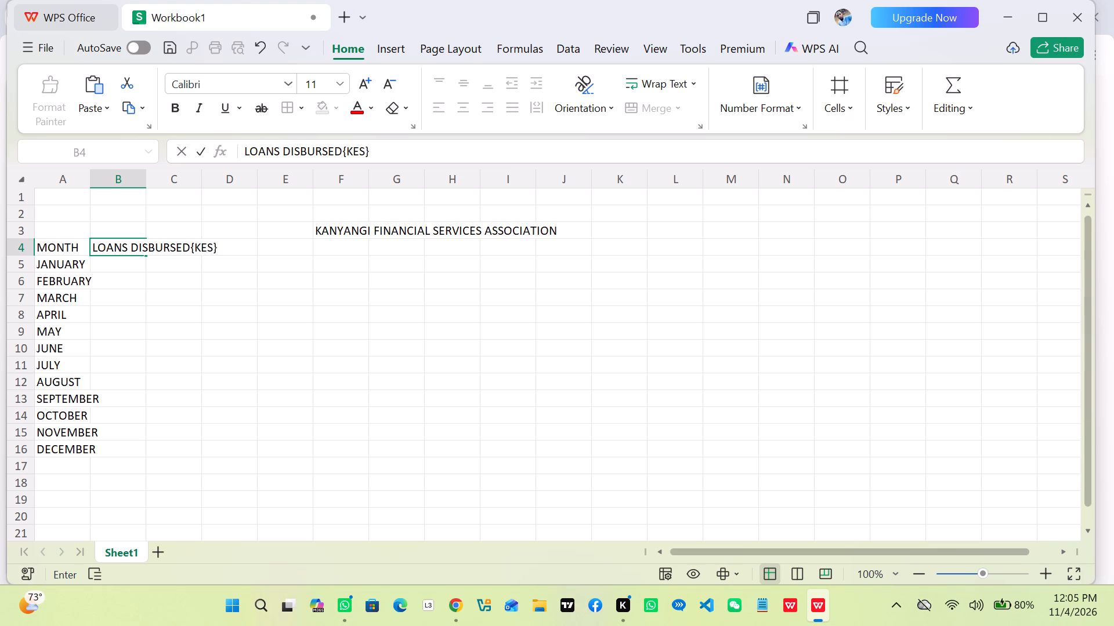
key("Right")
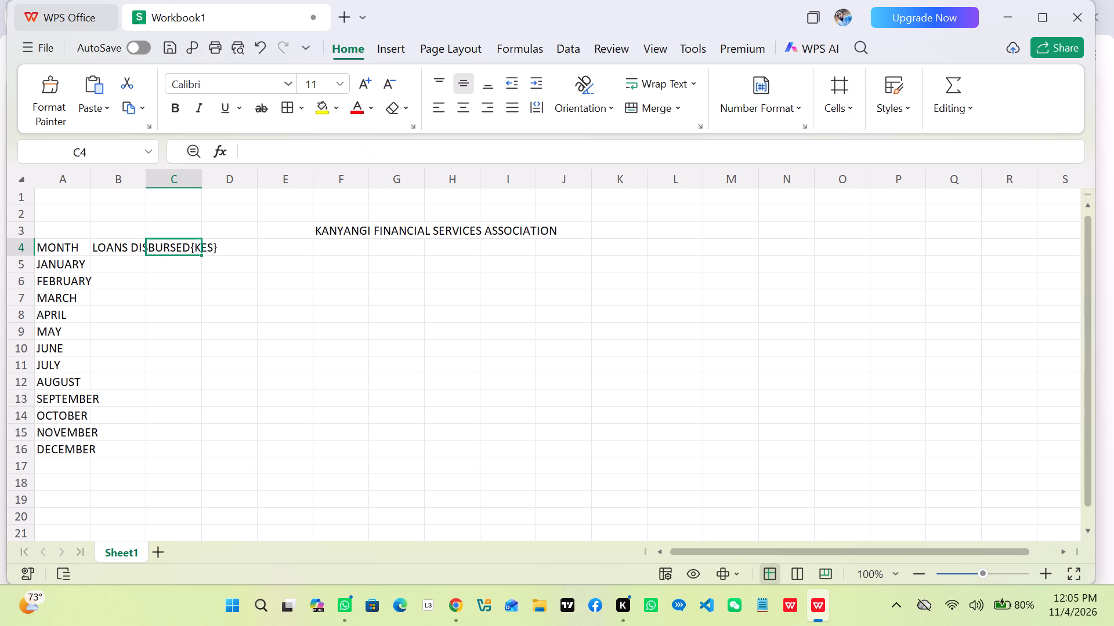
Enter the heading LOAN REPAYMENTS in cell D4, leaving C4 empty.
key("Right")
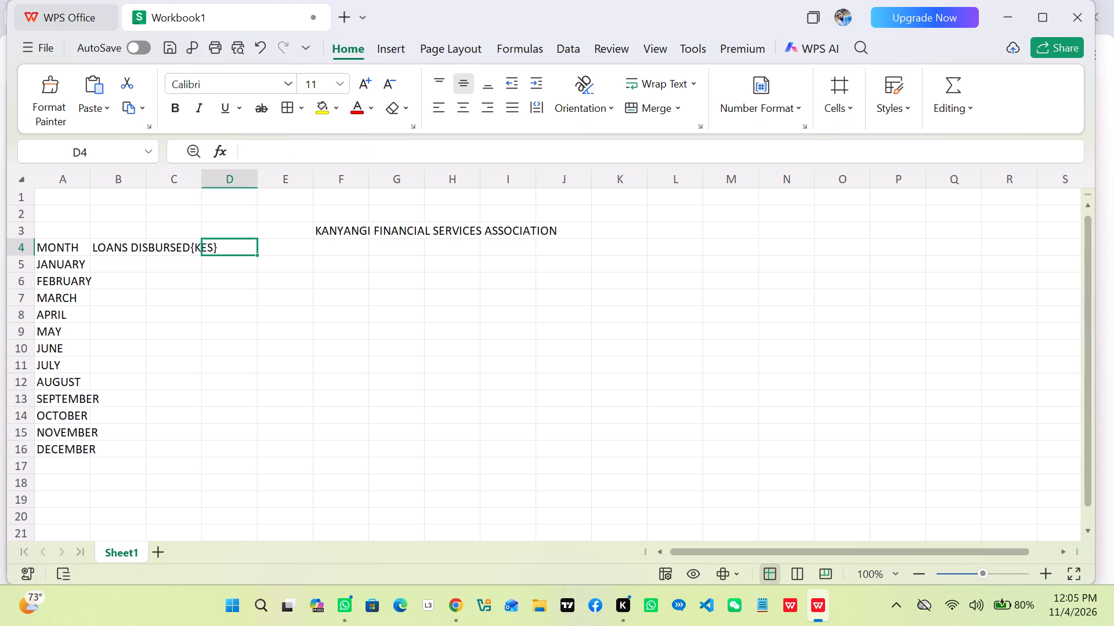
type("LOAN")
key("space")
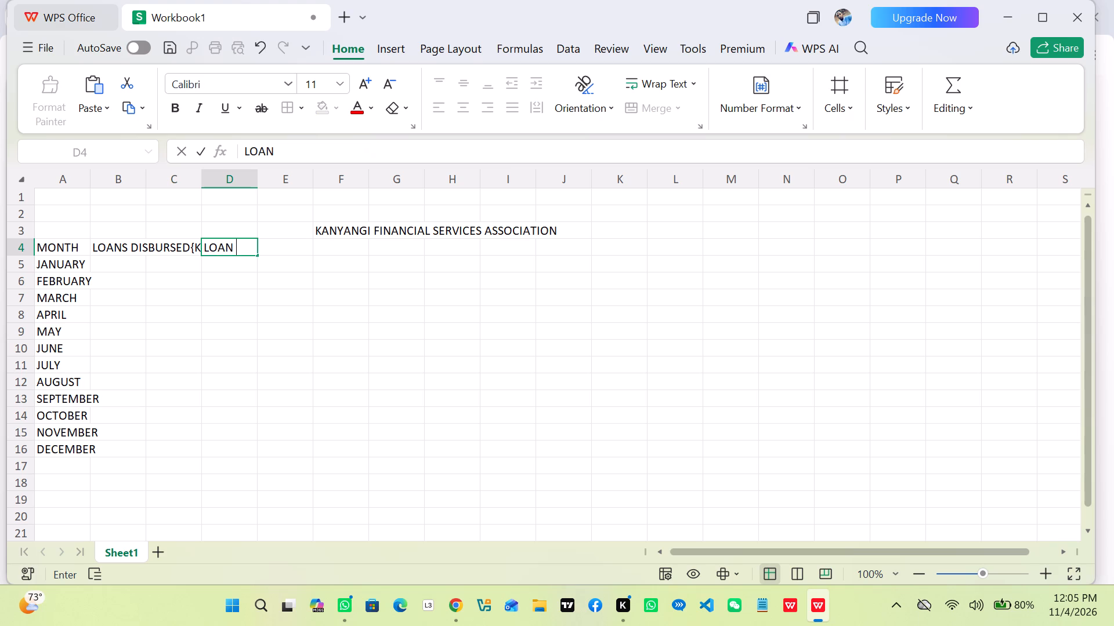
type("RE")
type("PAYMENTS")
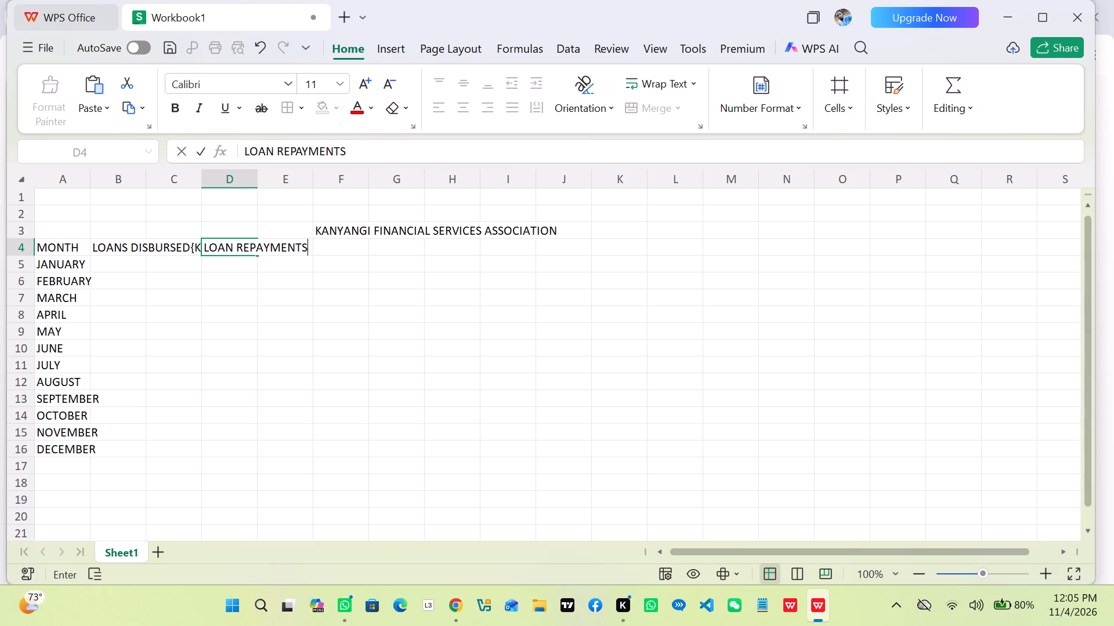
key("Right")
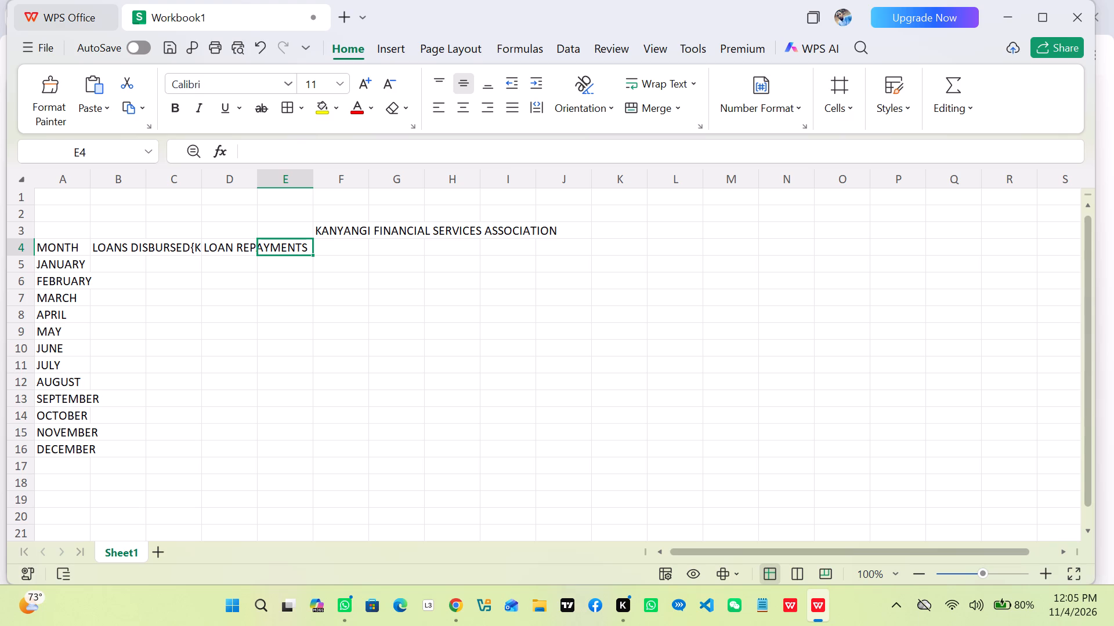
Widen columns D and C so the LOAN REPAYMENTS and LOANS DISBURSED{KES} headings fit in full.
left_click_drag(258, 243, 299, 248)
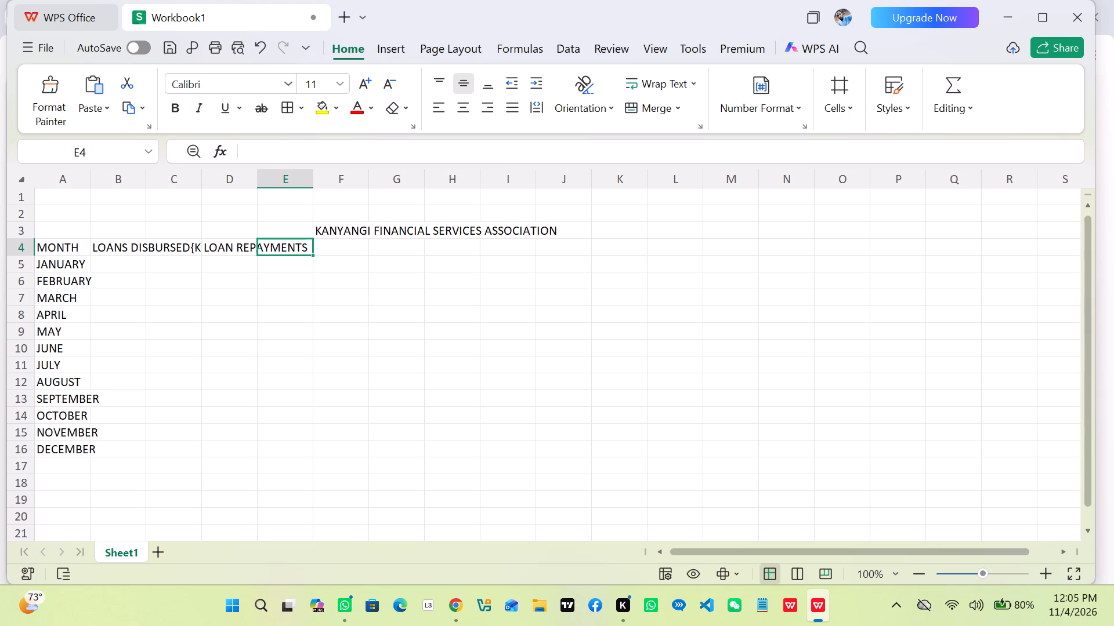
left_click(259, 241)
left_click_drag(257, 236, 267, 238)
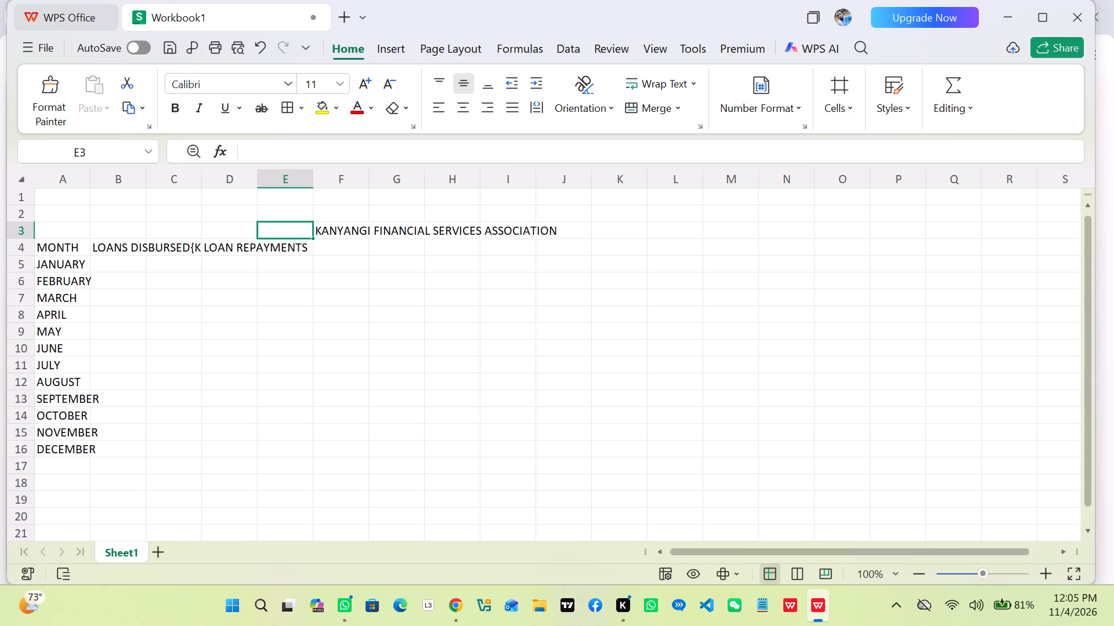
left_click_drag(258, 234, 270, 238)
left_click_drag(259, 254, 258, 263)
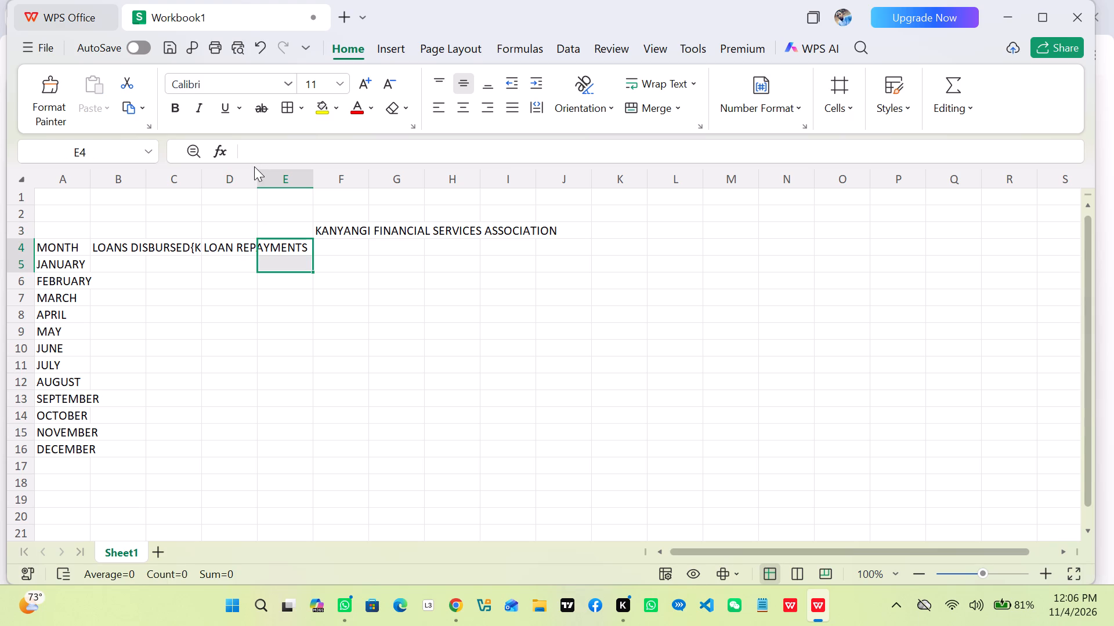
left_click_drag(259, 170, 293, 173)
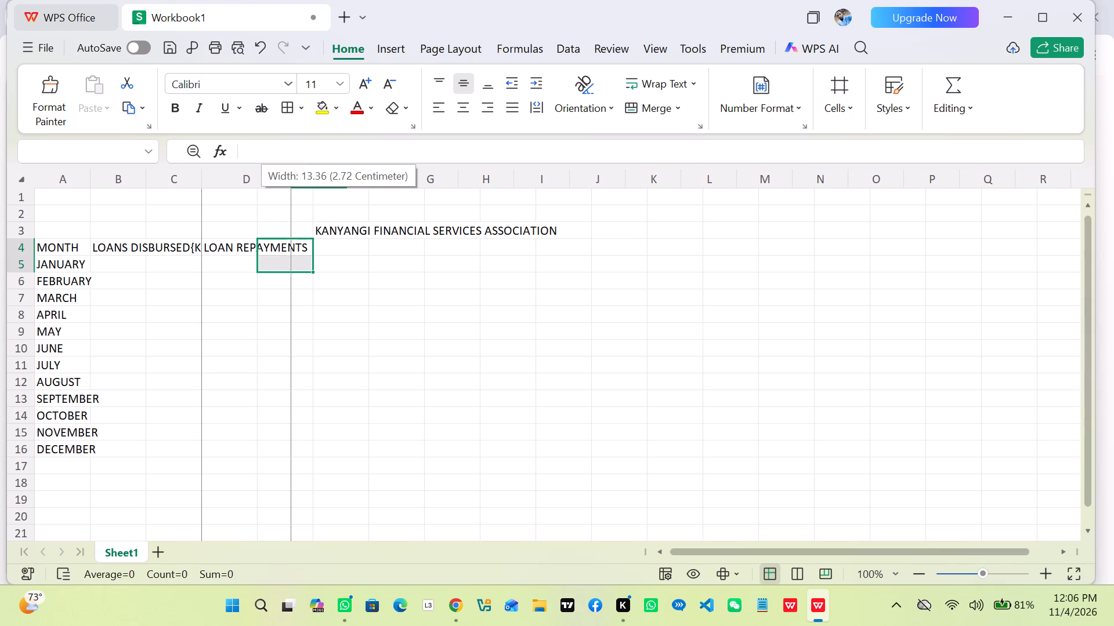
left_click_drag(293, 173, 298, 173)
left_click_drag(296, 175, 303, 176)
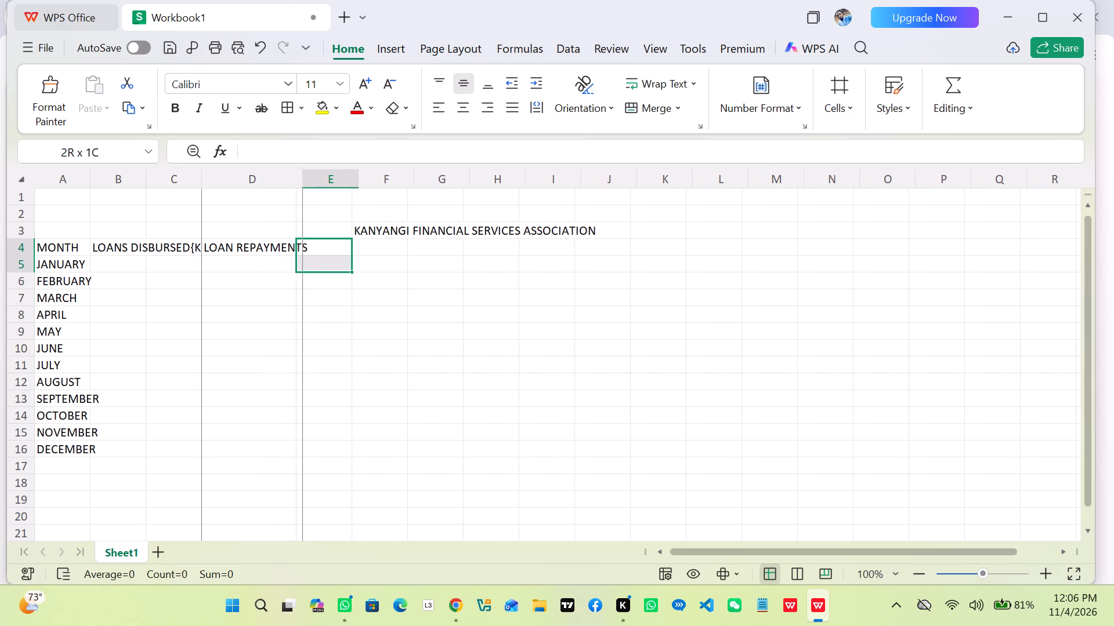
left_click_drag(303, 176, 313, 177)
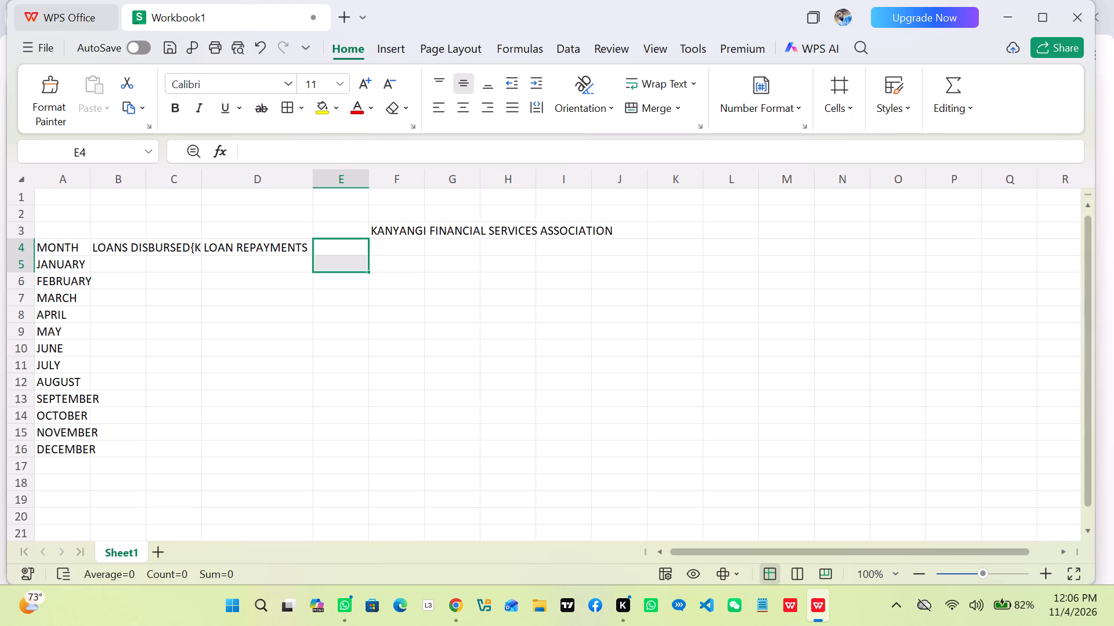
left_click_drag(203, 184, 236, 187)
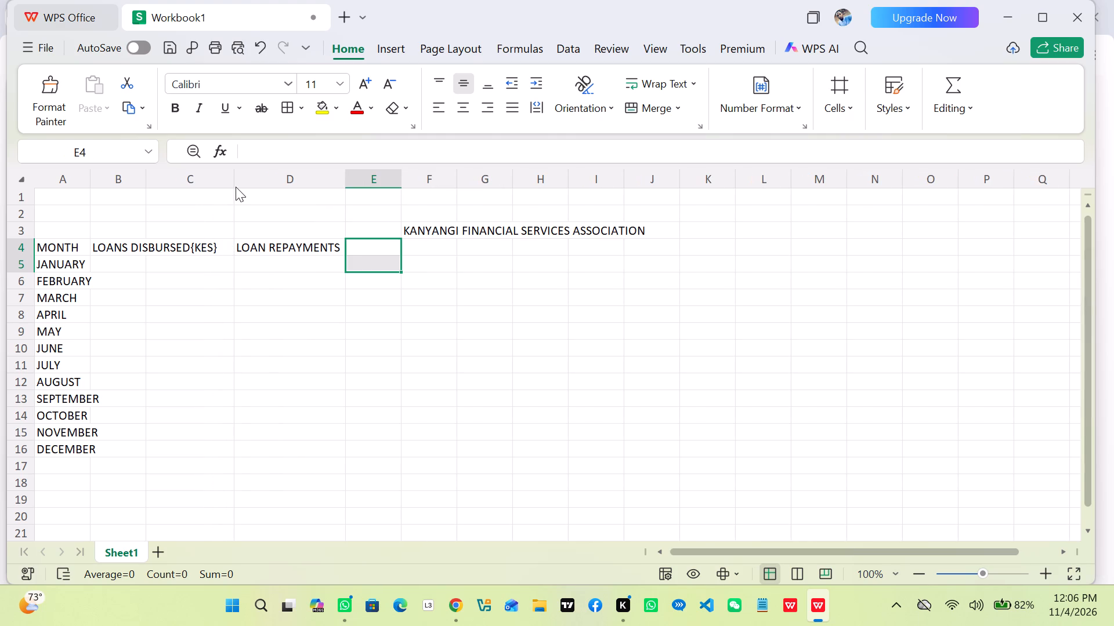
Enter the heading INTEREST in cell E4, after LOAN REPAYMENTS.
left_click(375, 250)
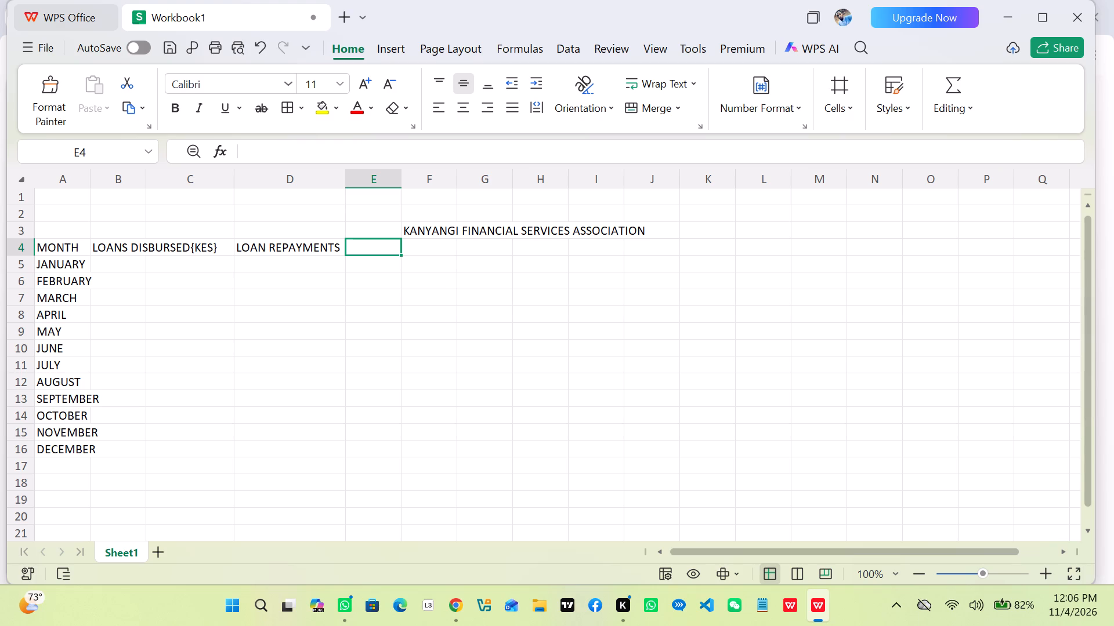
type("INTRES")
key("t")
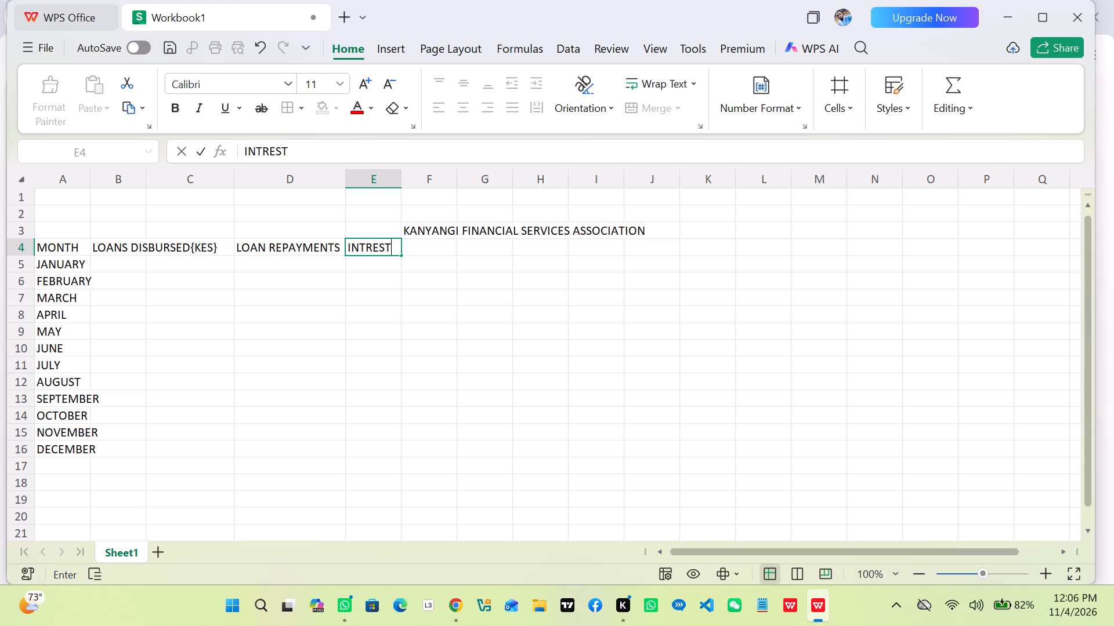
left_click(364, 250)
key("e")
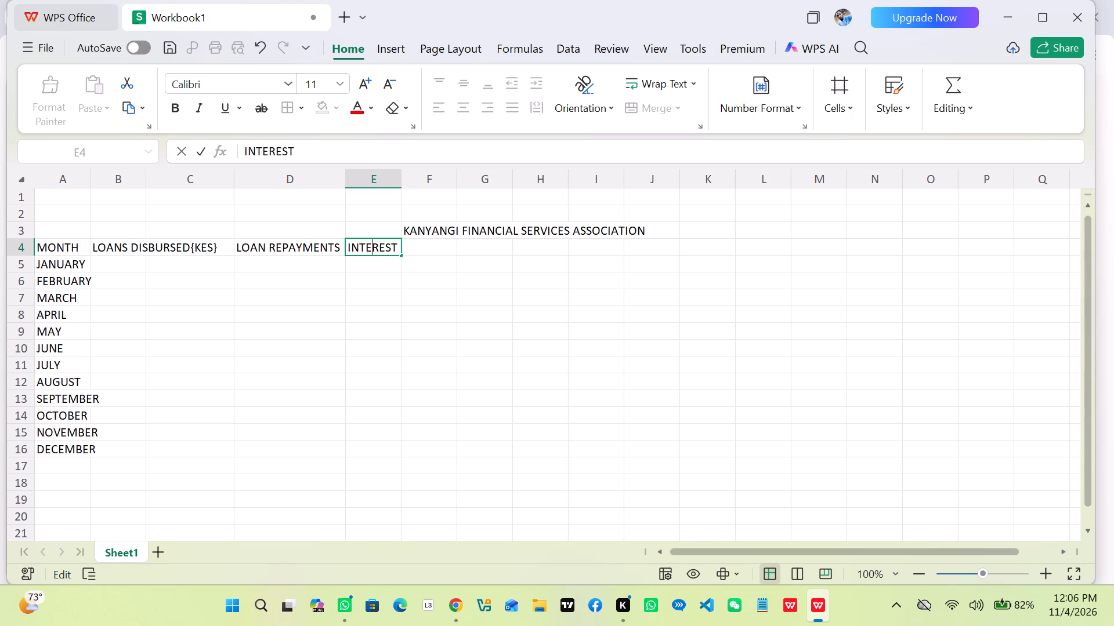
Enter the headings SAVINGS in cell F4 and SHARES in cell G4.
left_click(421, 246)
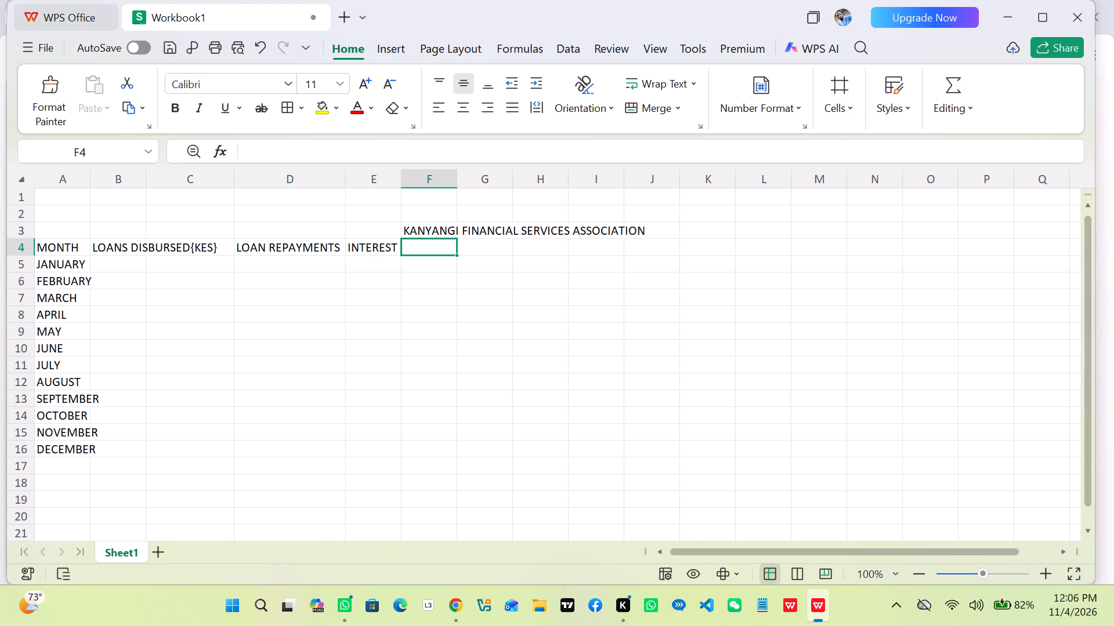
type("SAVIGS")
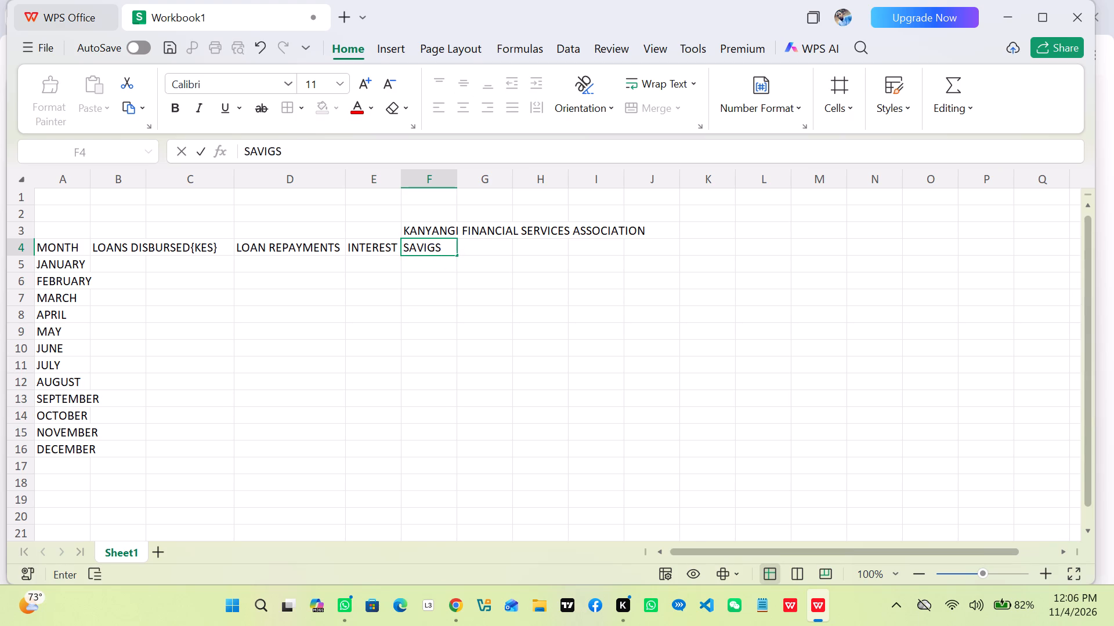
key("BackSpace")
key("BackSpace")
type("NGD")
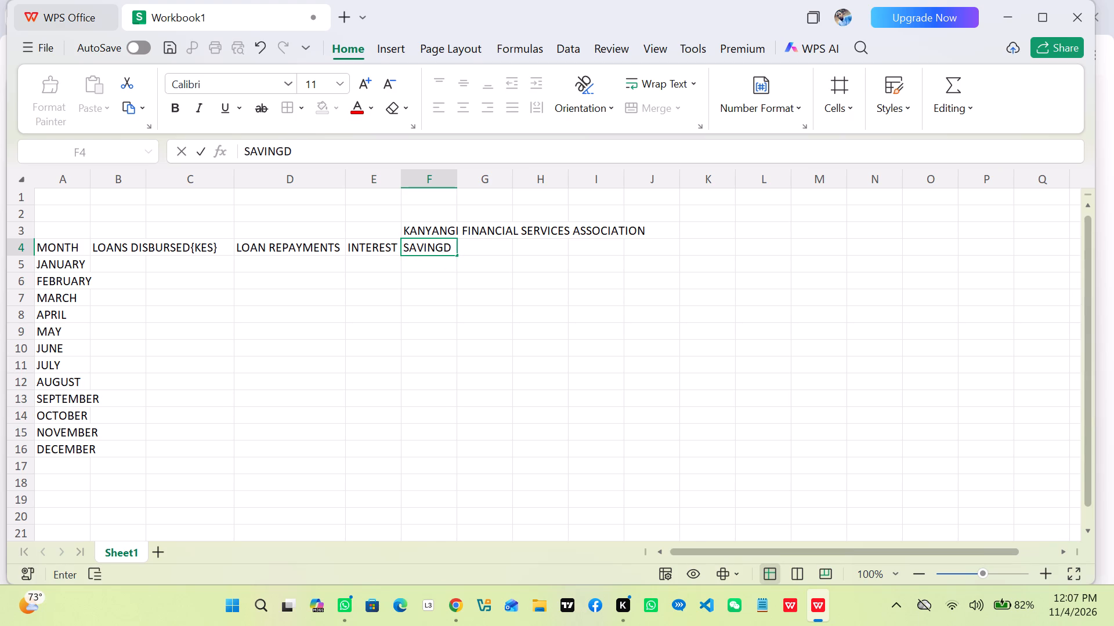
key("BackSpace")
key("s")
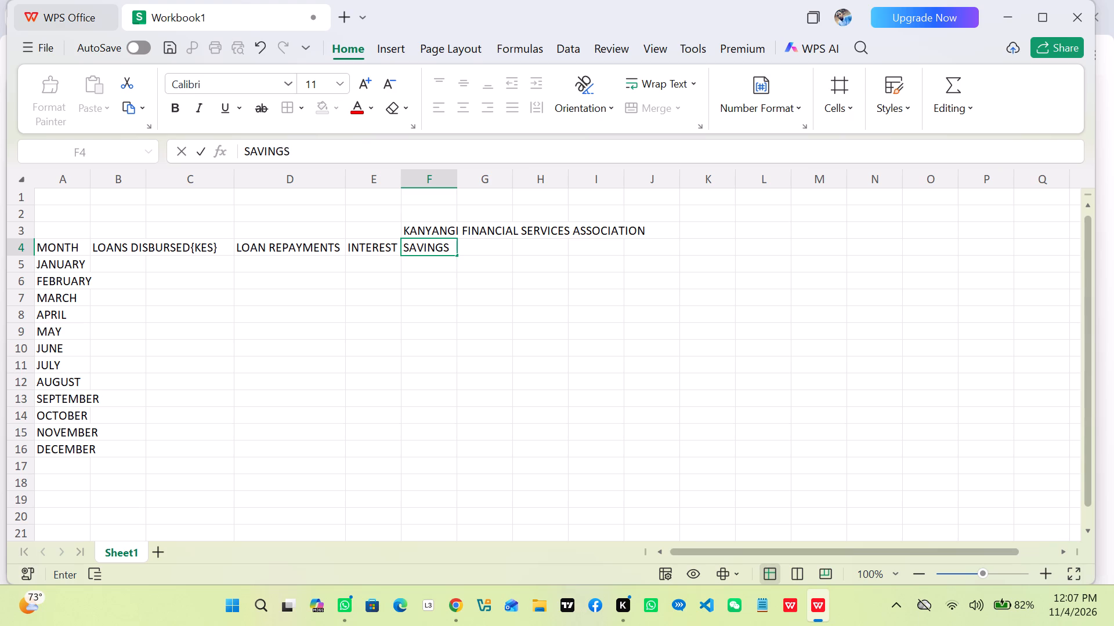
left_click(479, 247)
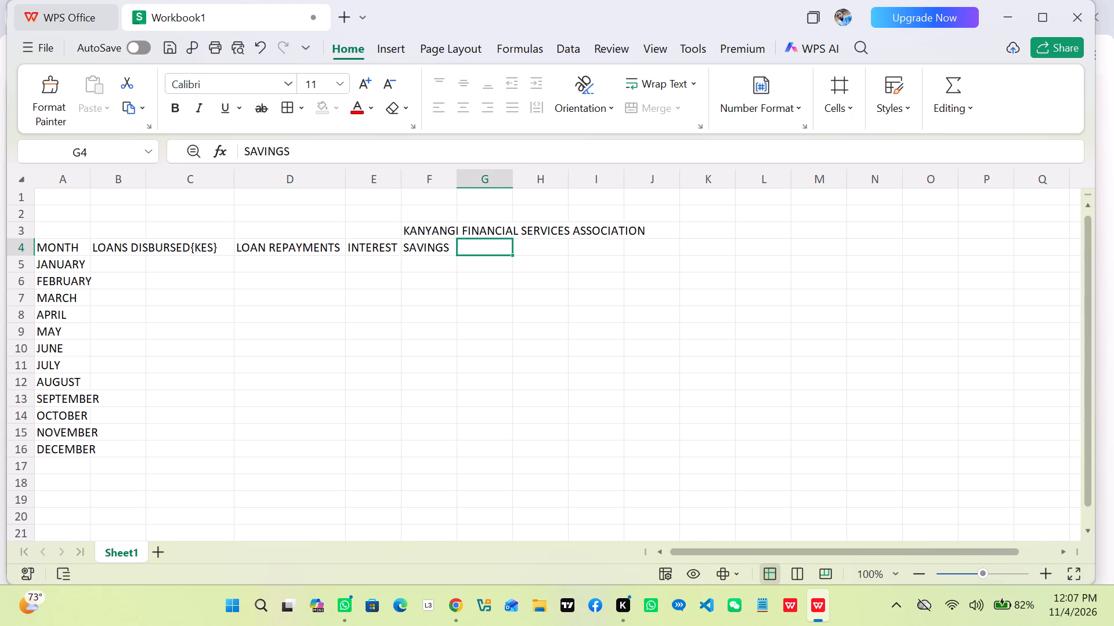
type("SHARES")
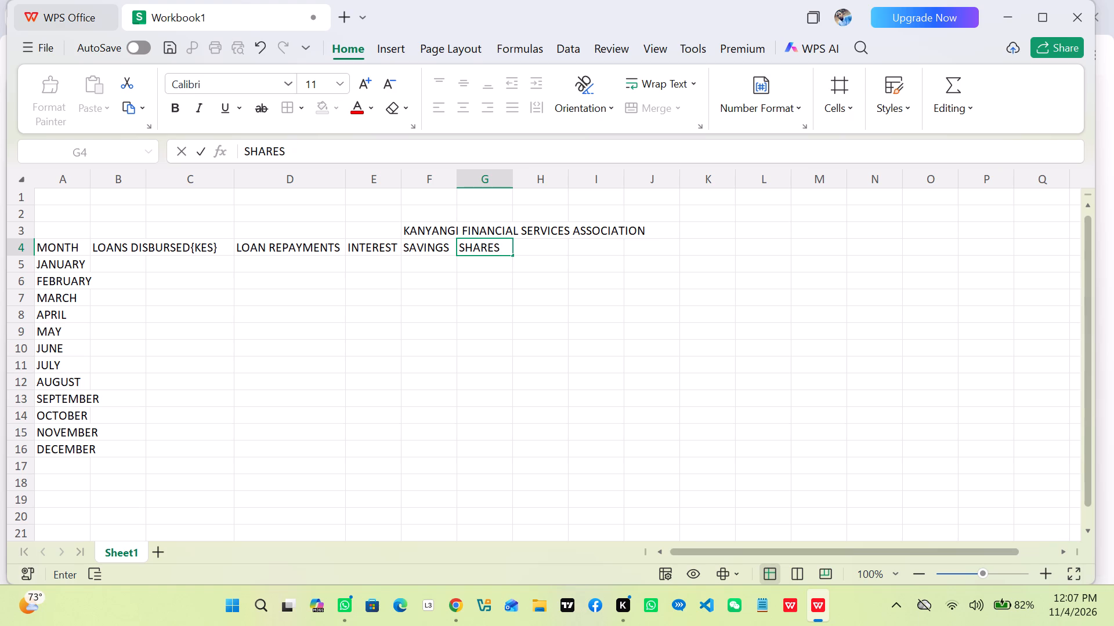
Enter the heading NEW MEMBERS in cell H4 and widen column H to fit it.
left_click(527, 248)
type("NEW MEMBERS")
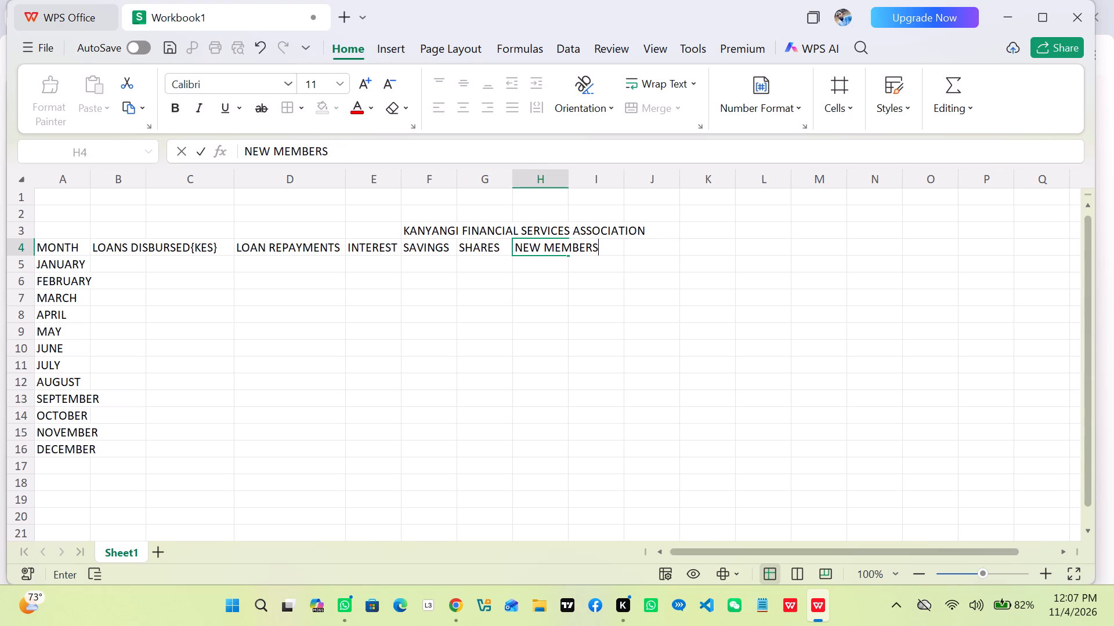
left_click(565, 176)
left_click_drag(570, 179, 600, 181)
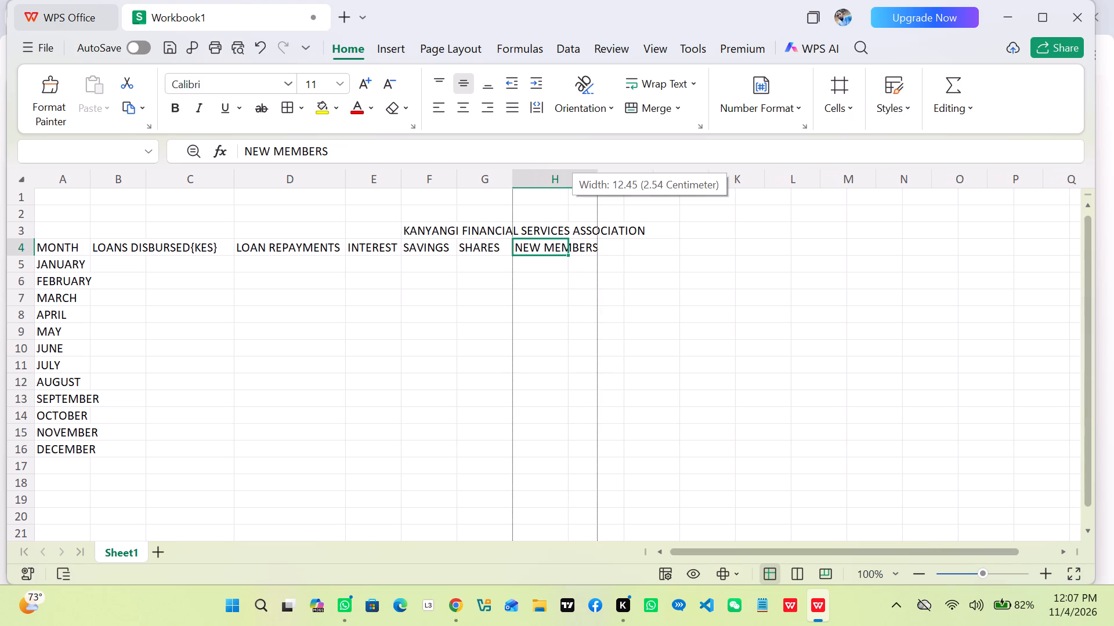
left_click_drag(600, 181, 603, 181)
left_click(634, 251)
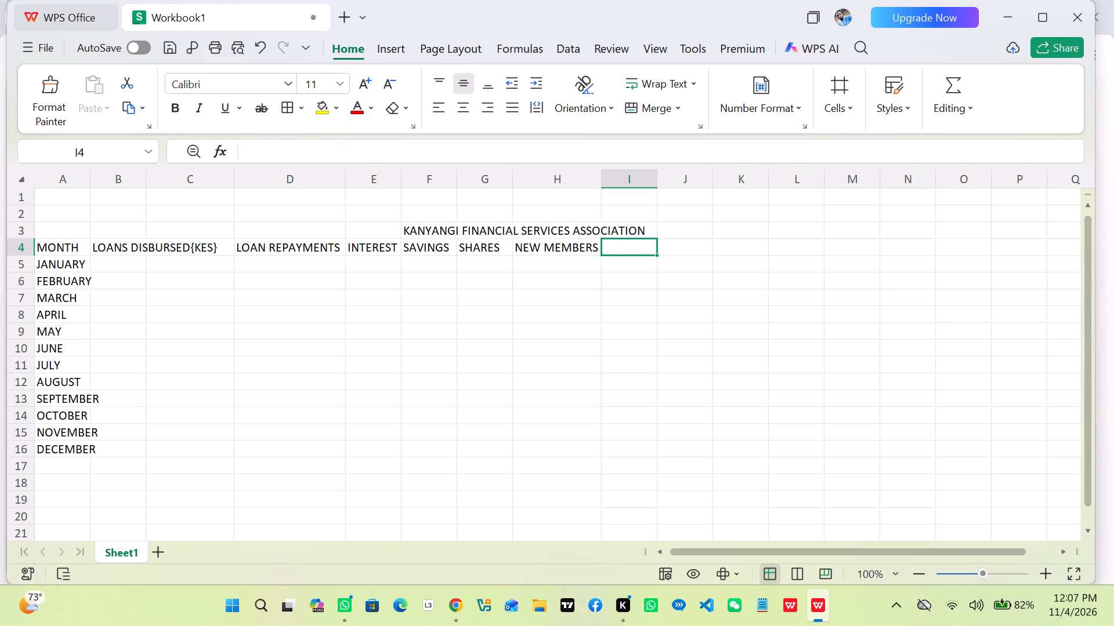
Enter the heading OLD DEFAULTERS in cell I4 and widen column I to fit it.
type("OLD")
key("space")
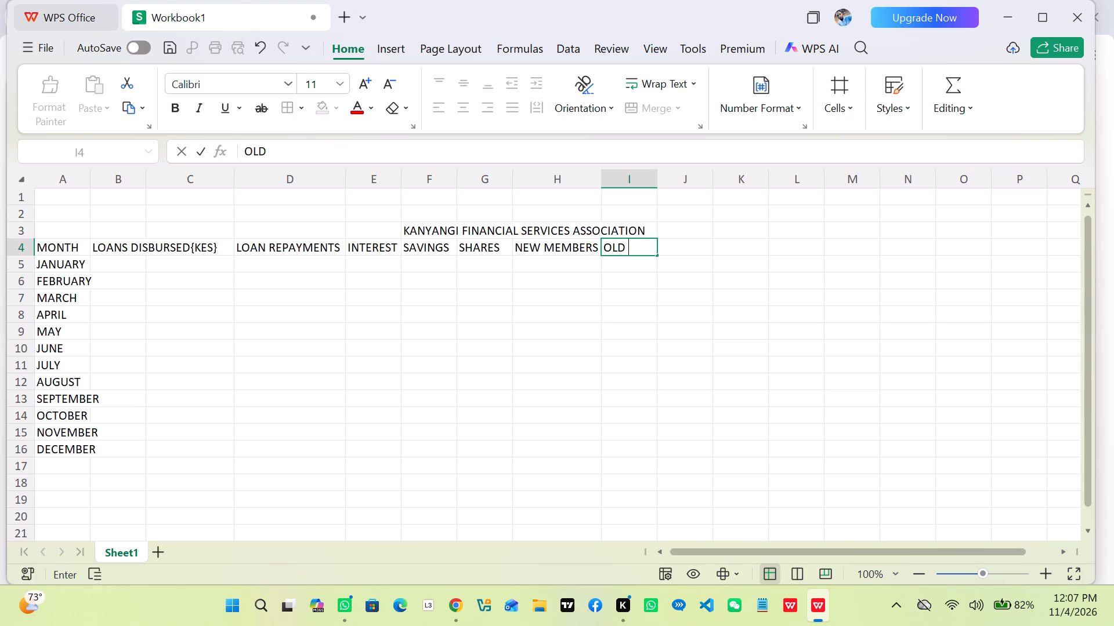
type("DEFAULTERS")
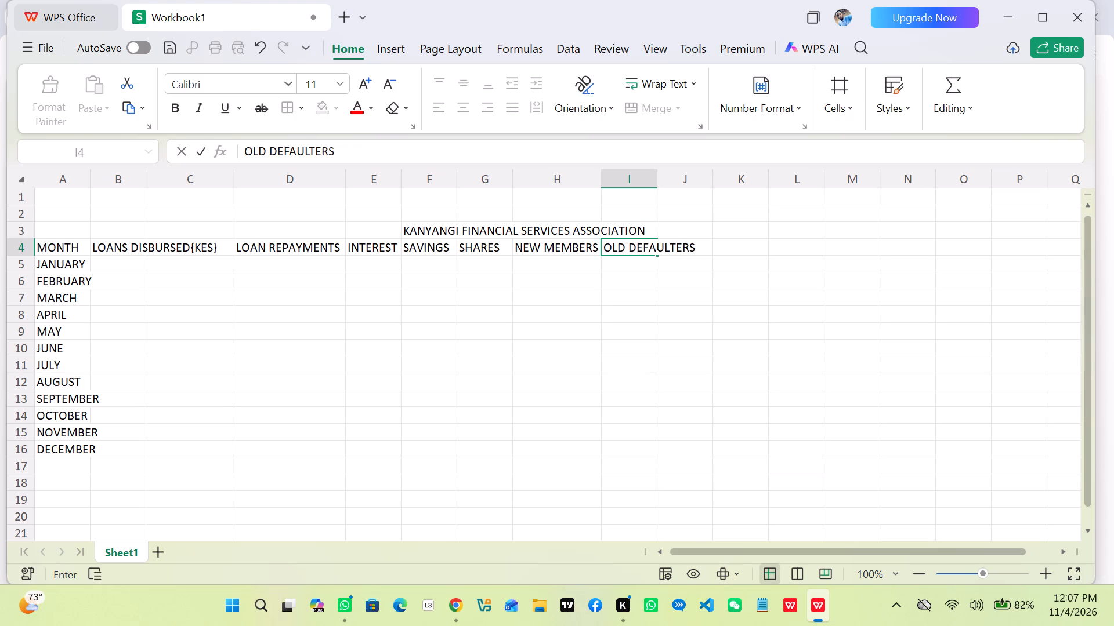
left_click(656, 185)
left_click_drag(658, 185, 699, 185)
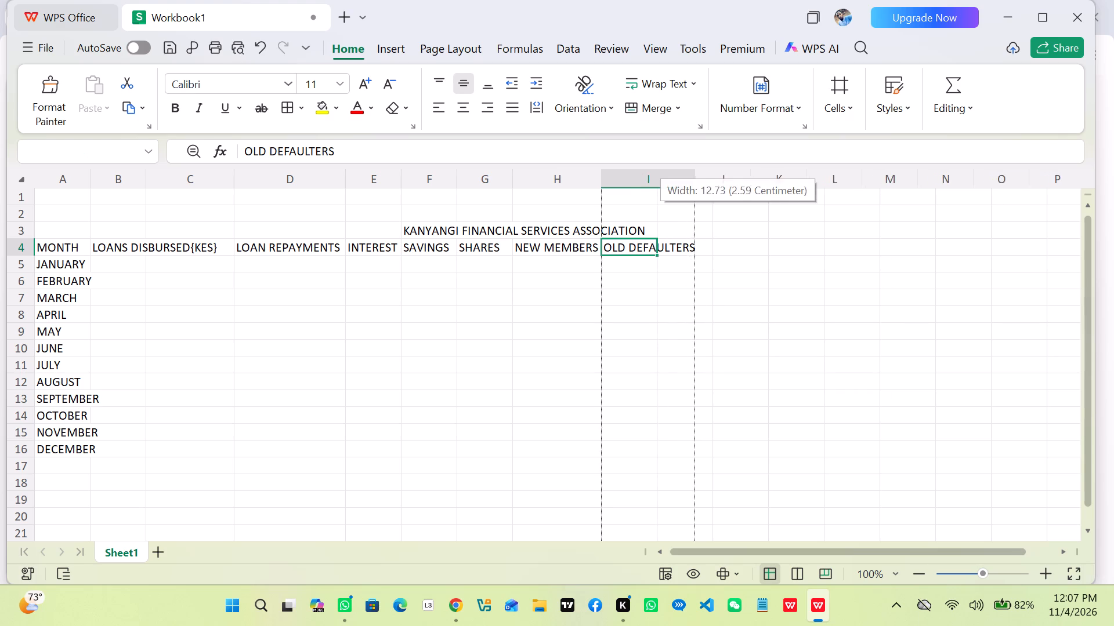
left_click_drag(699, 185, 709, 185)
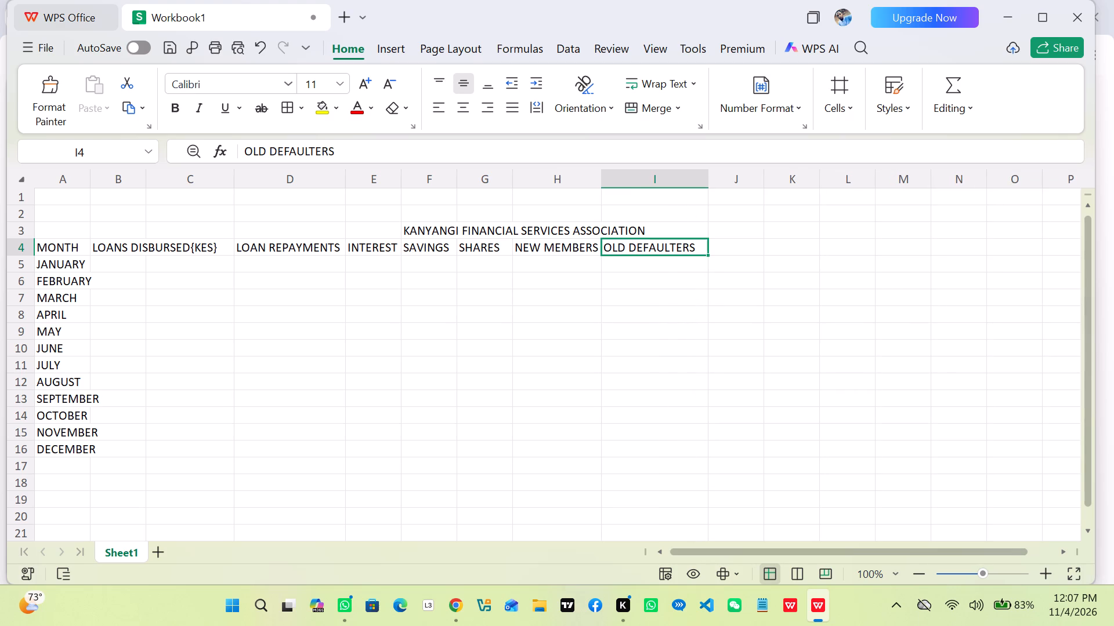
Enter the heading NEW DEFAULTS in cell J4 and widen column J to fit it.
left_click(726, 248)
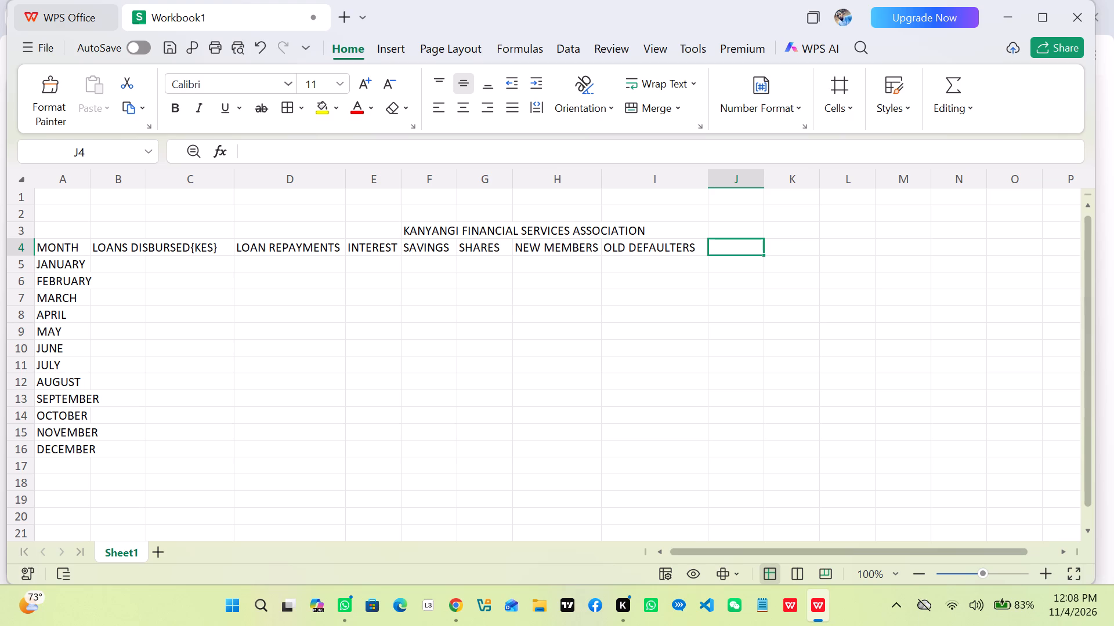
type("NEW DE")
type("FAULTS")
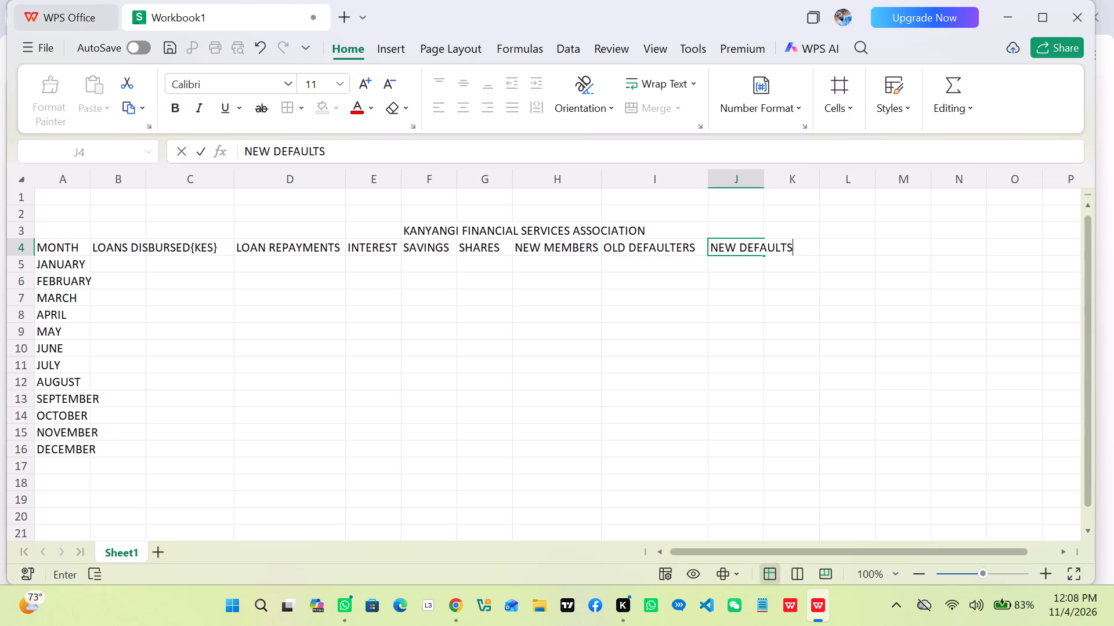
left_click(762, 190)
left_click_drag(766, 185, 797, 185)
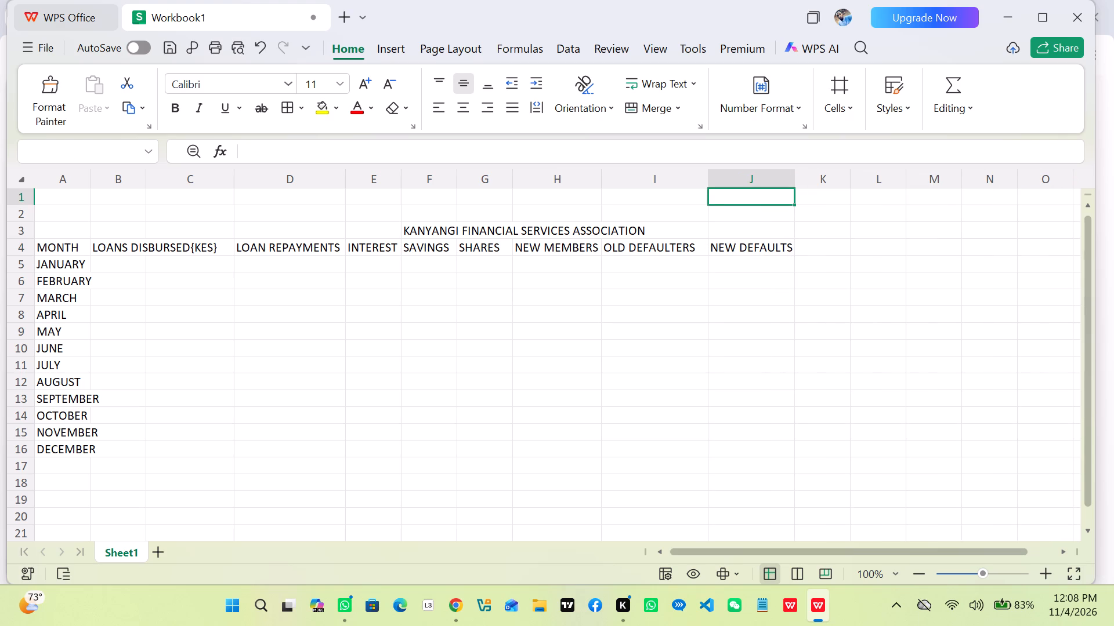
Enter the heading PORTFOLIO VALUE in cell K4 and widen column K to fit it.
left_click(802, 257)
left_click_drag(802, 257, 805, 248)
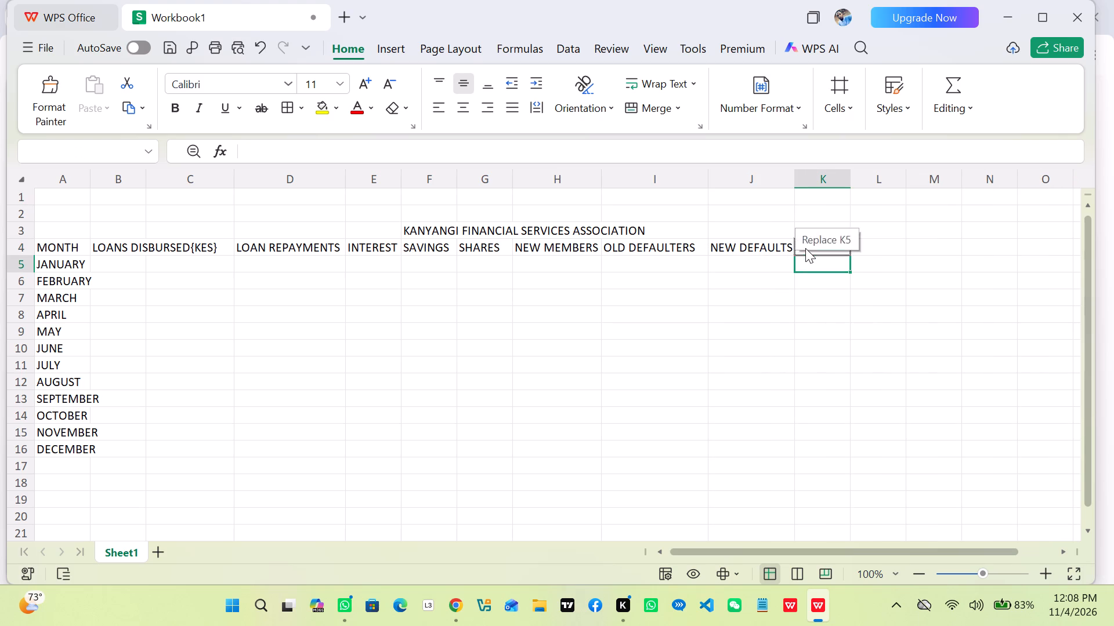
left_click(805, 248)
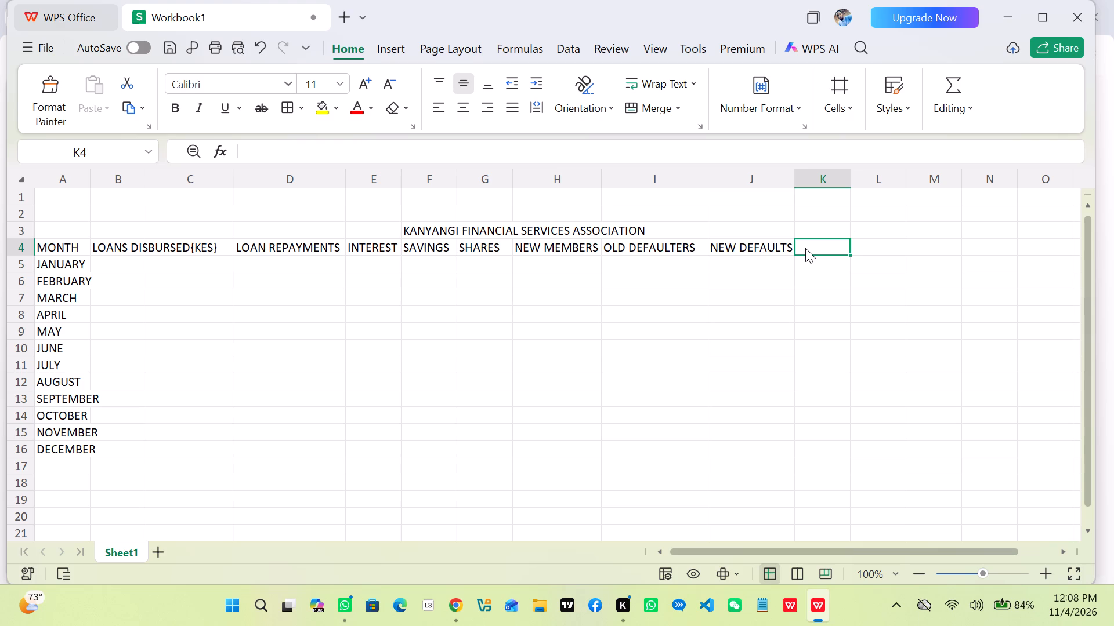
type("PORTFOLIO")
key("space")
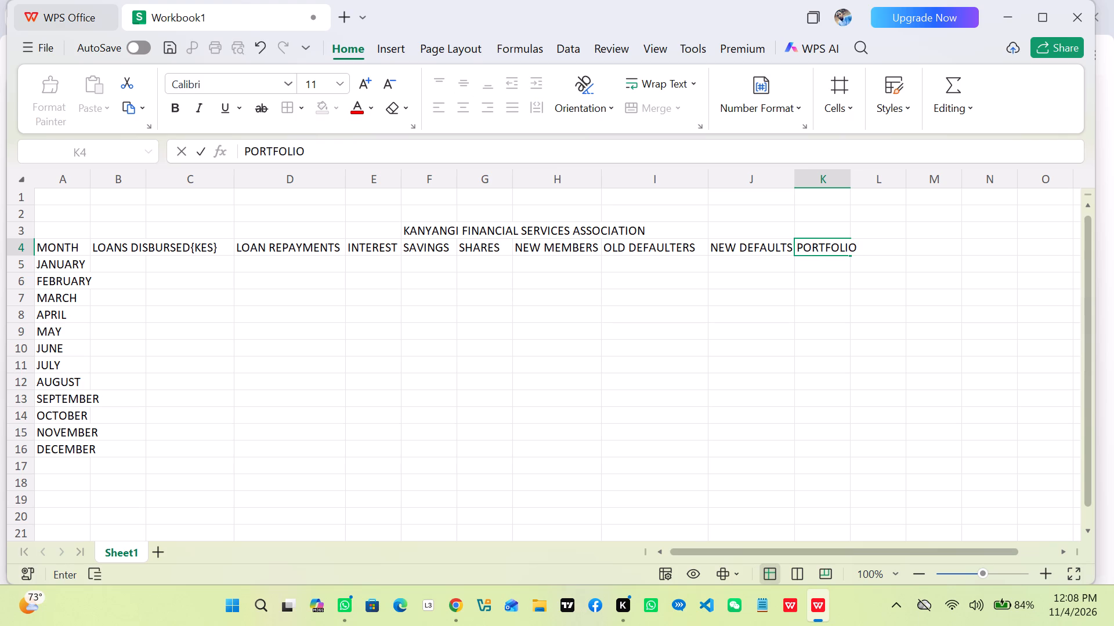
type("VALUE")
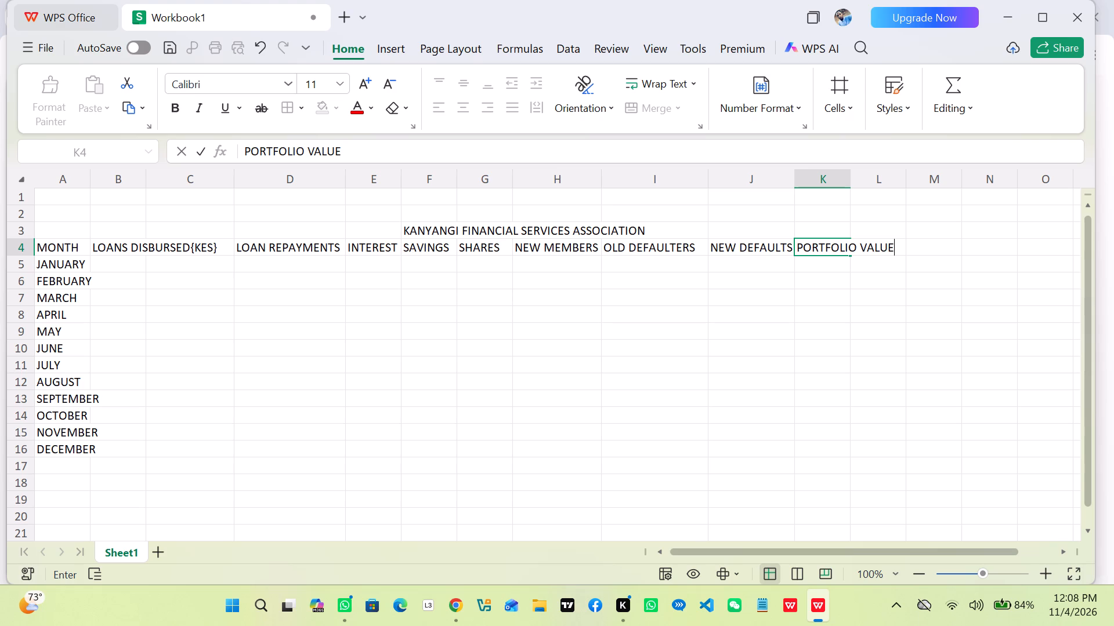
left_click(853, 181)
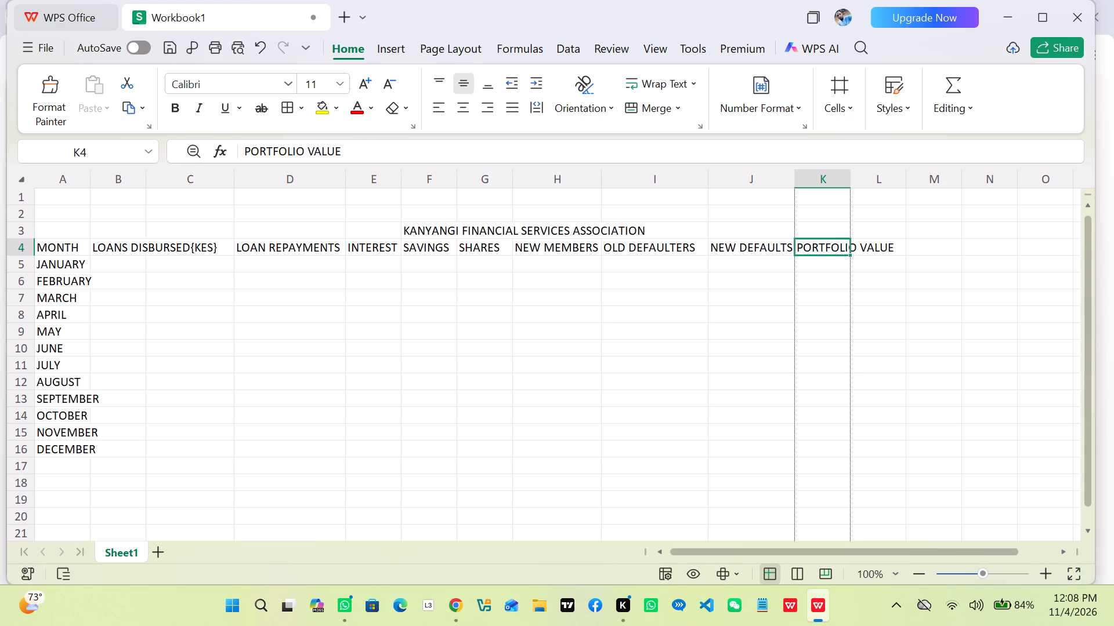
left_click_drag(849, 186, 898, 183)
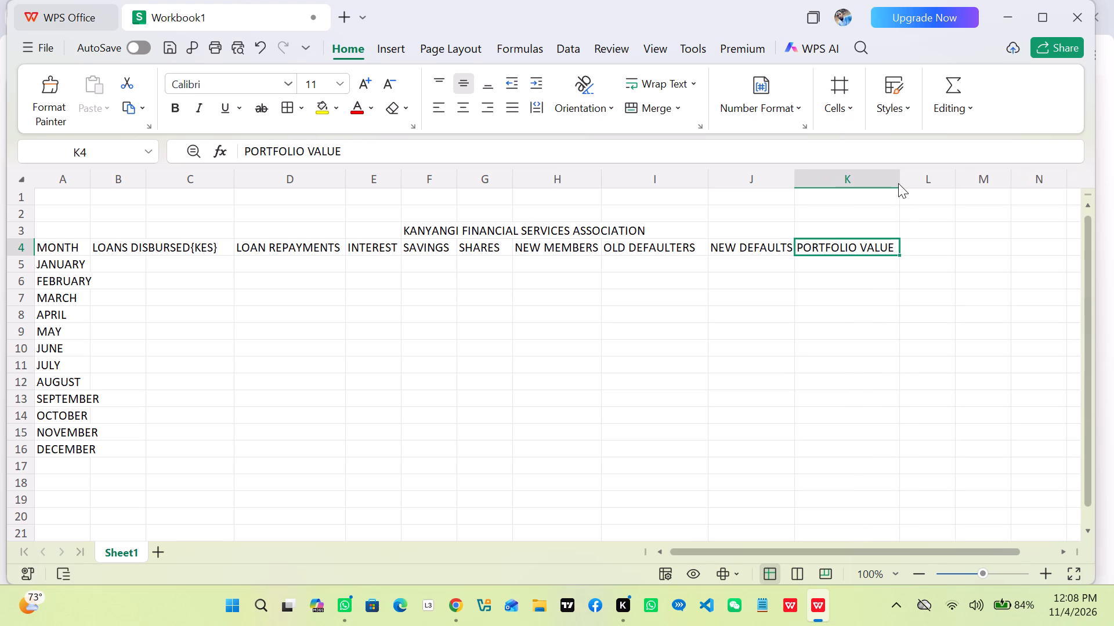
Enter the heading TOTAL INCOME in cell L4 and widen column L to fit it.
left_click(914, 250)
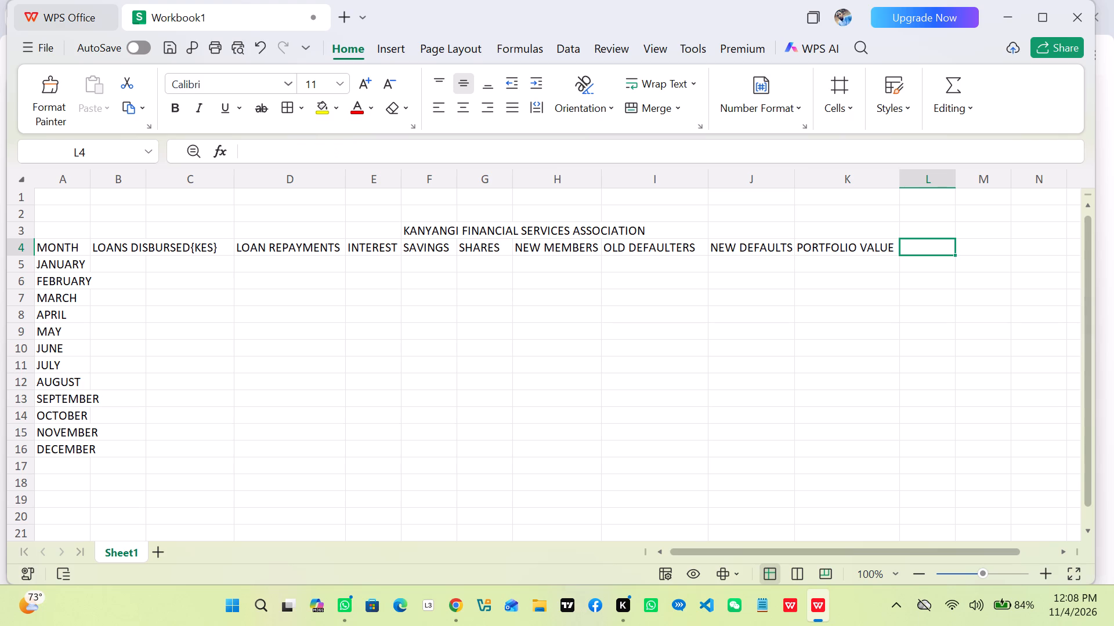
type("TO")
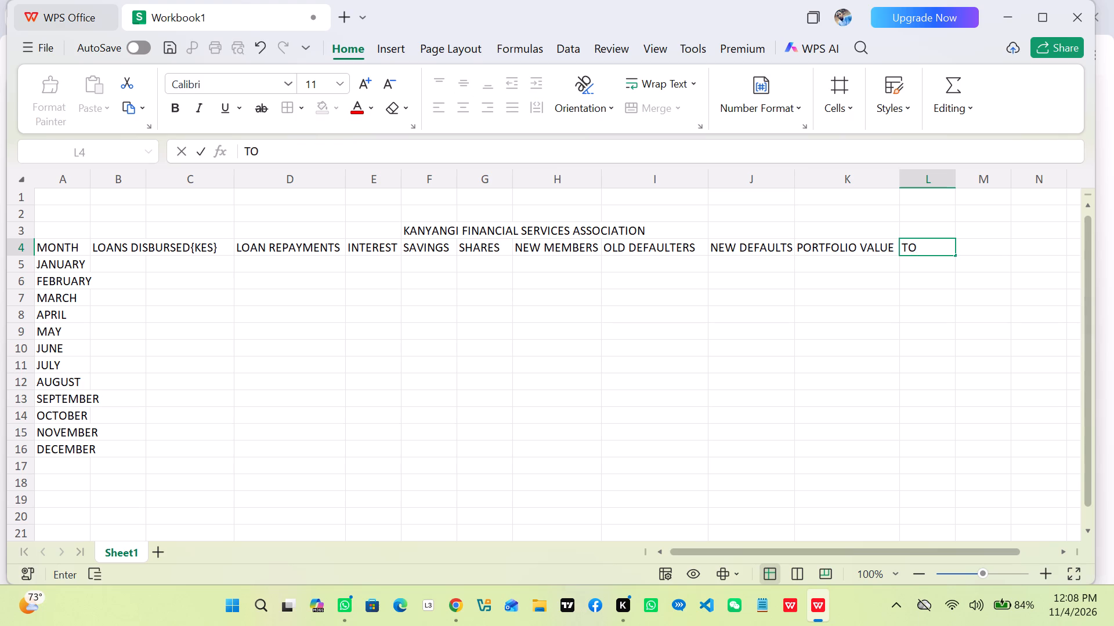
type("TAL INCOME")
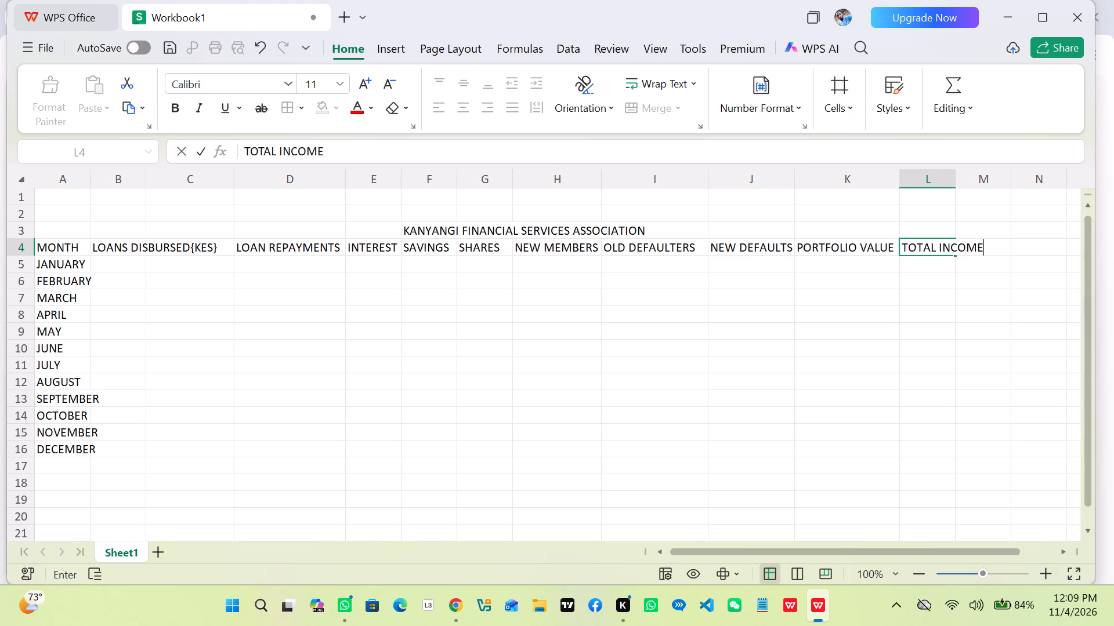
left_click(955, 181)
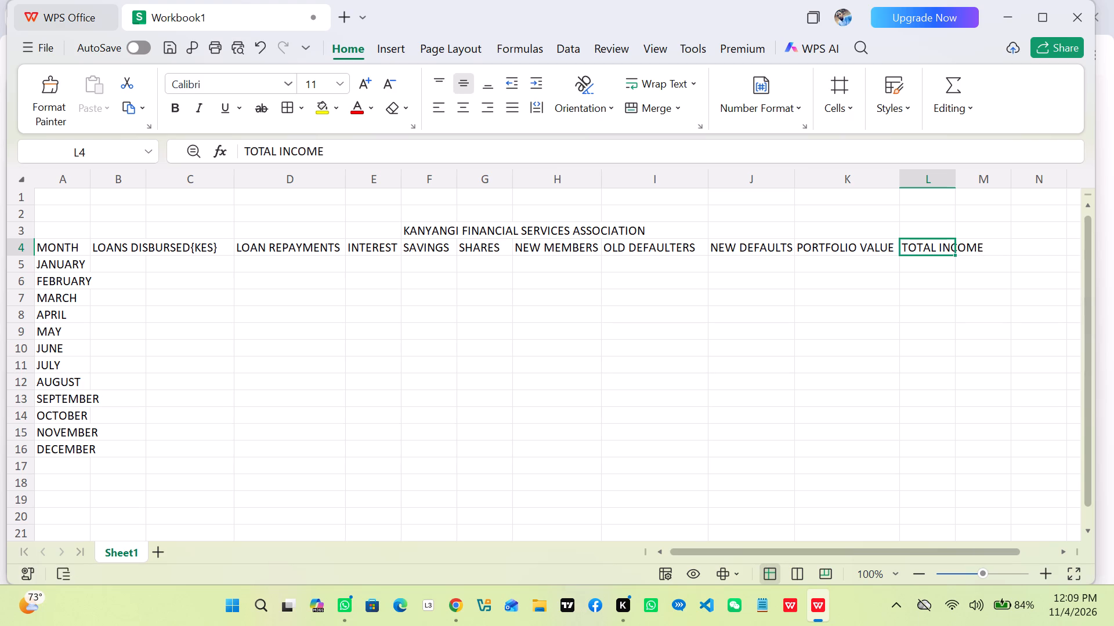
left_click_drag(958, 183, 989, 184)
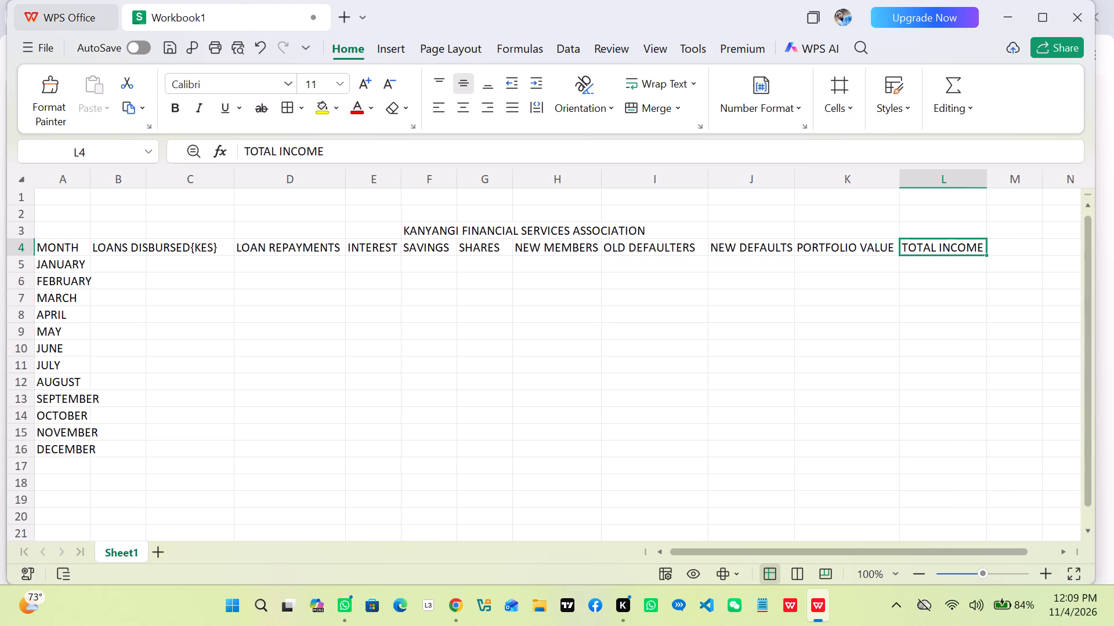
Enter the heading TOTAL EXPENSES in cell M4 and widen column M to fit it.
left_click(1021, 243)
type("TOTAL")
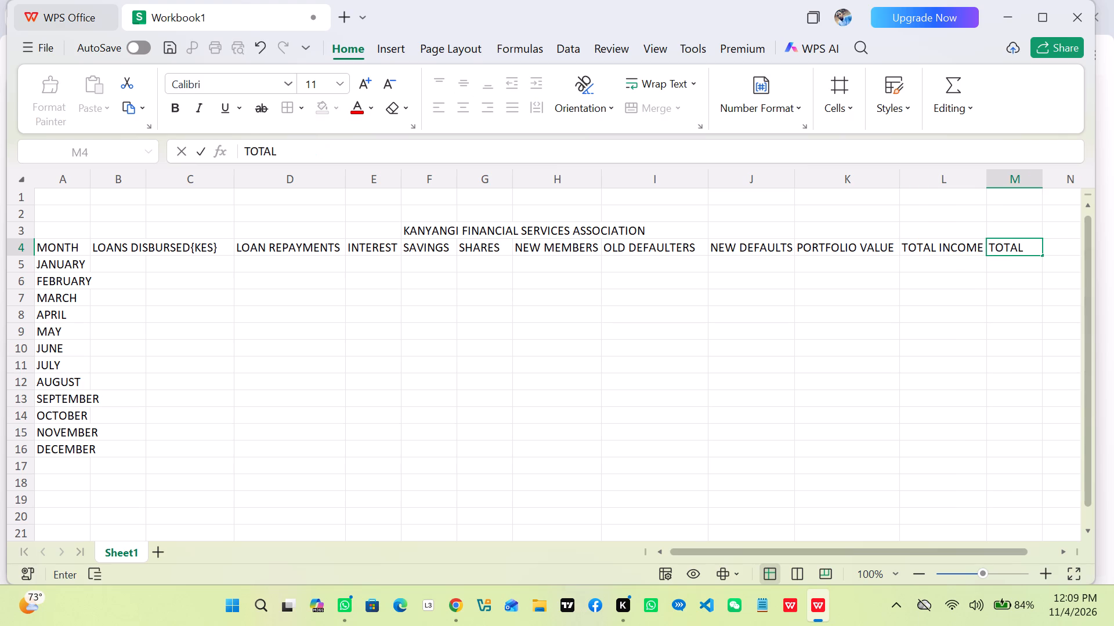
key("space")
type("EXPENSES")
left_click_drag(930, 560, 996, 559)
left_click_drag(945, 556, 958, 554)
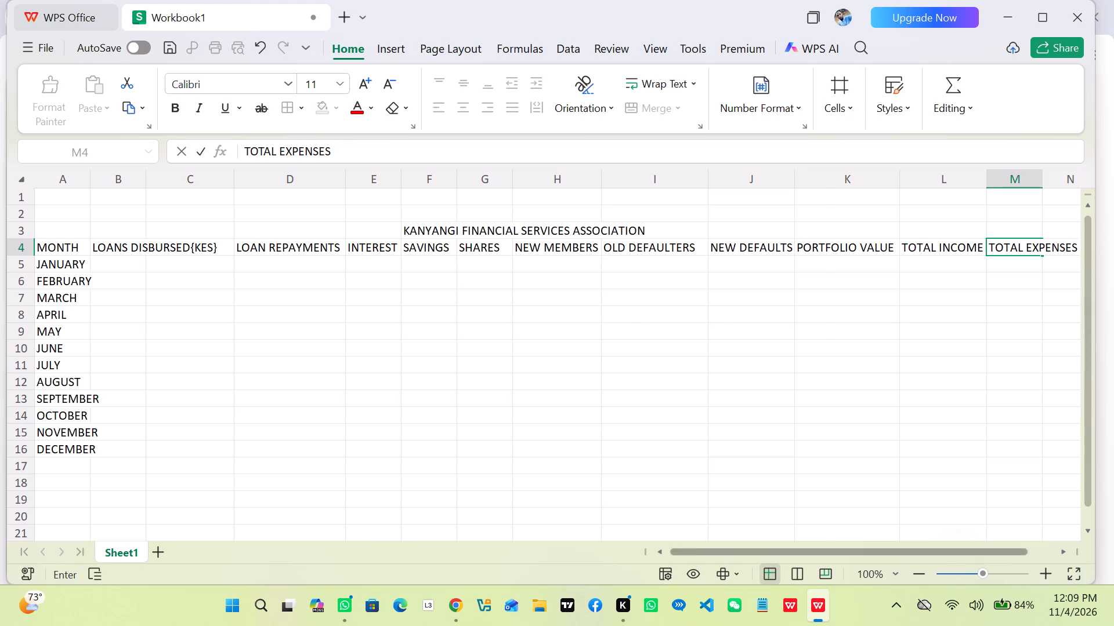
left_click_drag(958, 554, 1010, 549)
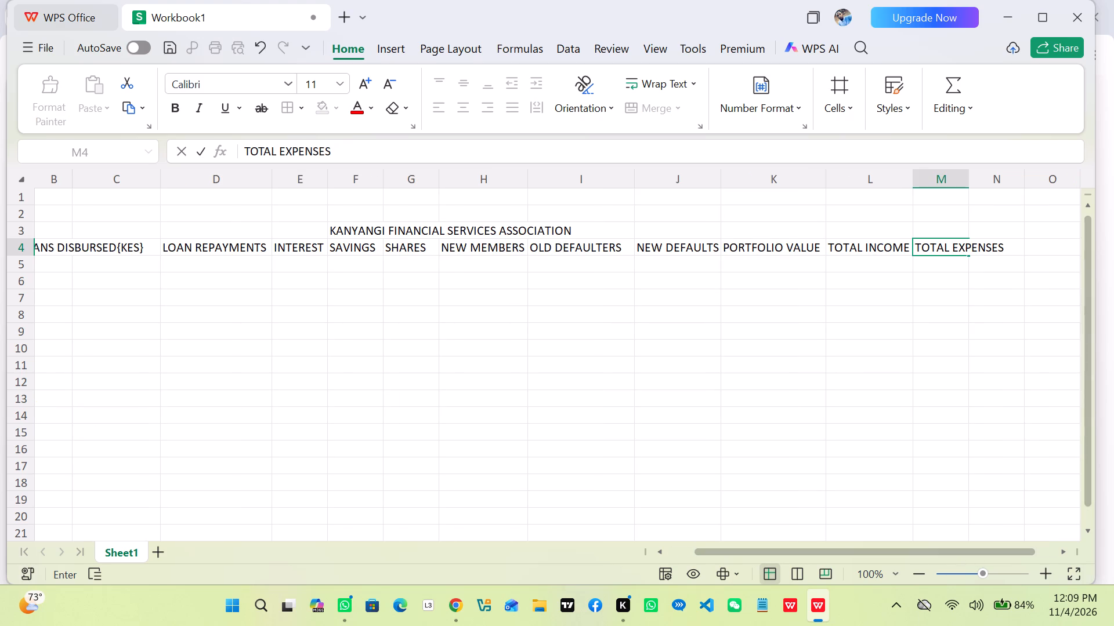
left_click(1025, 187)
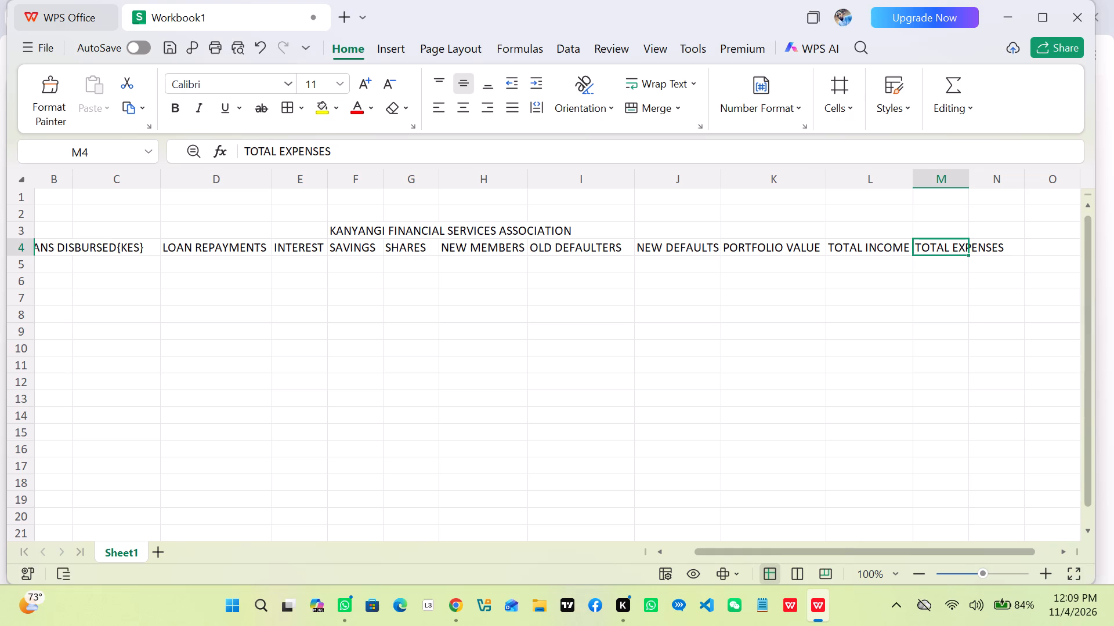
left_click_drag(1026, 182, 1001, 193)
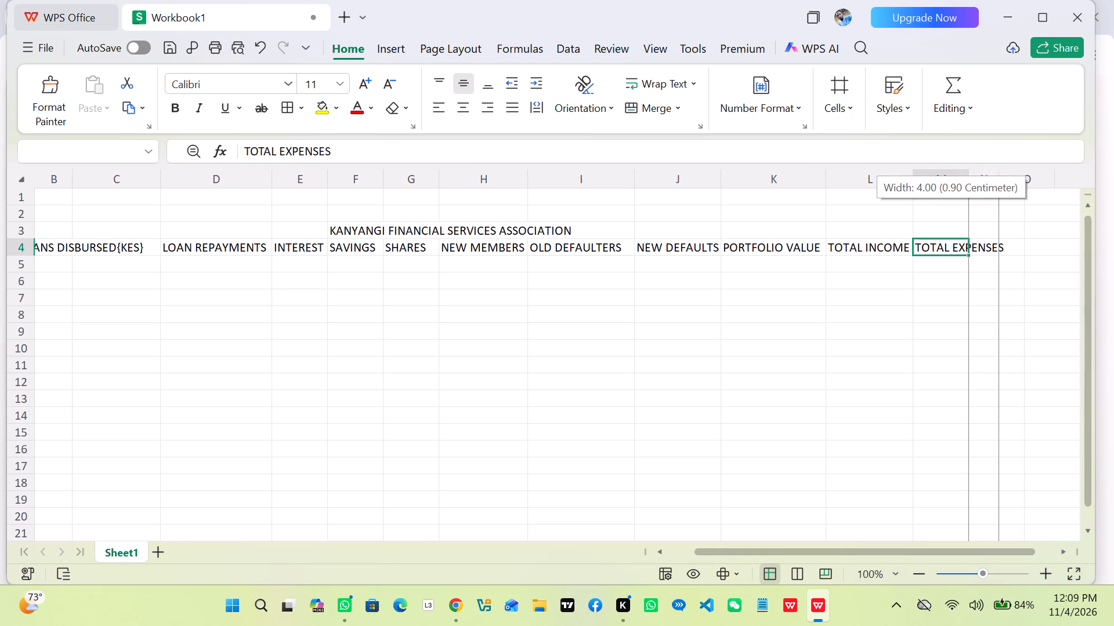
left_click_drag(1001, 193, 1006, 193)
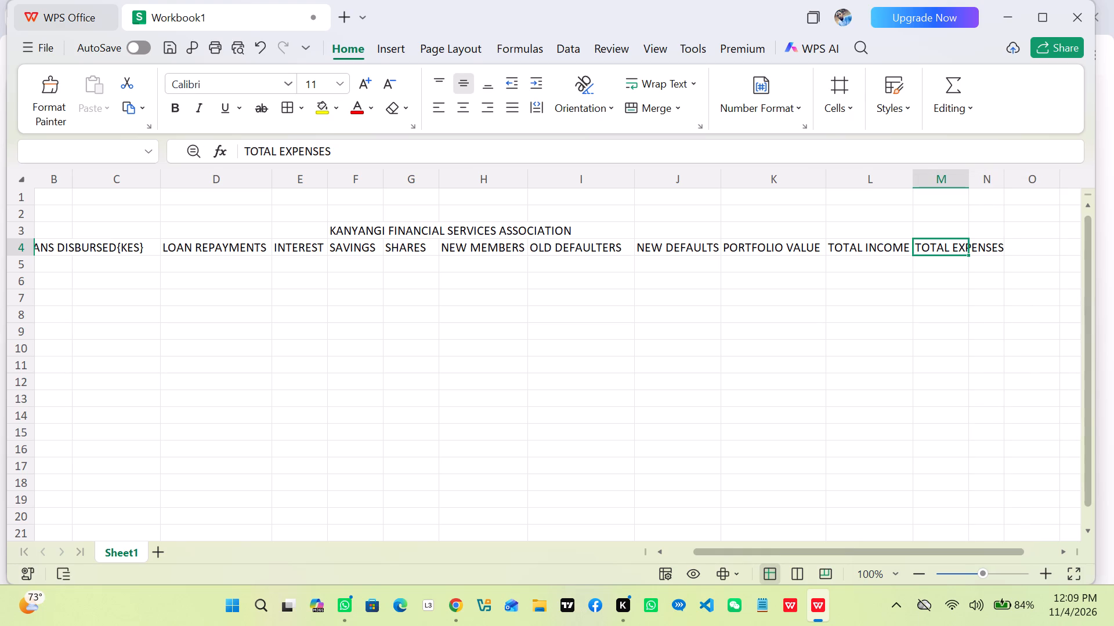
left_click(970, 183)
left_click_drag(967, 187, 1000, 183)
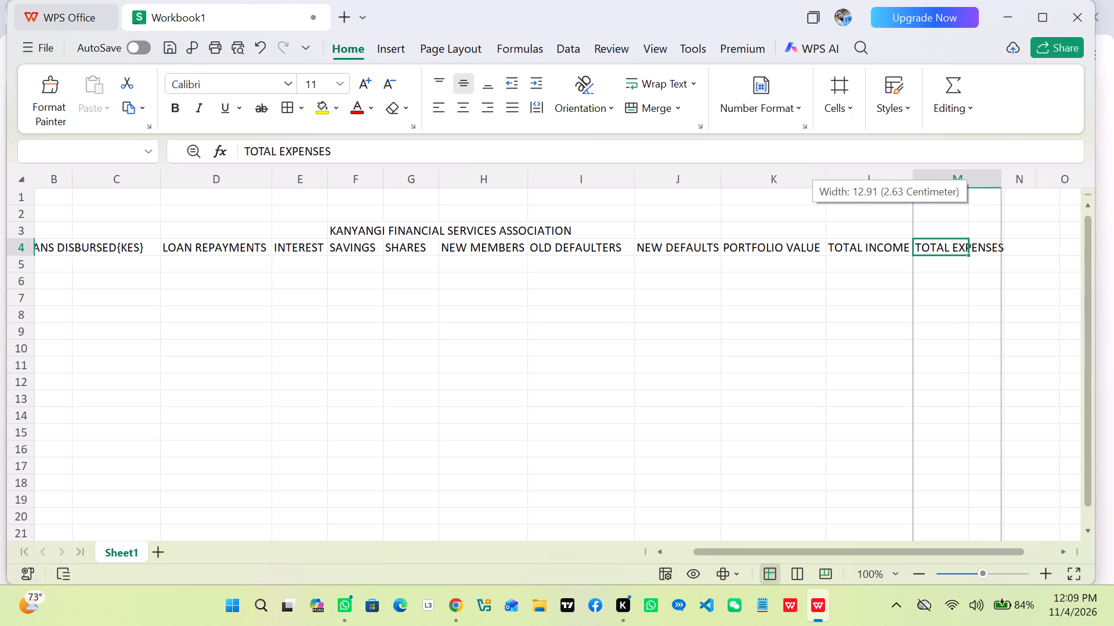
left_click_drag(1000, 183, 1007, 183)
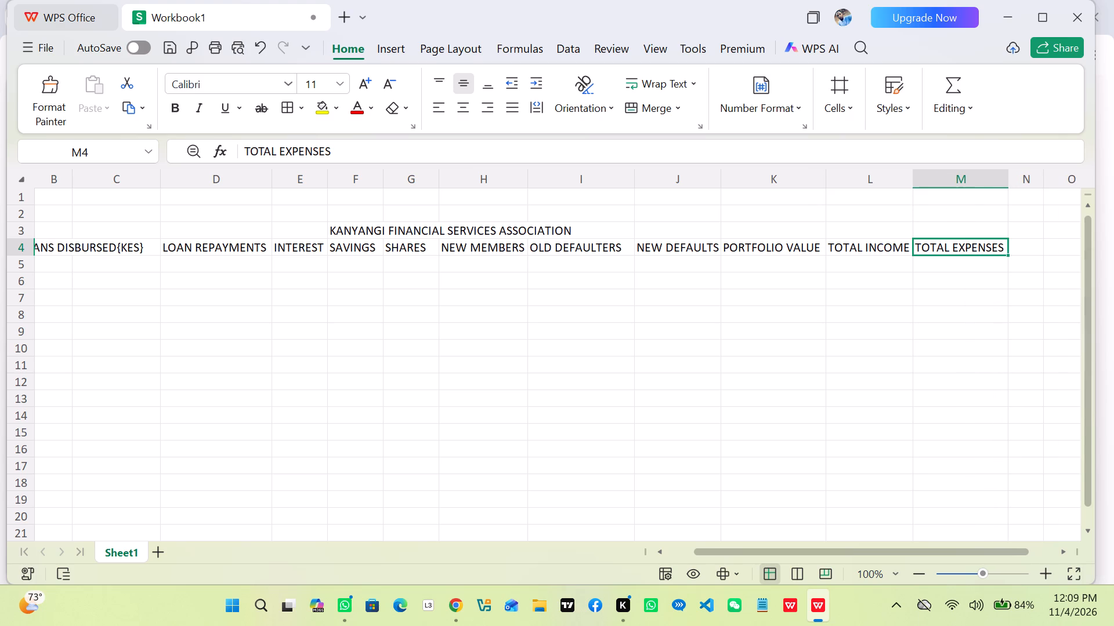
Enter the heading PROFIT in cell N4 and widen column N to fit it.
left_click(1024, 255)
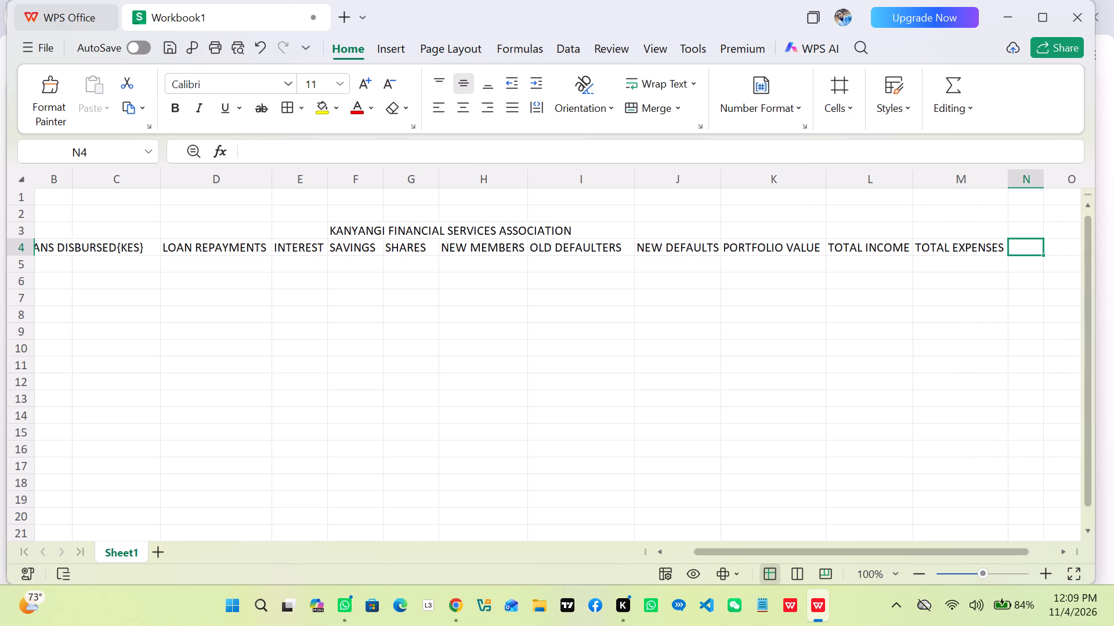
type("PR")
type("OFIT")
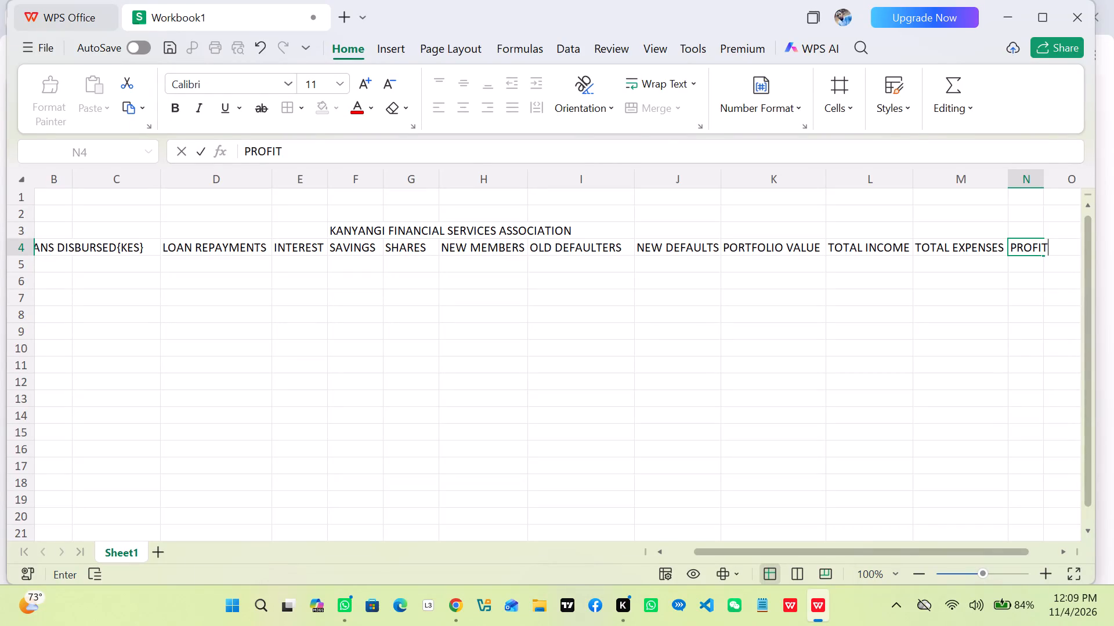
double_click(1043, 183)
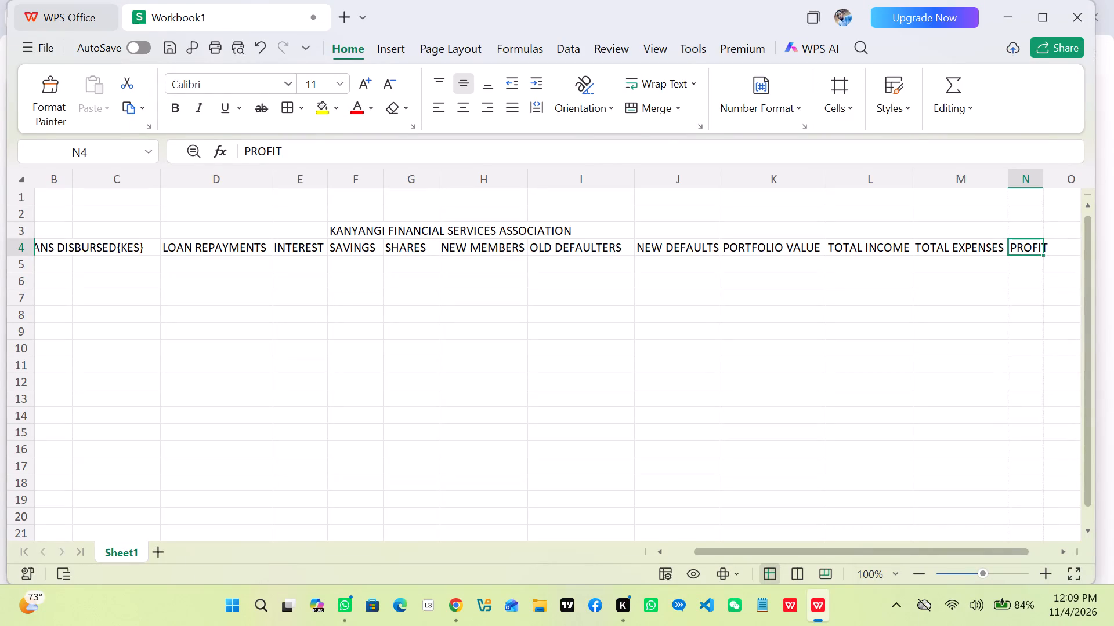
left_click_drag(1042, 176, 1057, 175)
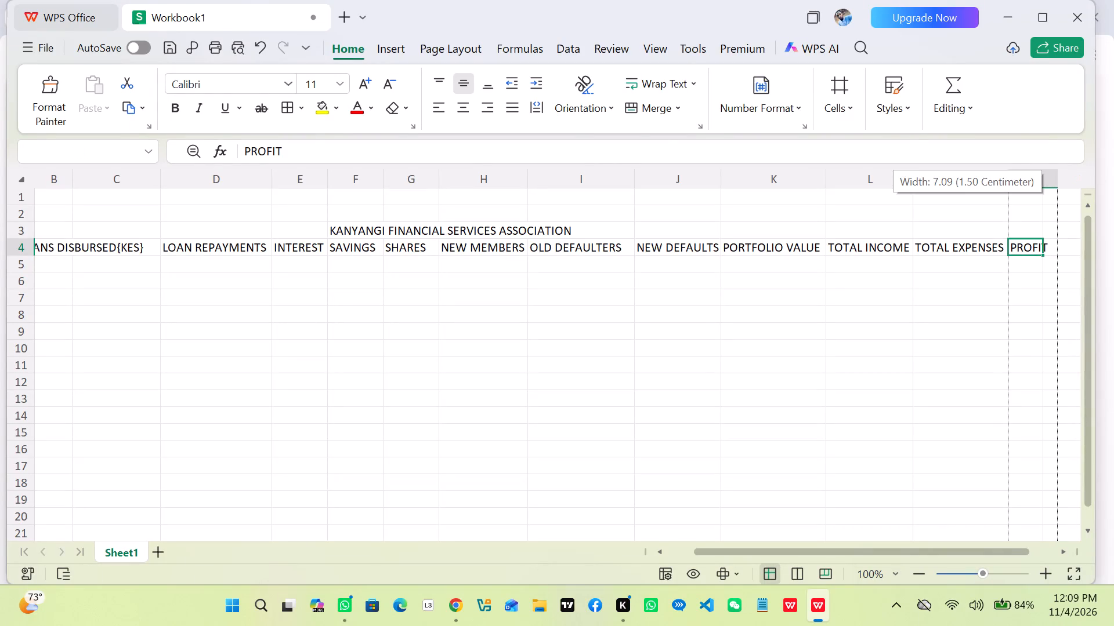
left_click_drag(1057, 175, 1092, 172)
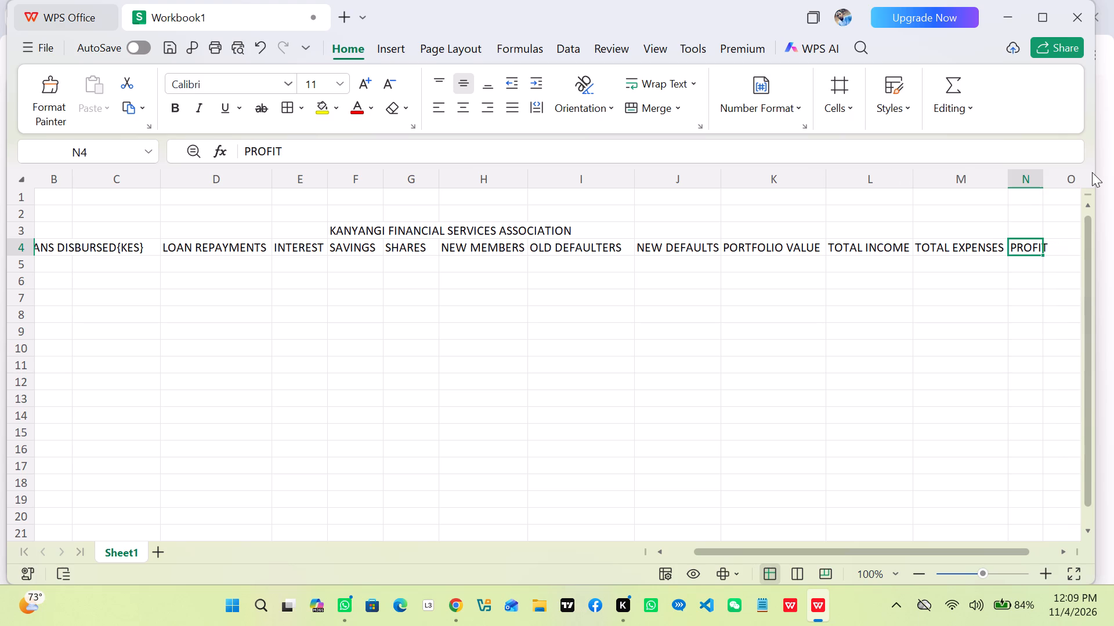
left_click_drag(1043, 185, 1072, 187)
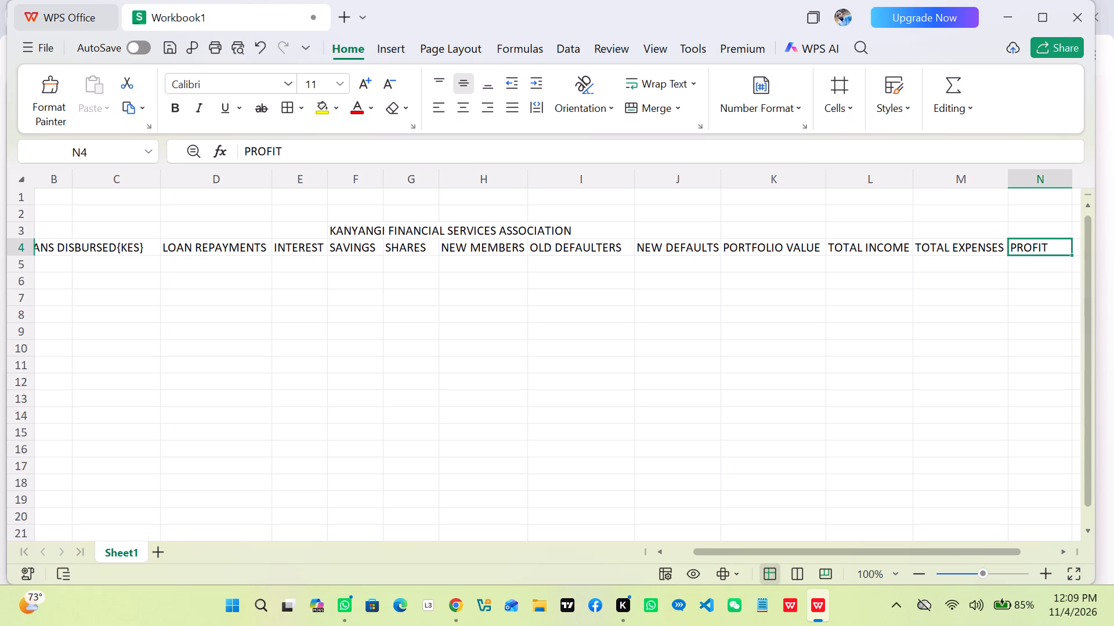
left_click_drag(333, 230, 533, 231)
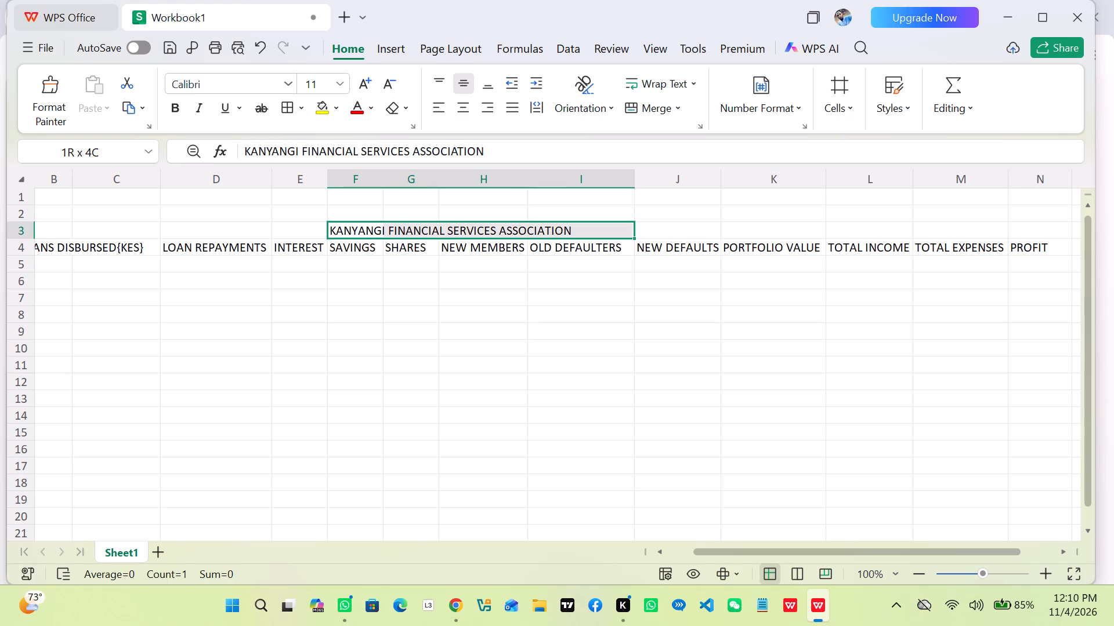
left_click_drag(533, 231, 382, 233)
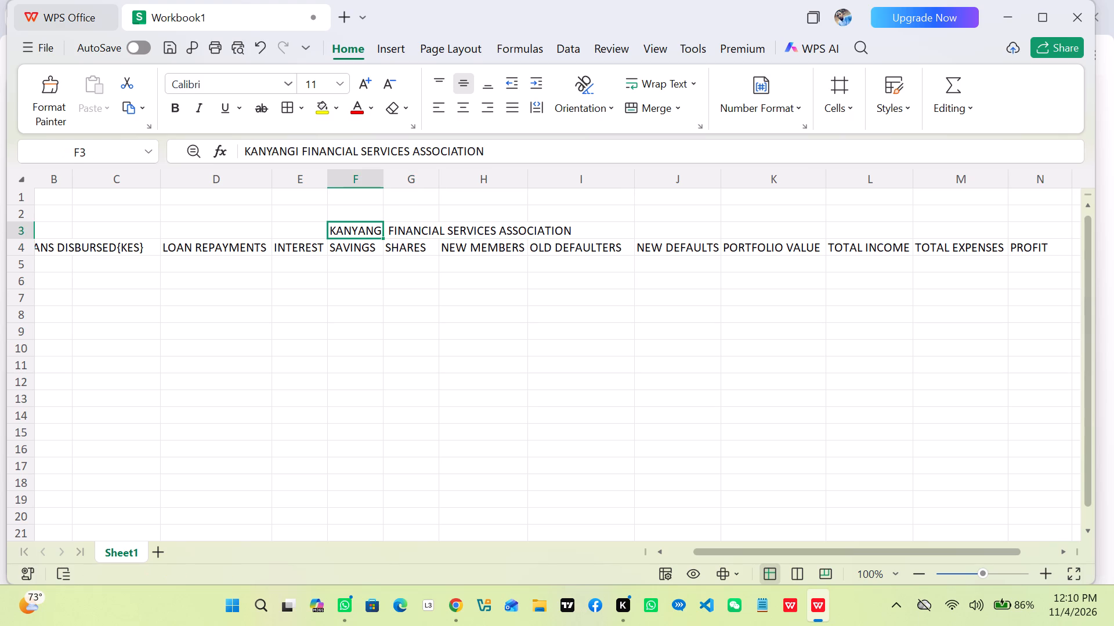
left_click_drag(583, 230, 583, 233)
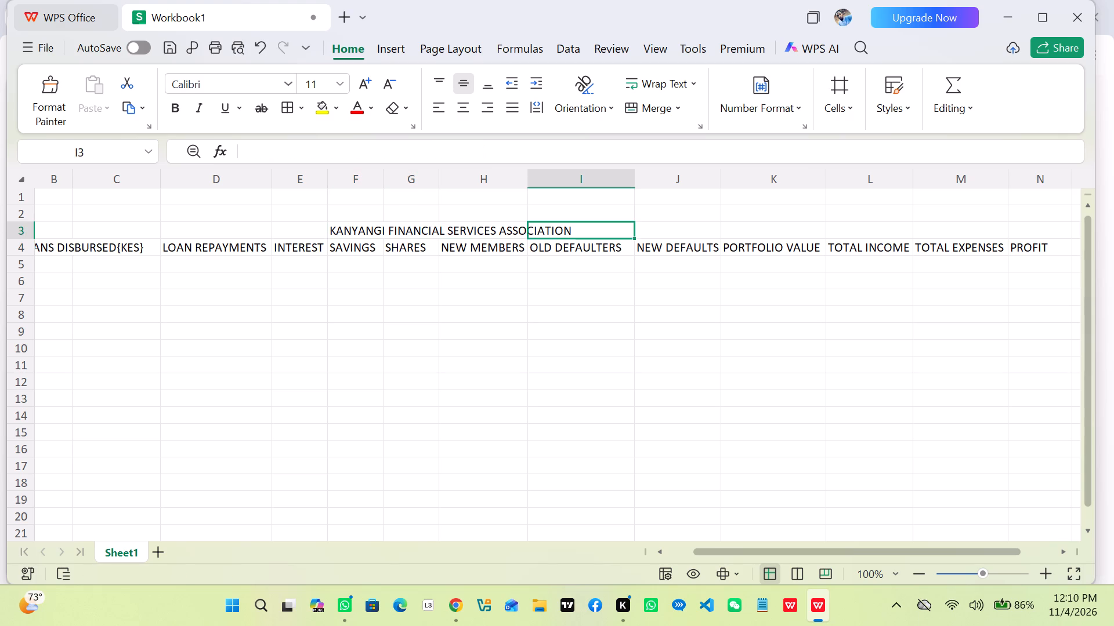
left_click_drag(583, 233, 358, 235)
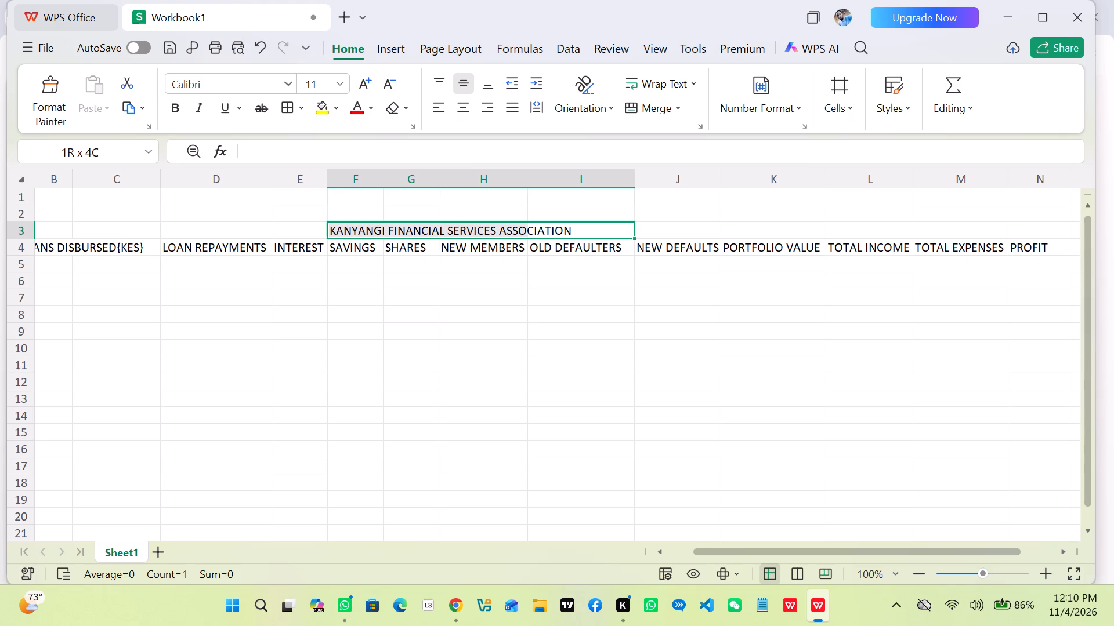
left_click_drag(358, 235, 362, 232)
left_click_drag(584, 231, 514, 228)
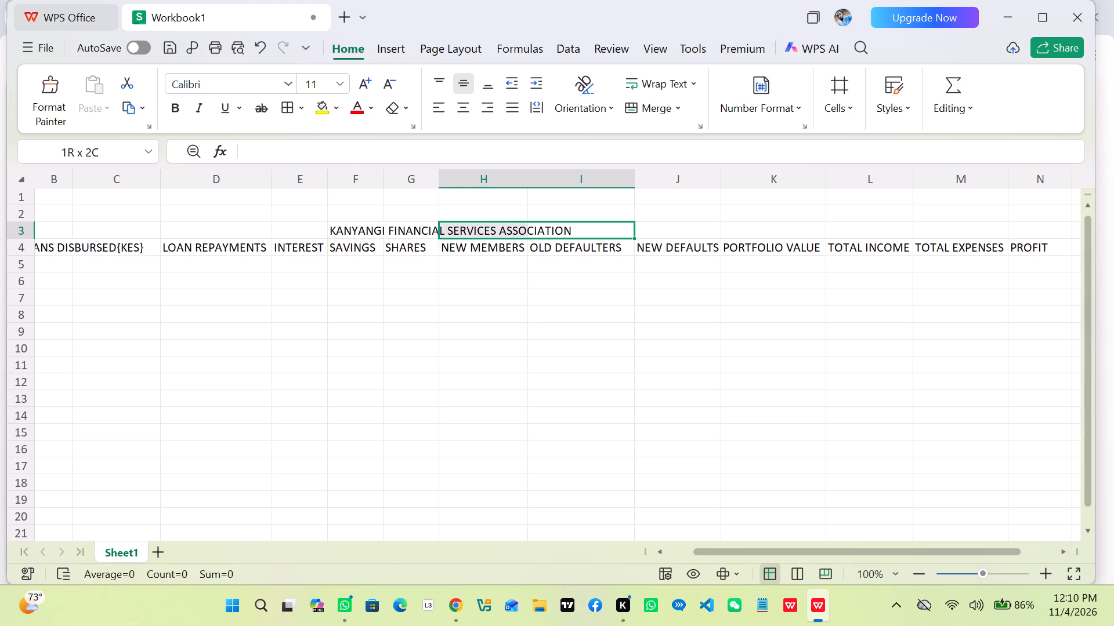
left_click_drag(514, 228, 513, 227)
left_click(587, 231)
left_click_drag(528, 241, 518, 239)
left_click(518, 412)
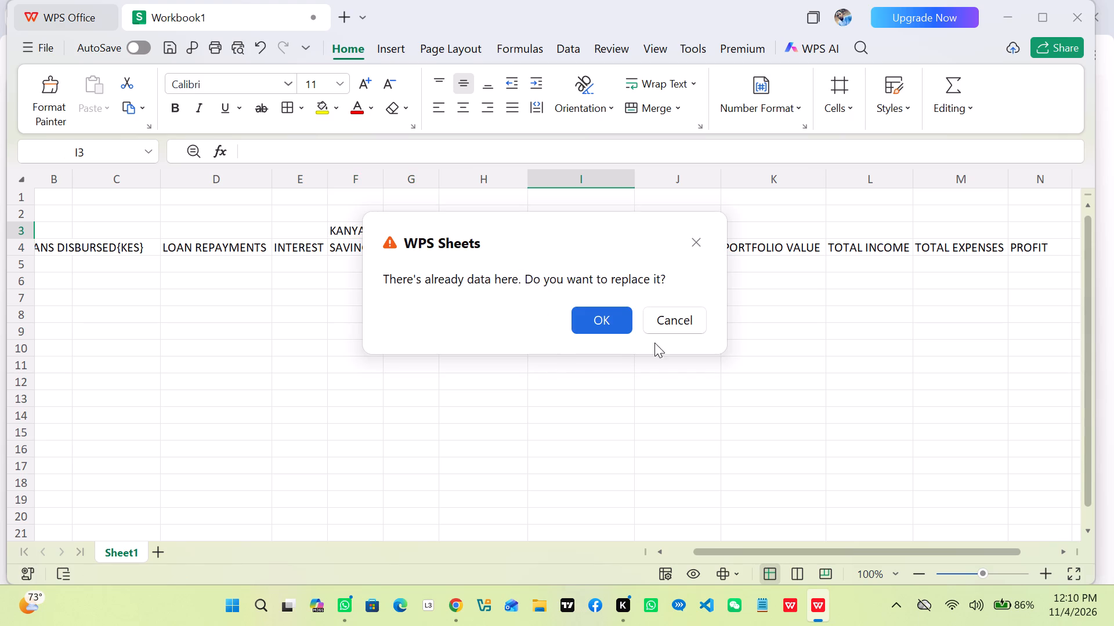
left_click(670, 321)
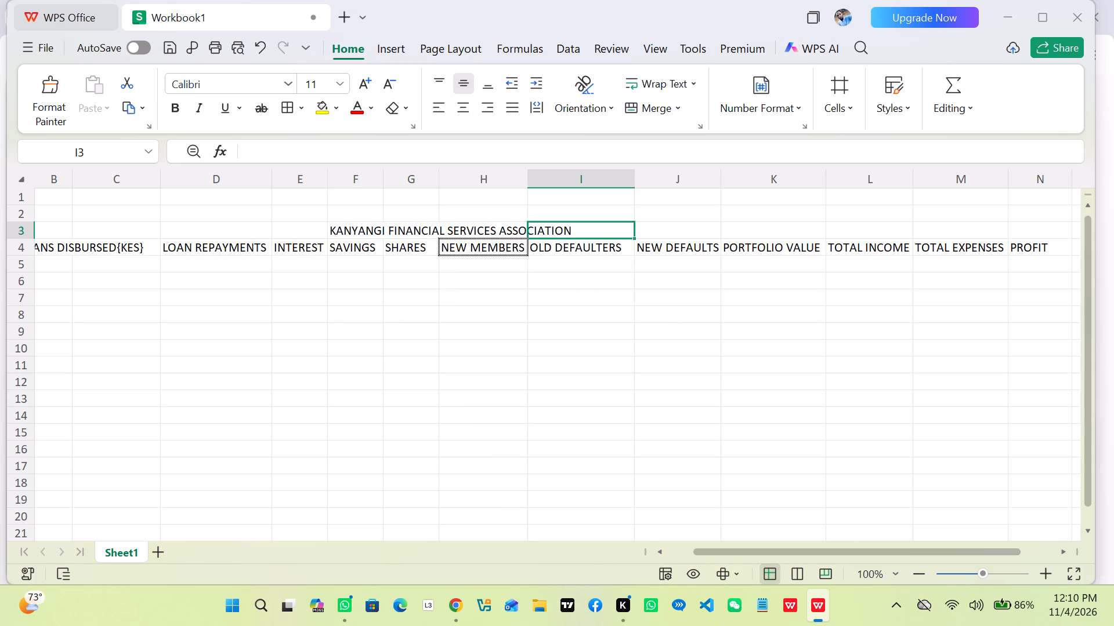
Make the title KANYANGI FINANCIAL SERVICES ASSOCIATION in cells F3 to I3 bold and italic.
left_click_drag(331, 231, 399, 223)
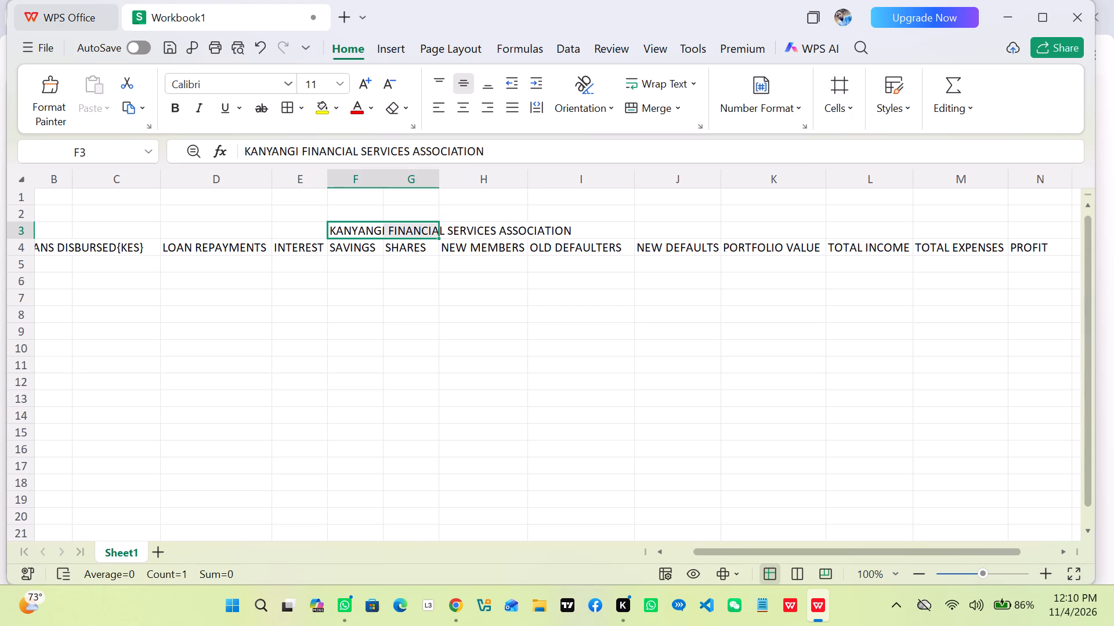
left_click(470, 199)
left_click_drag(329, 234, 547, 236)
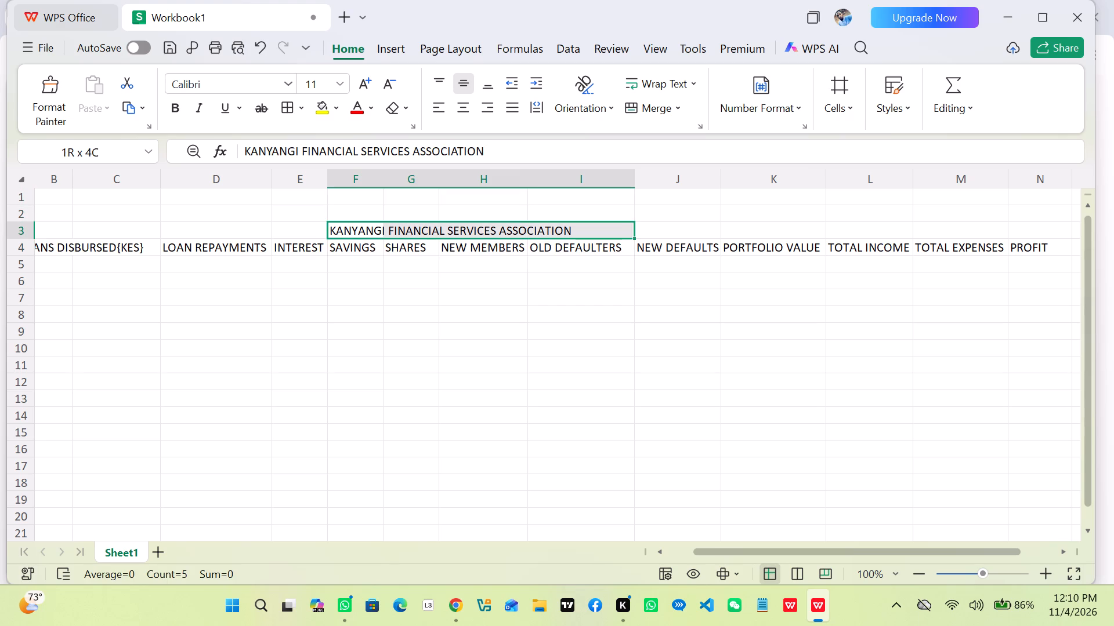
left_click_drag(547, 236, 563, 226)
left_click(176, 104)
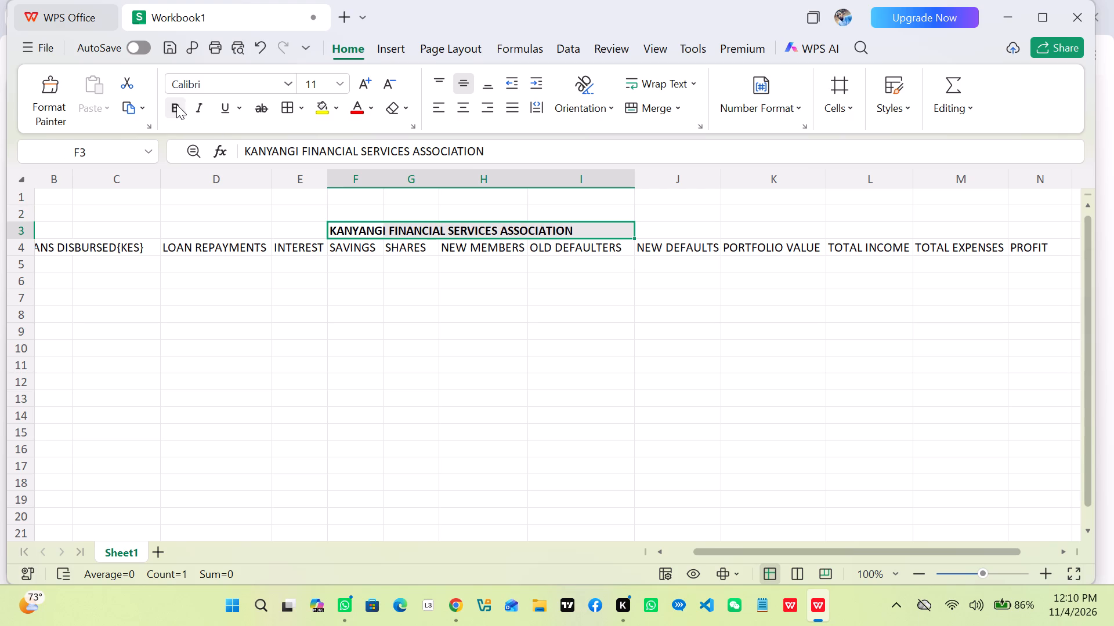
left_click(197, 110)
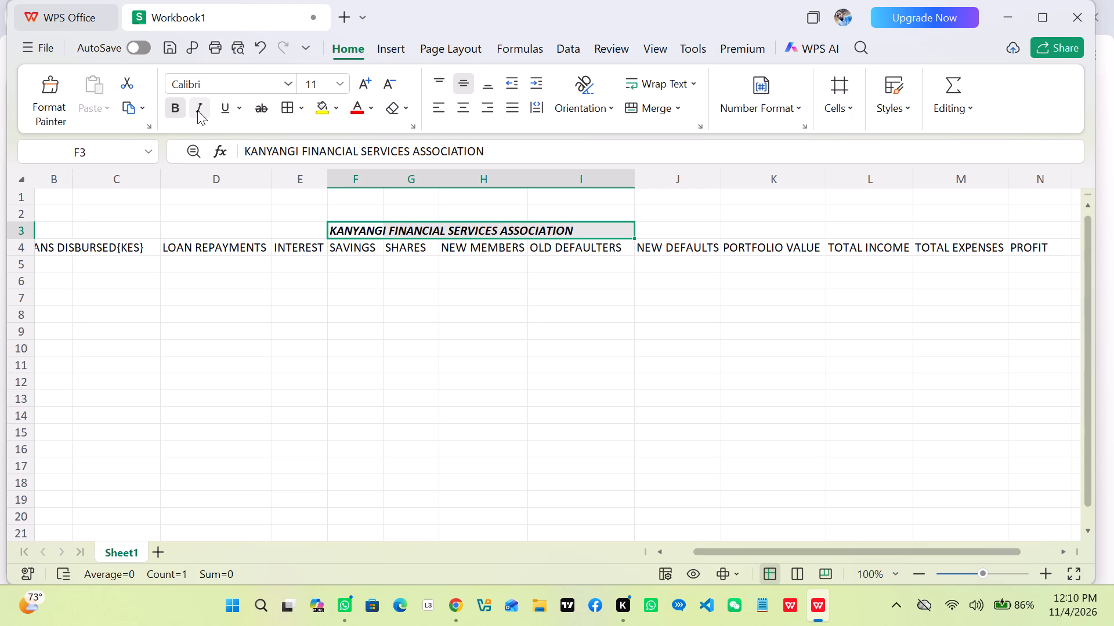
left_click(301, 299)
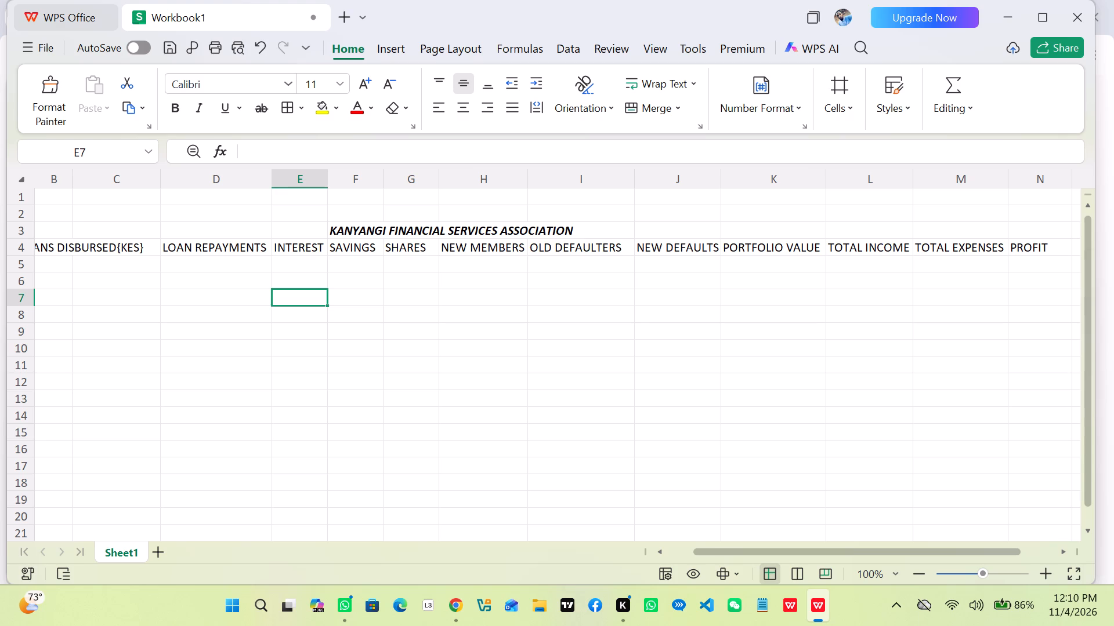
Apply bold to the range B1 to P67, covering the row 4 headings from LOANS DISBURSED{KES} through PROFIT.
left_click_drag(37, 194, 828, 443)
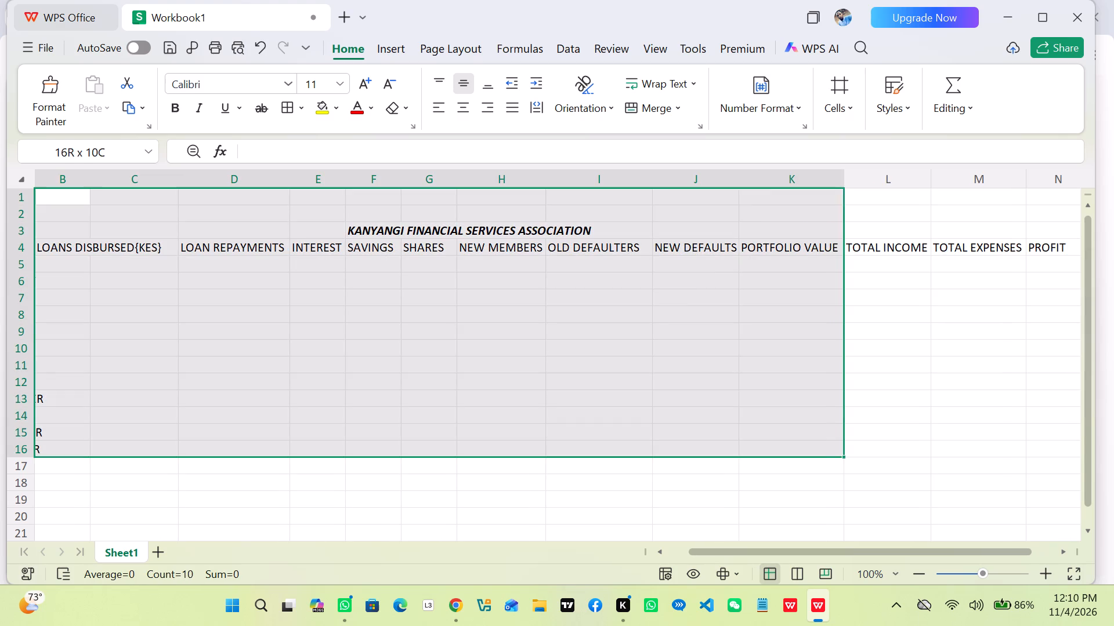
left_click_drag(828, 443, 1102, 625)
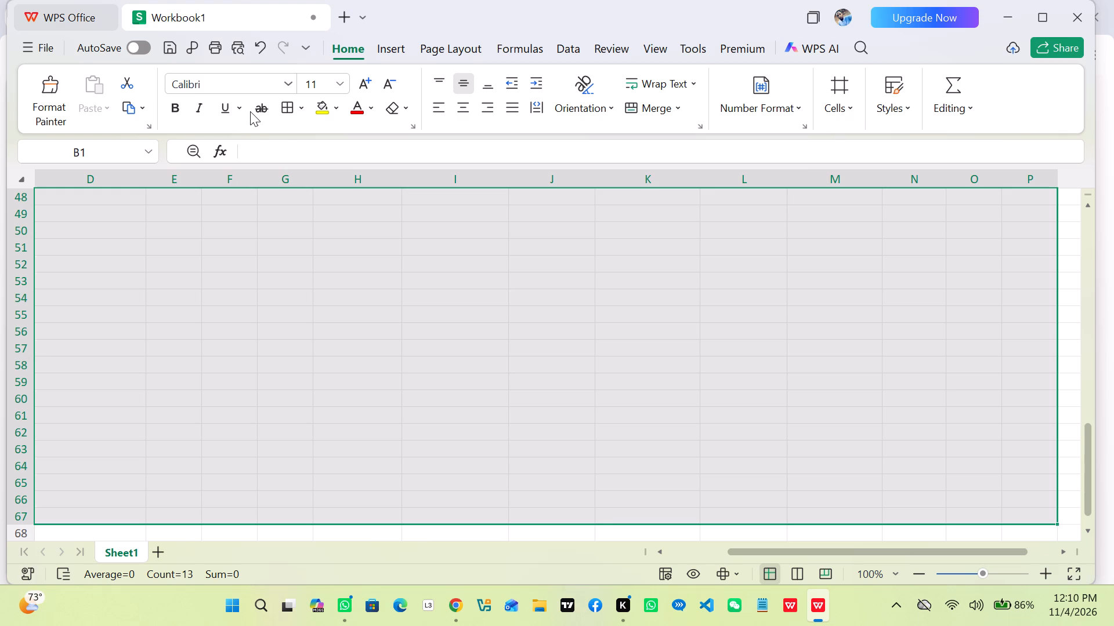
left_click(180, 110)
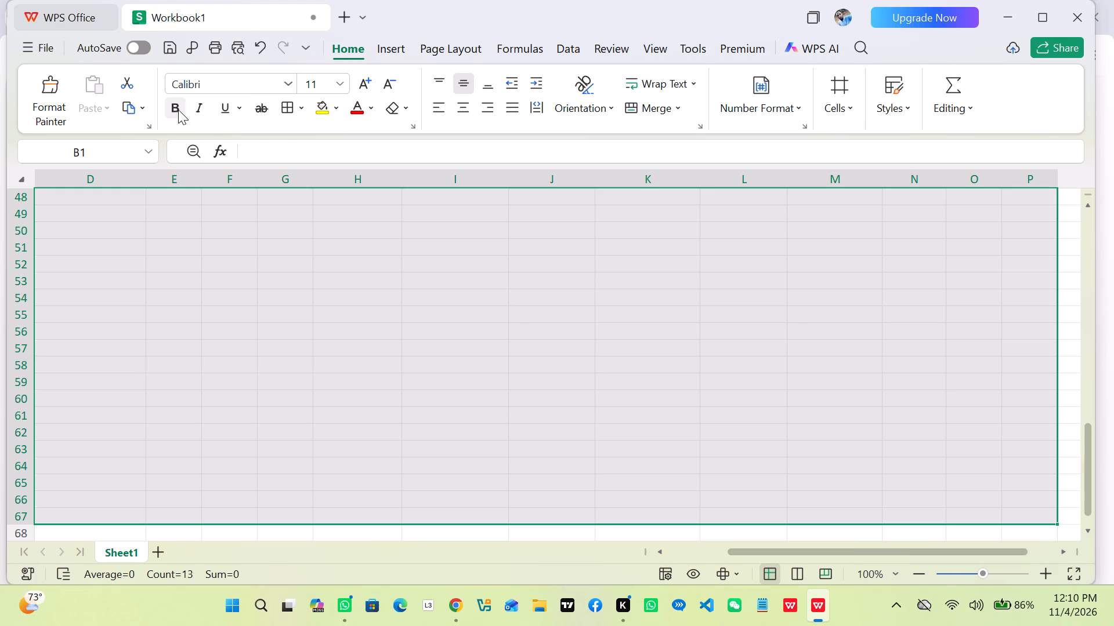
left_click(173, 109)
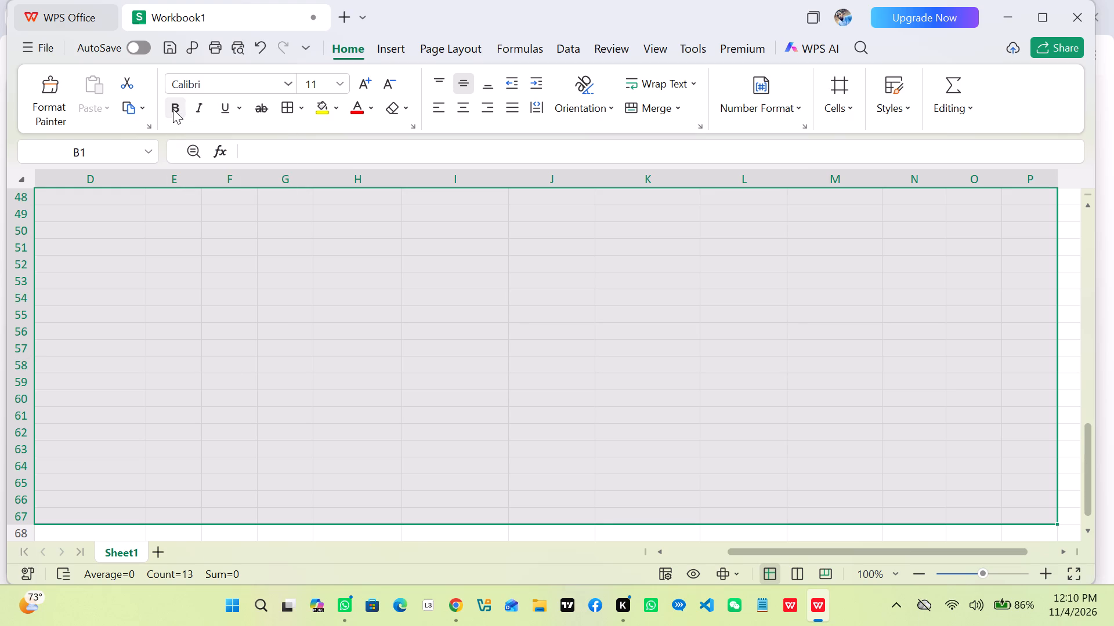
left_click(173, 109)
left_click_drag(241, 339, 226, 494)
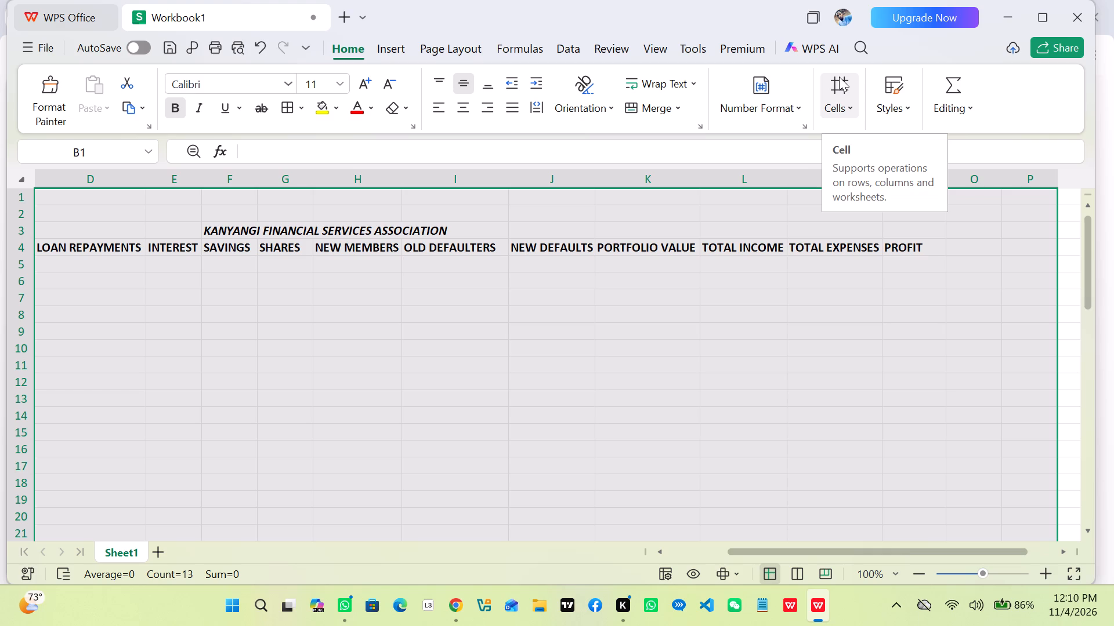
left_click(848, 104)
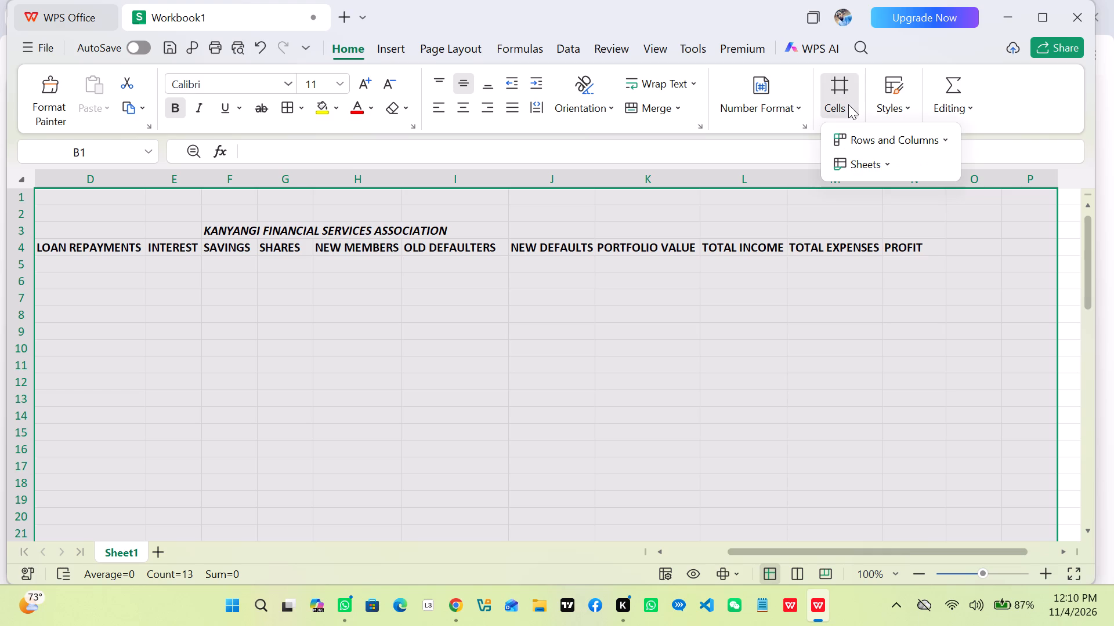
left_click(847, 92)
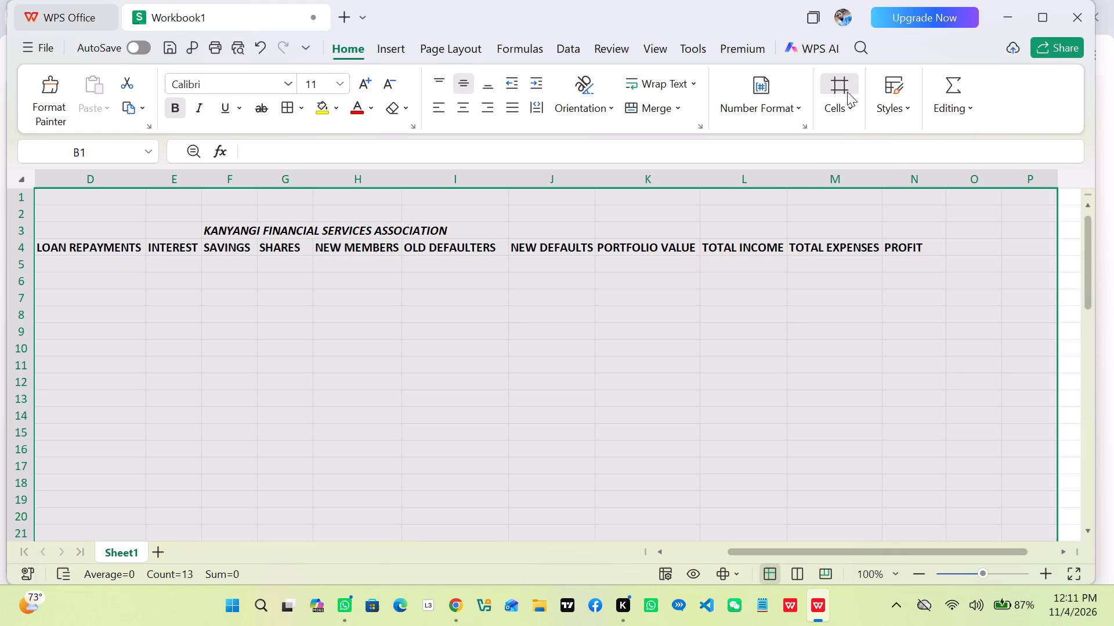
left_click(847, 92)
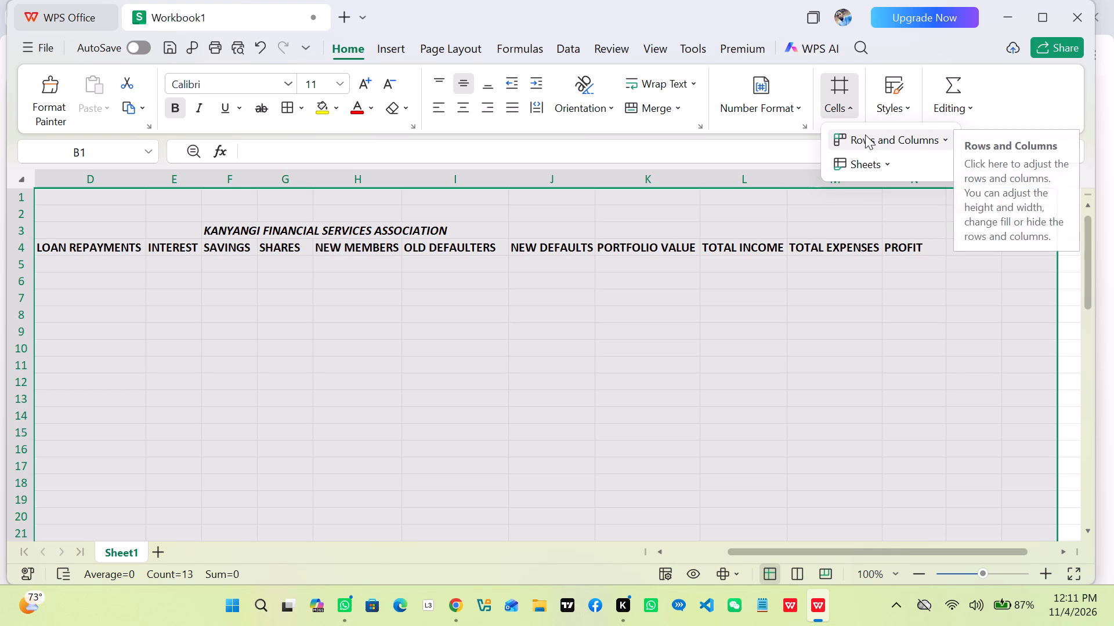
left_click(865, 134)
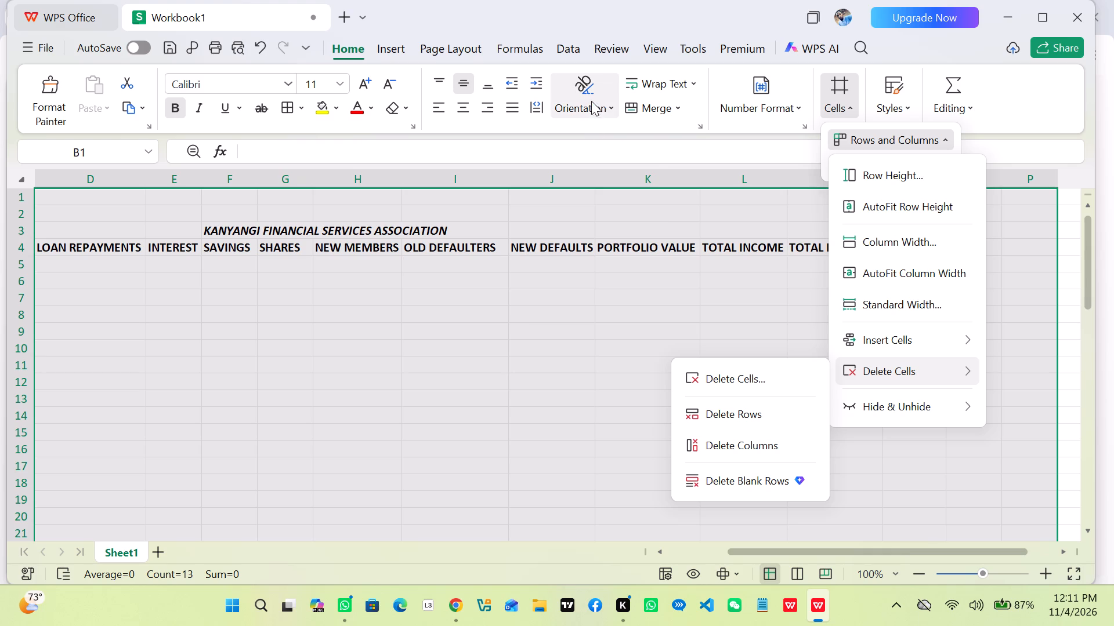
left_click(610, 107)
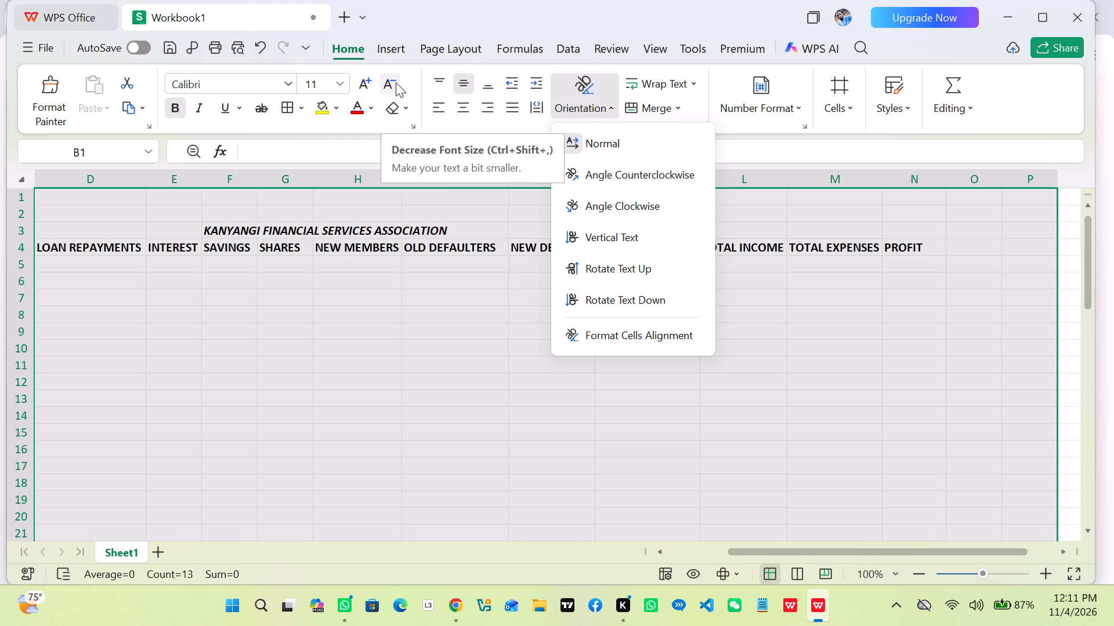
Decrease the font size of the selected range B1 to P67 to 10.
left_click(396, 82)
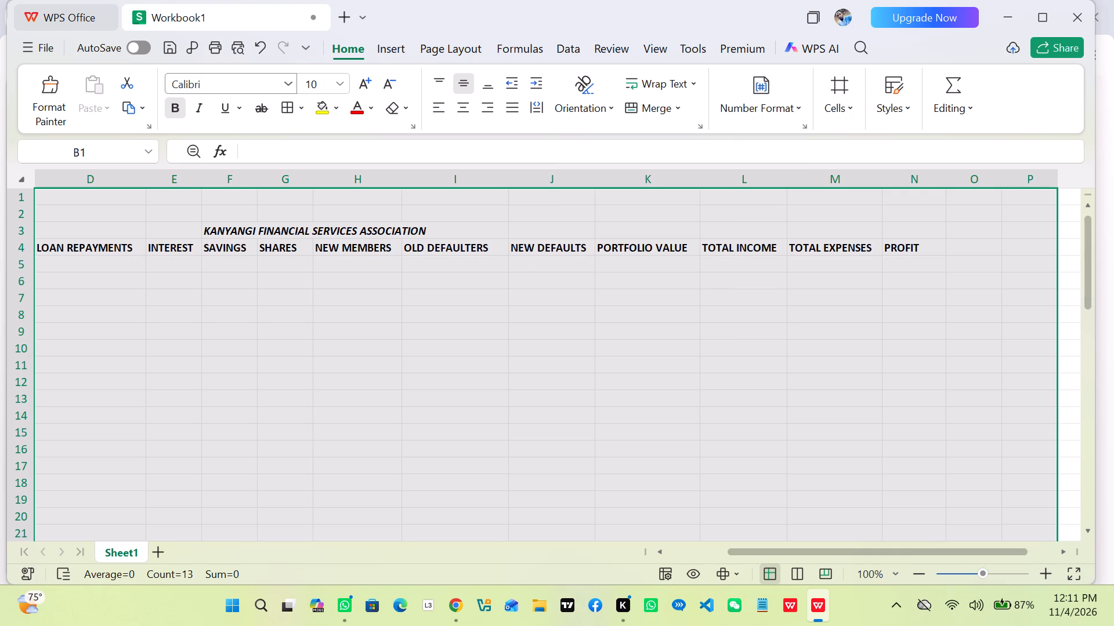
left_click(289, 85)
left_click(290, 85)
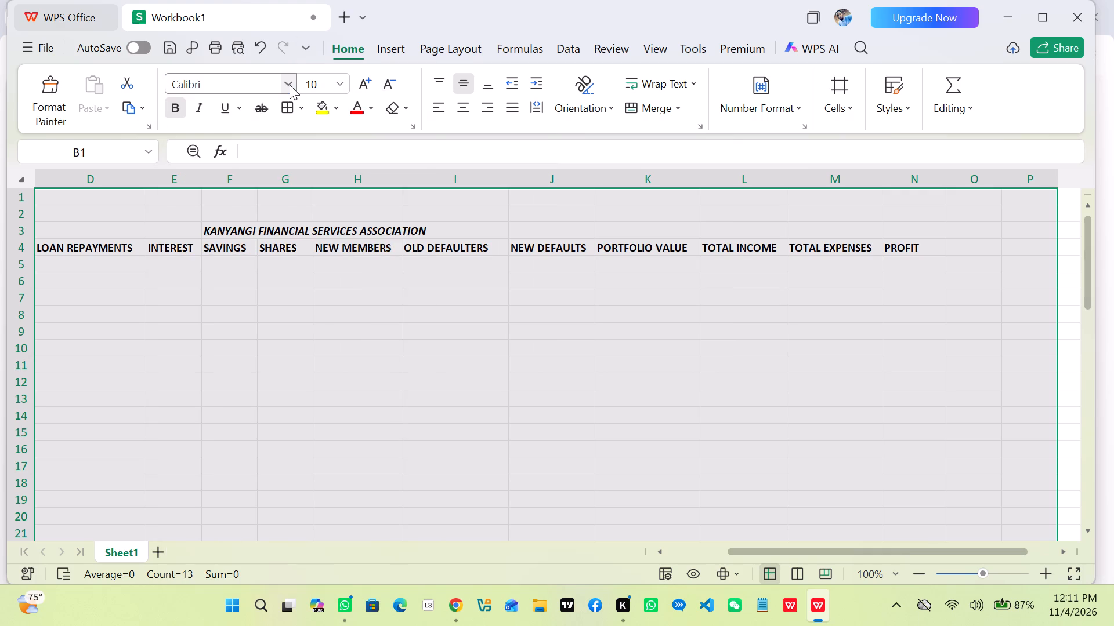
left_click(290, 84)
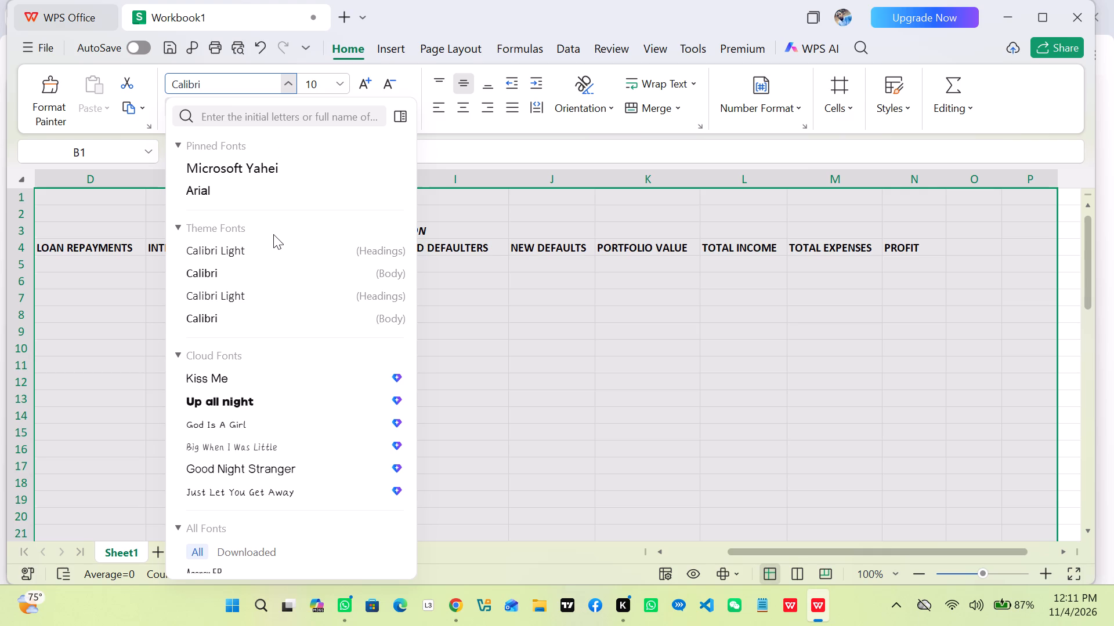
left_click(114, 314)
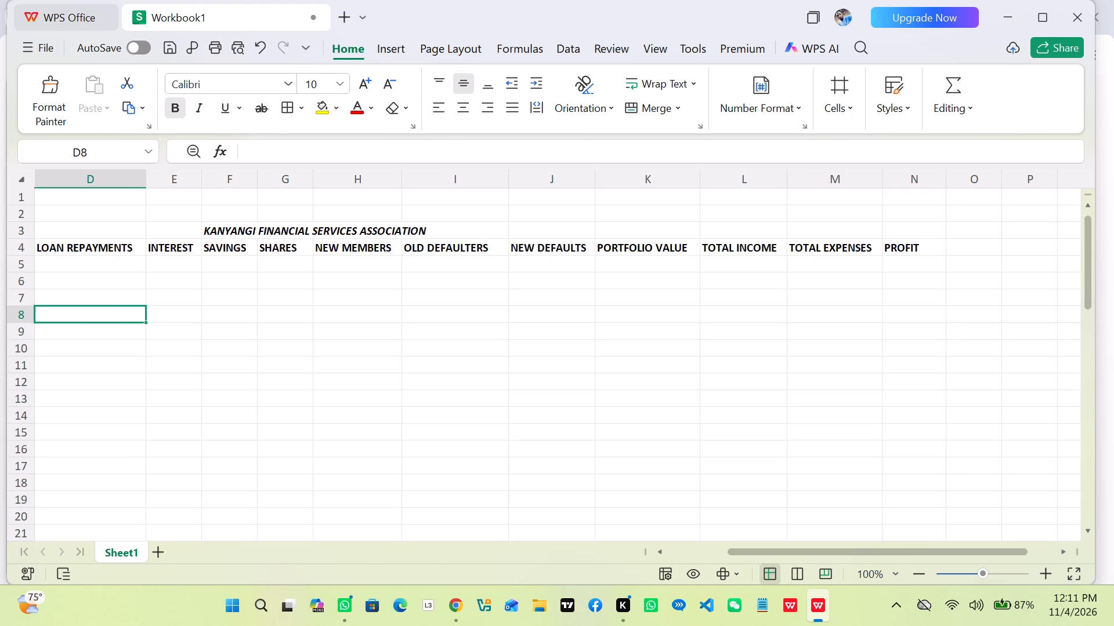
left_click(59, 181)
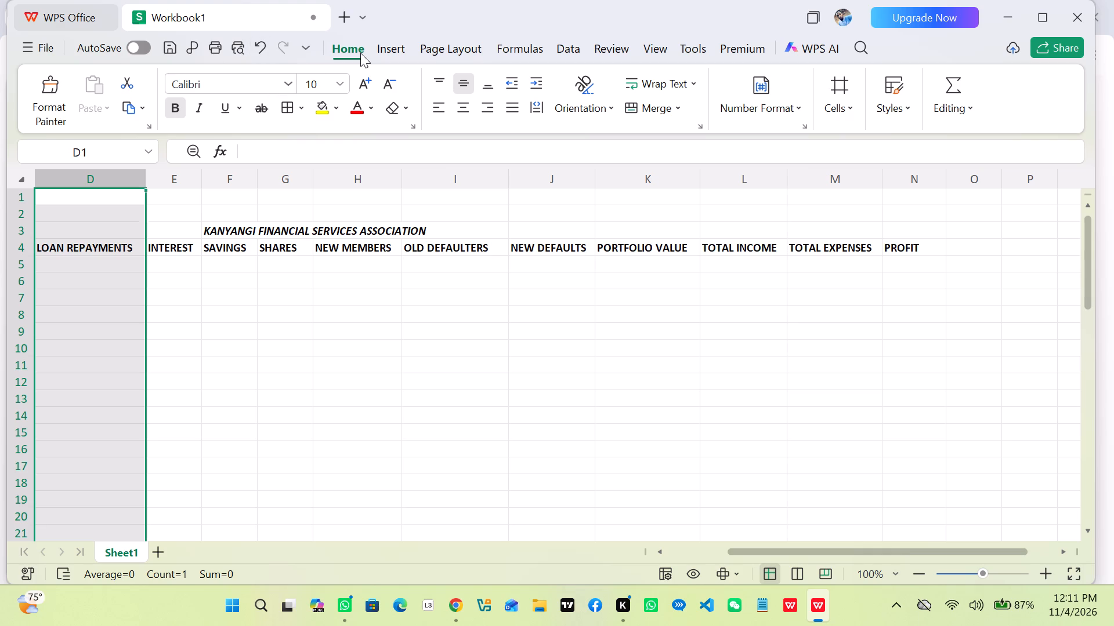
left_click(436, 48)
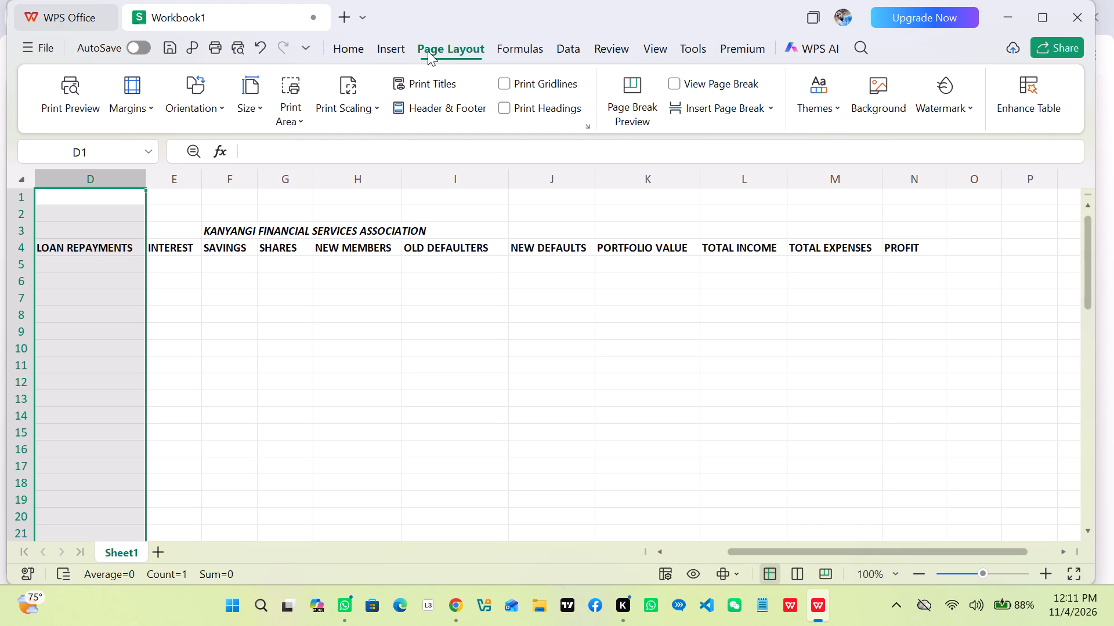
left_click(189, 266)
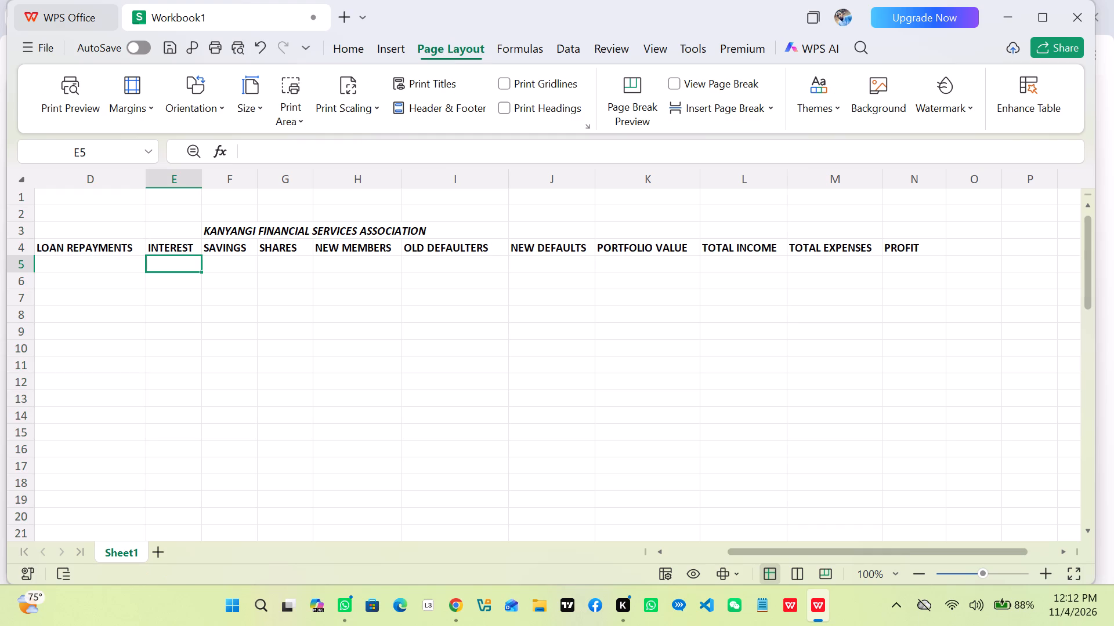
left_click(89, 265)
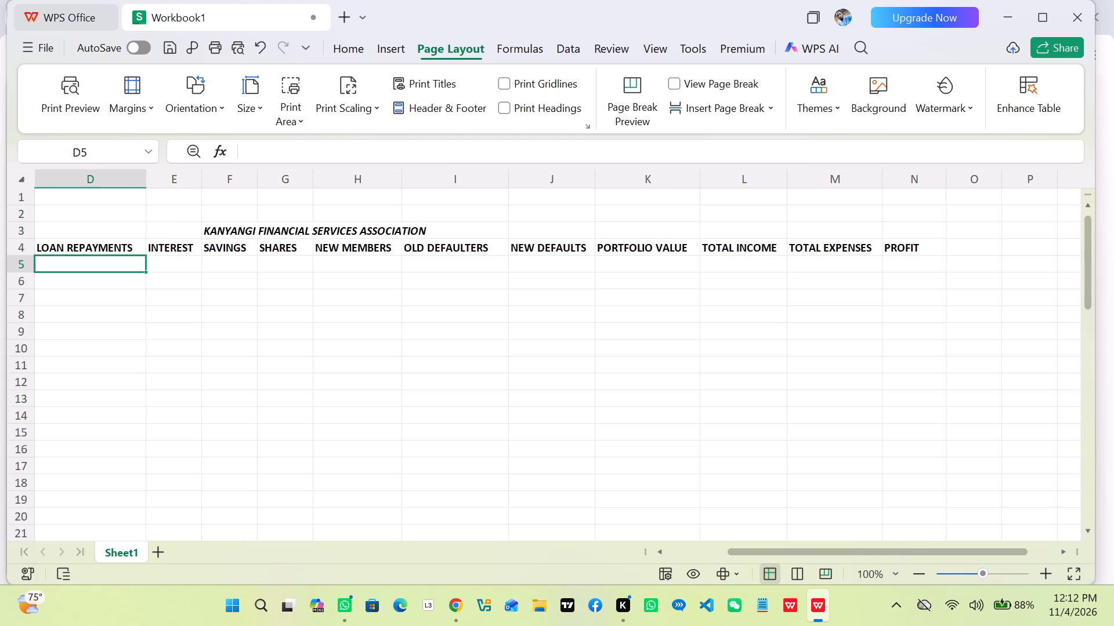
Widen column A so that the longest month names fit inside it.
left_click_drag(399, 432, 643, 469)
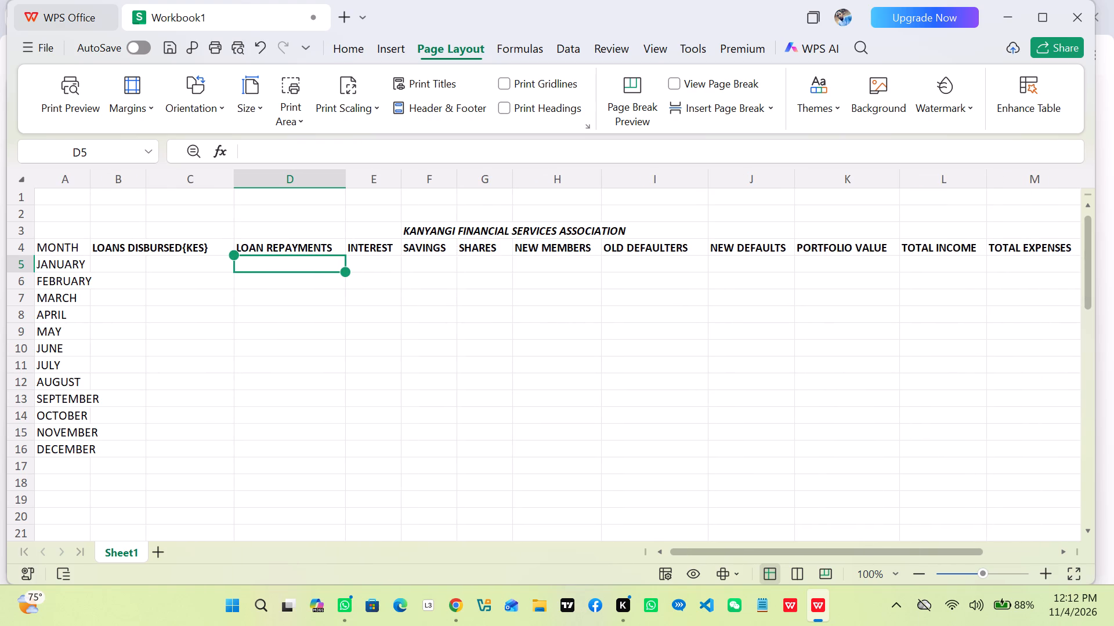
left_click_drag(88, 182, 99, 182)
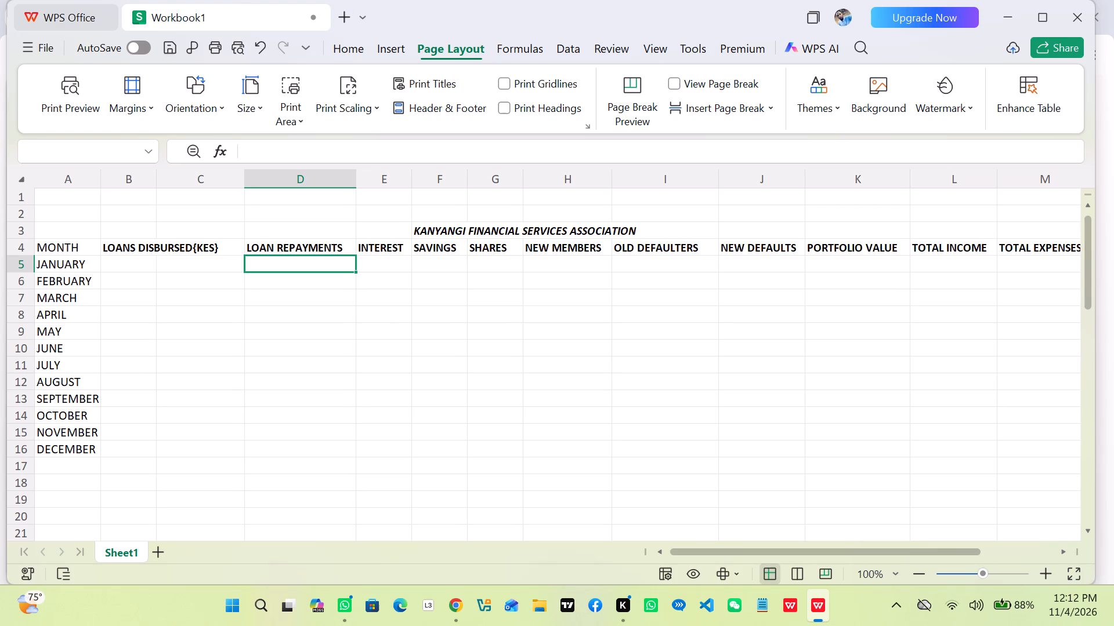
Delete the empty column C between LOANS DISBURSED{KES} and LOAN REPAYMENTS.
left_click(182, 179)
left_click(183, 178)
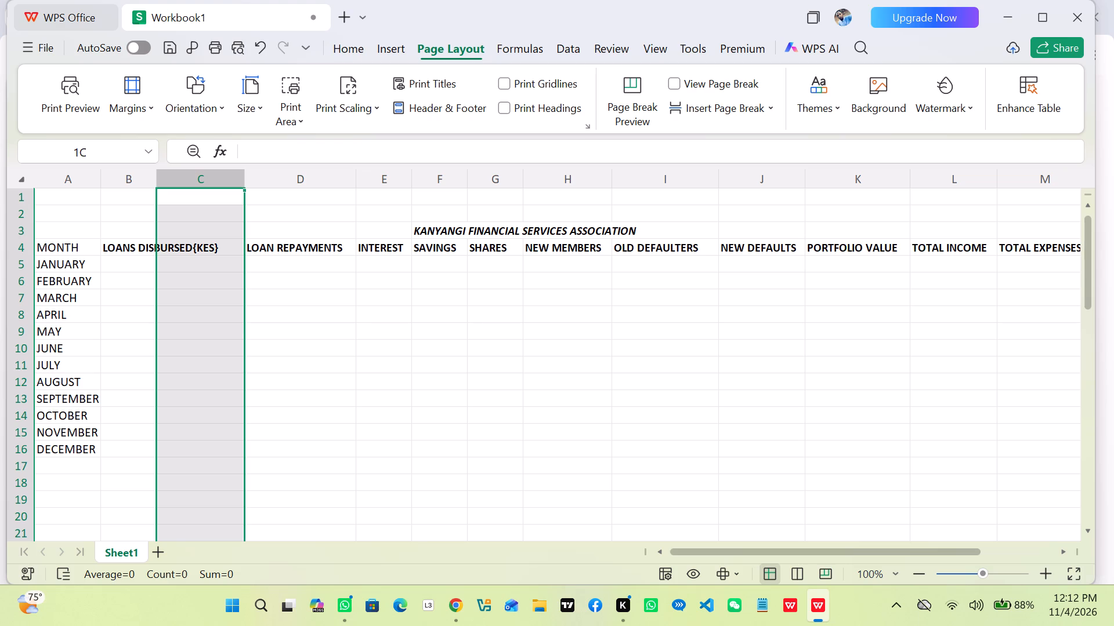
right_click(183, 183)
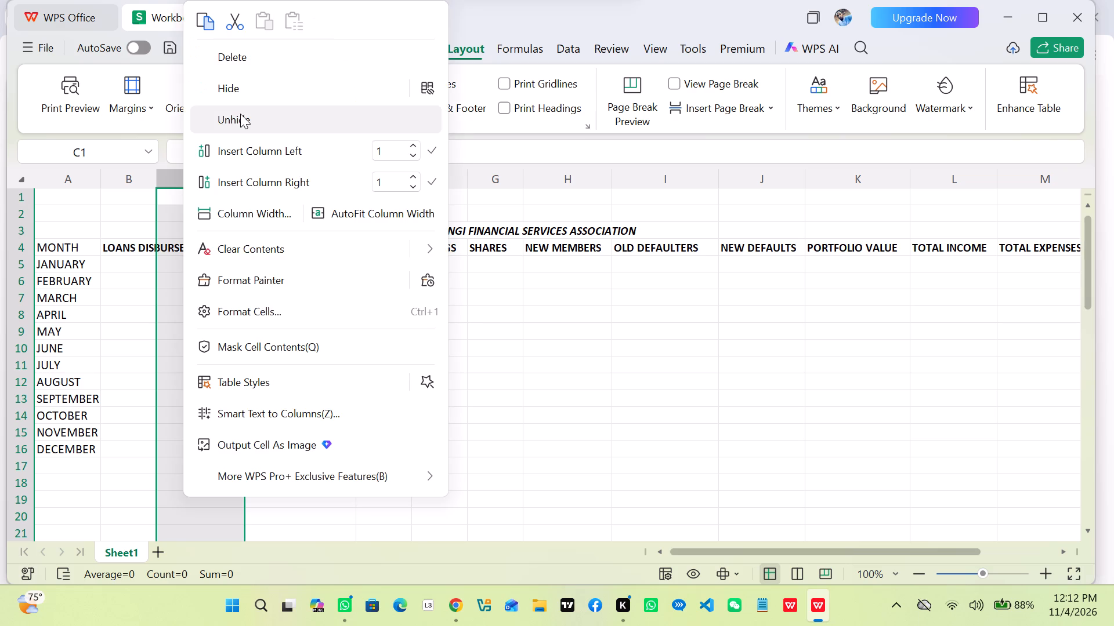
left_click(244, 52)
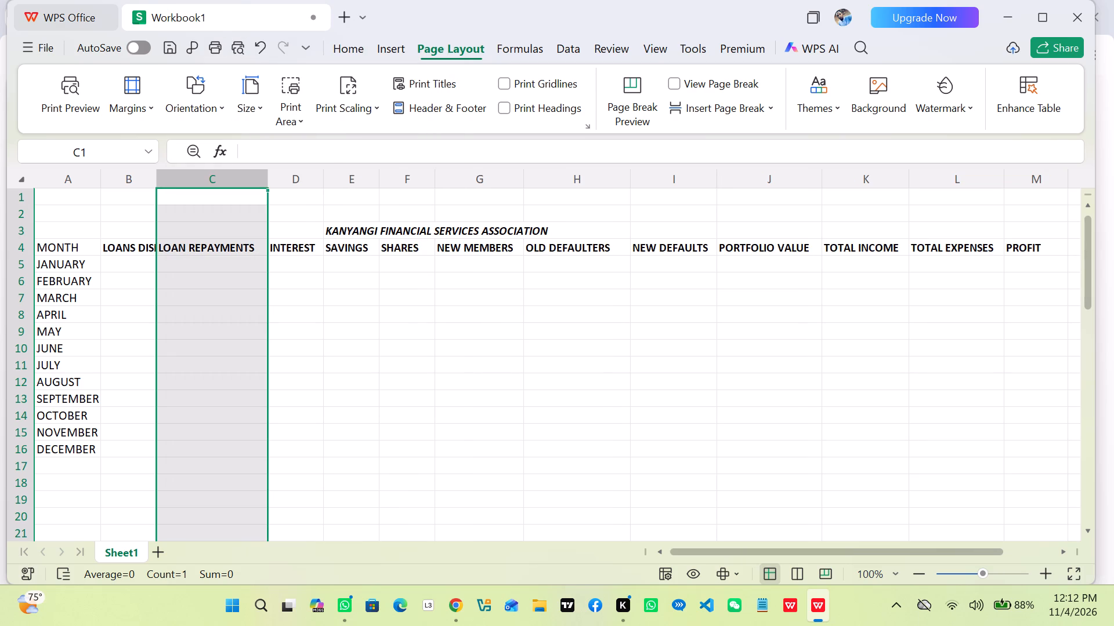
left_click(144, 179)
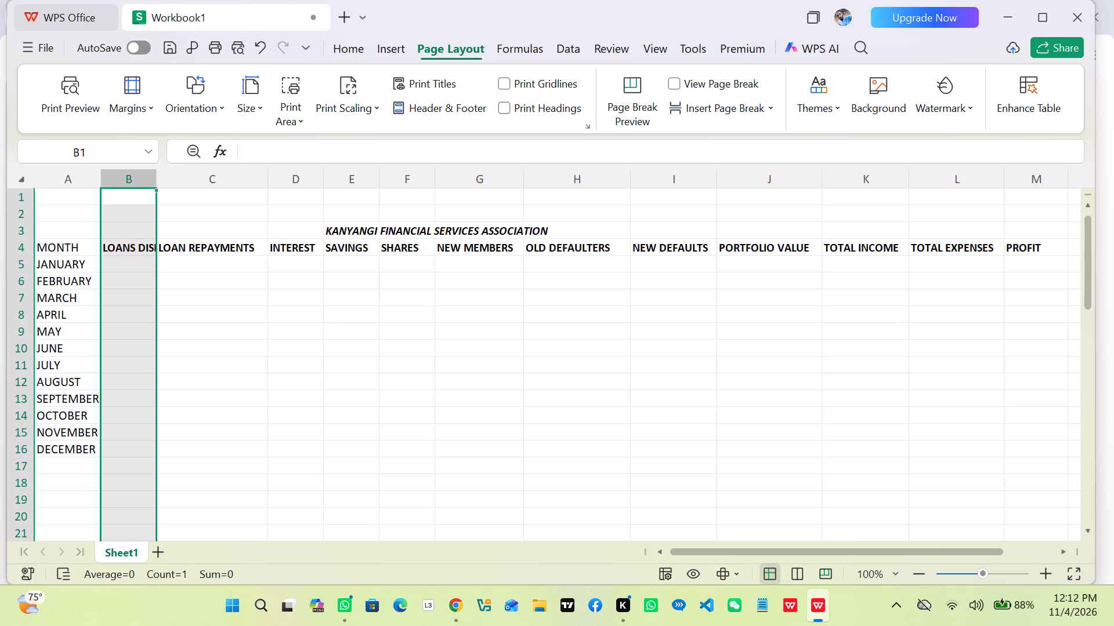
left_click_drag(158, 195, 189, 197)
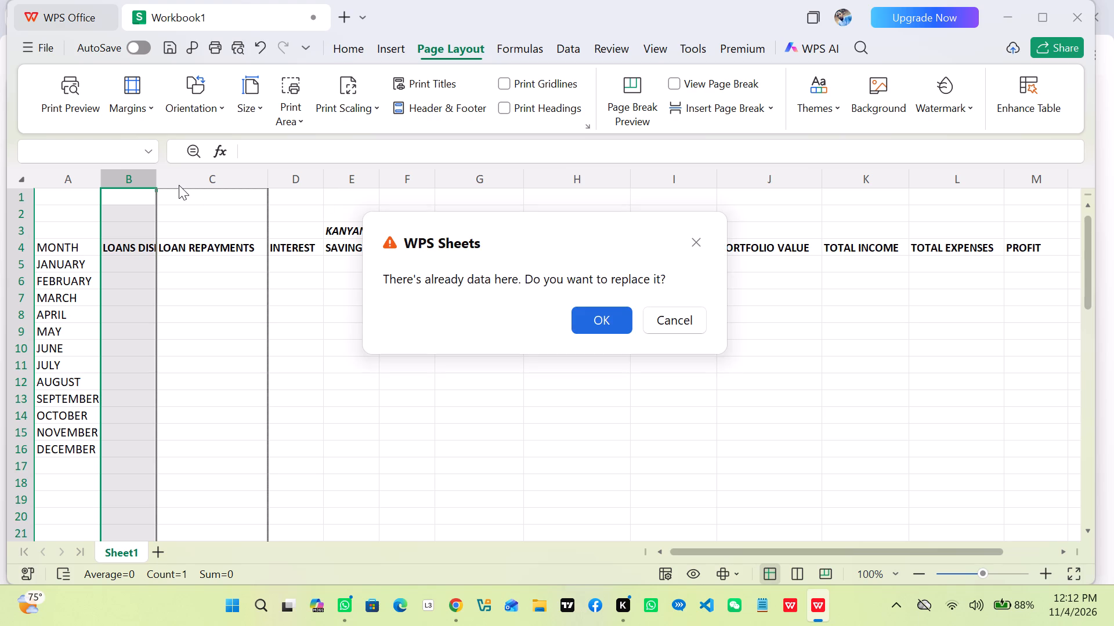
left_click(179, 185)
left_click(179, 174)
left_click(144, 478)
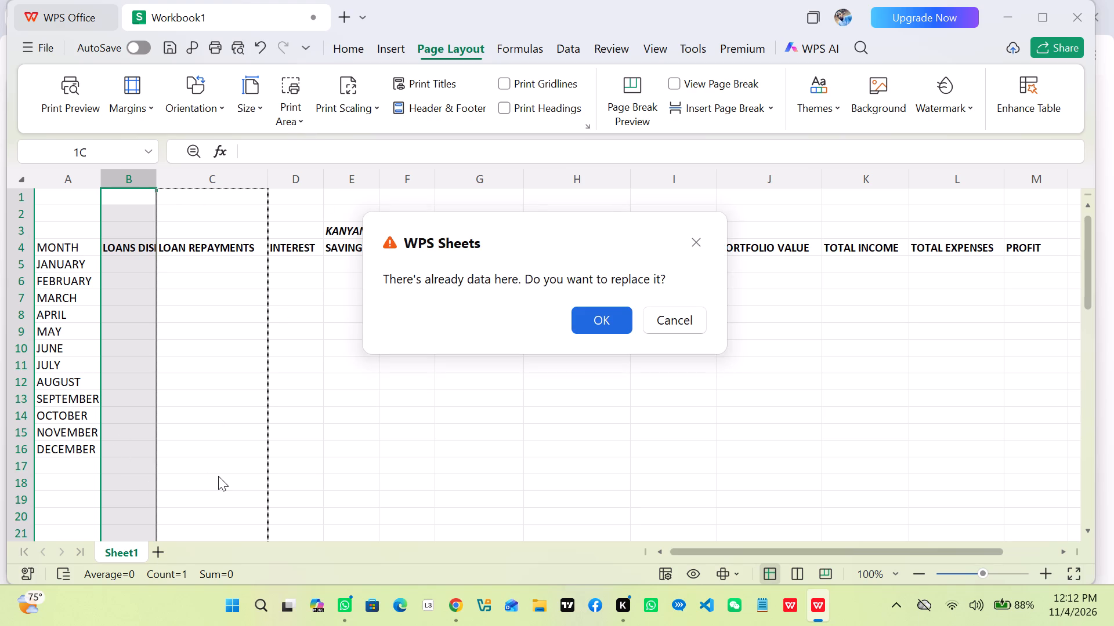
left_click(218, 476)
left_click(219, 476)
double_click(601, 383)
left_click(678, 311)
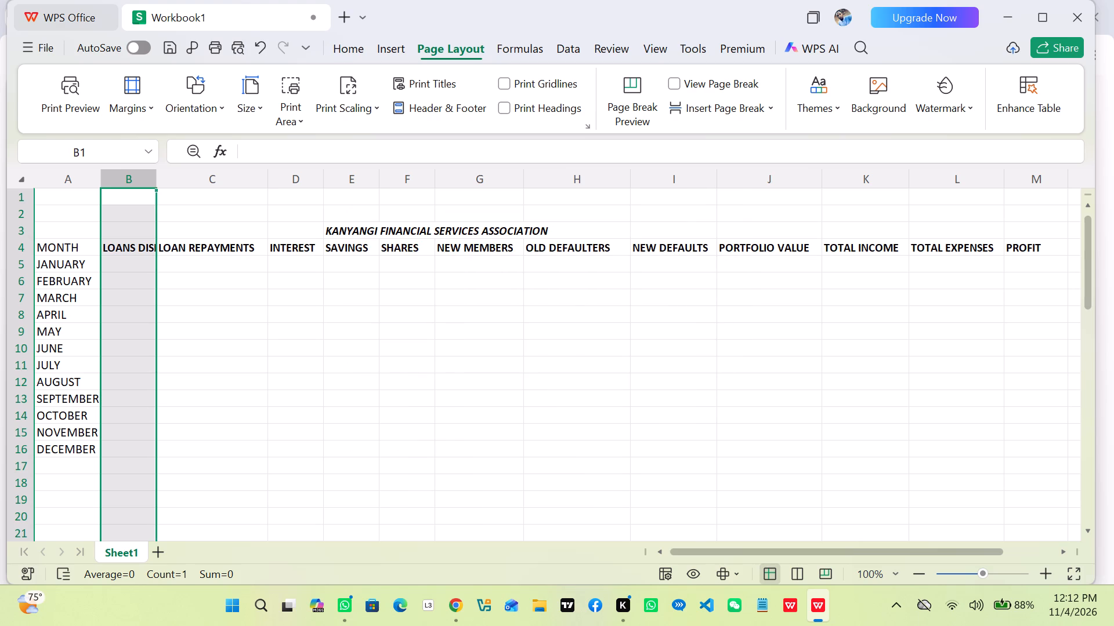
Widen column B until the full heading LOANS DISBURSED{KES} fits inside it.
left_click_drag(157, 178, 184, 178)
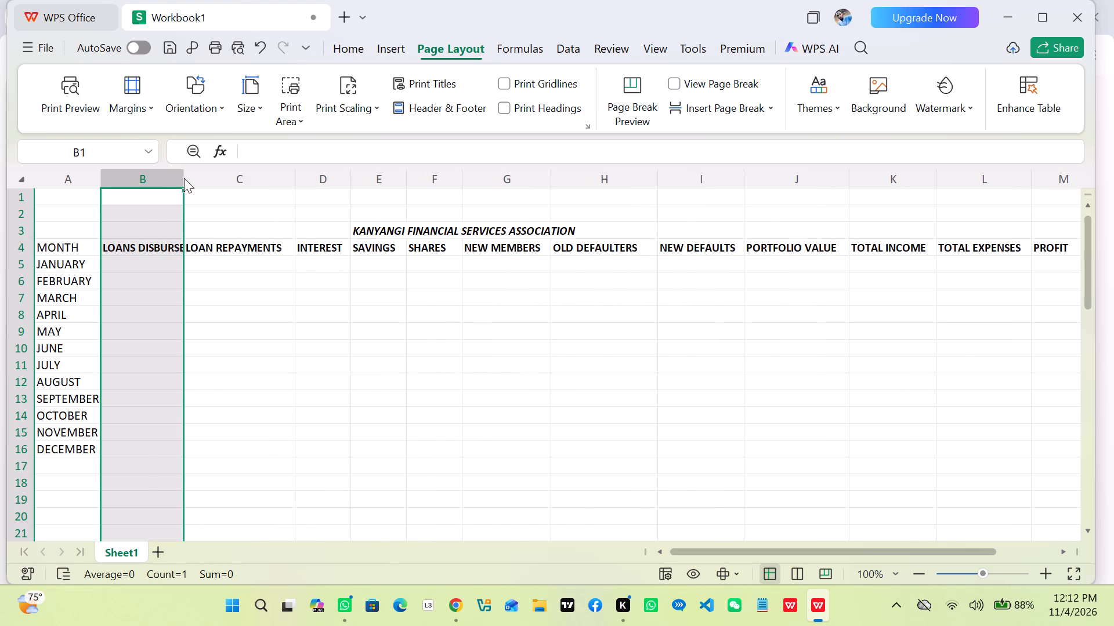
left_click_drag(185, 177, 213, 177)
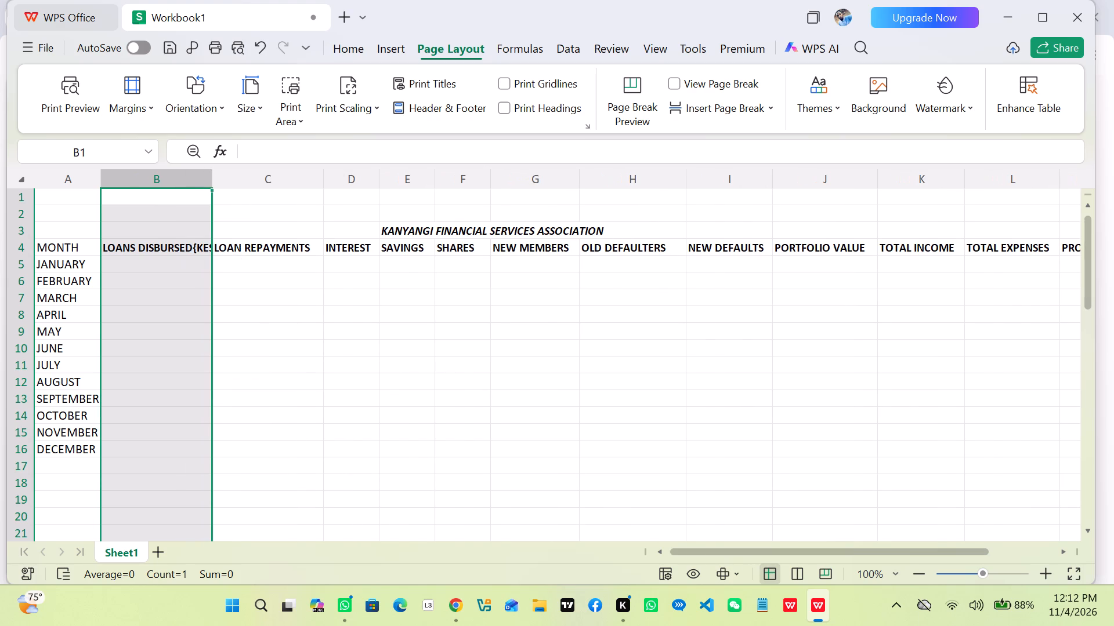
left_click_drag(212, 174, 222, 174)
Remove {KES} from the heading in cell B4 so that it reads LOANS DISBURSED.
left_click(219, 252)
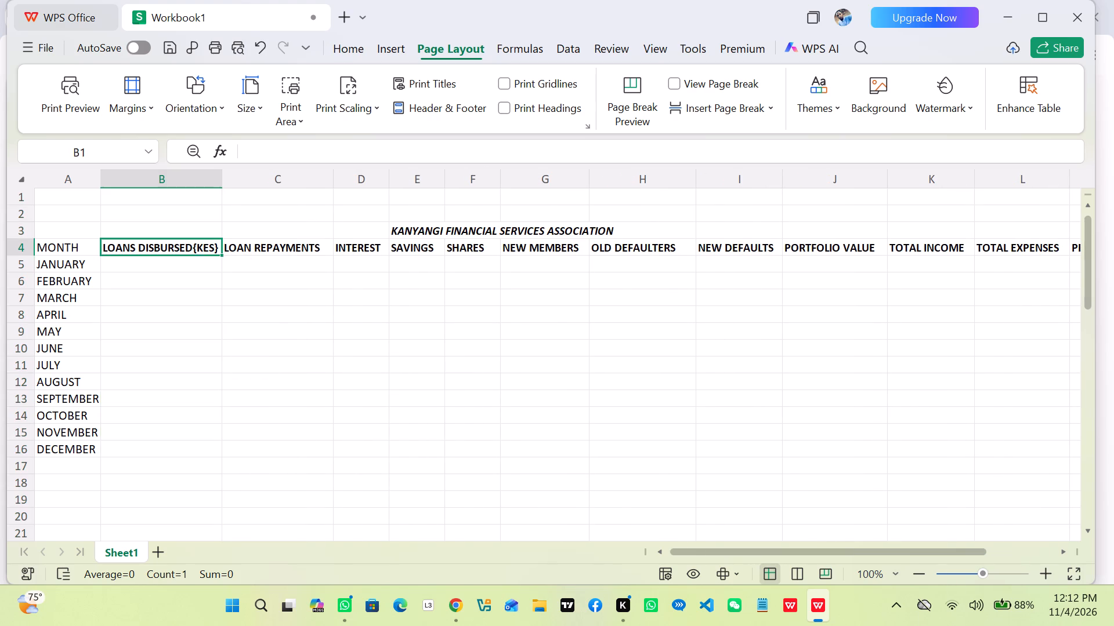
double_click(219, 252)
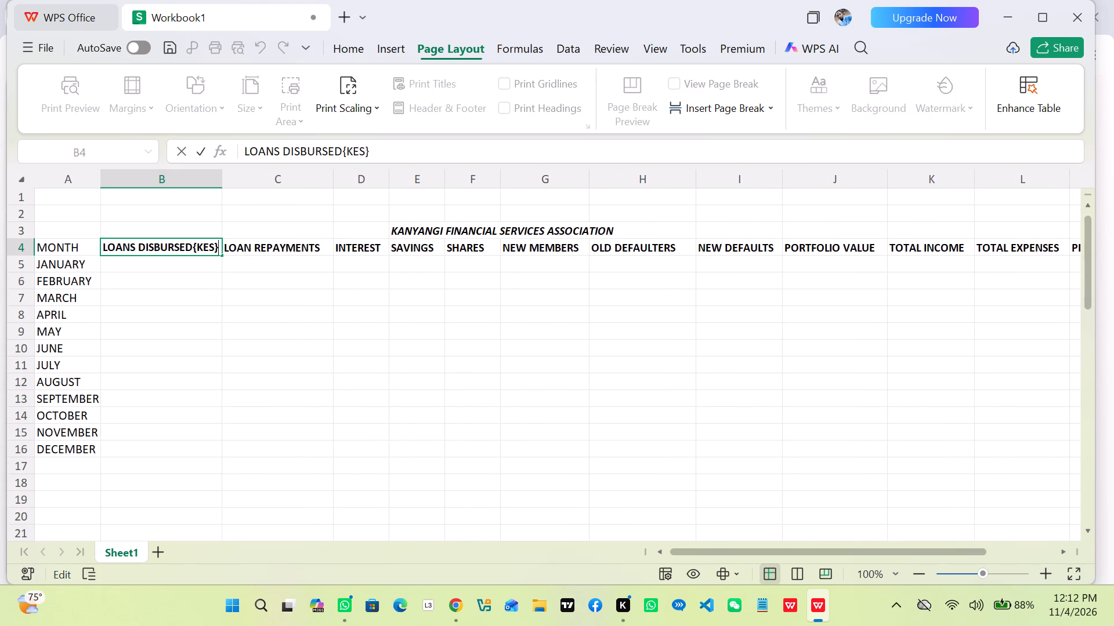
key("BackSpace")
key("BackSpace")
key("BackSpace")
key("BackSpace")
key("BackSpace")
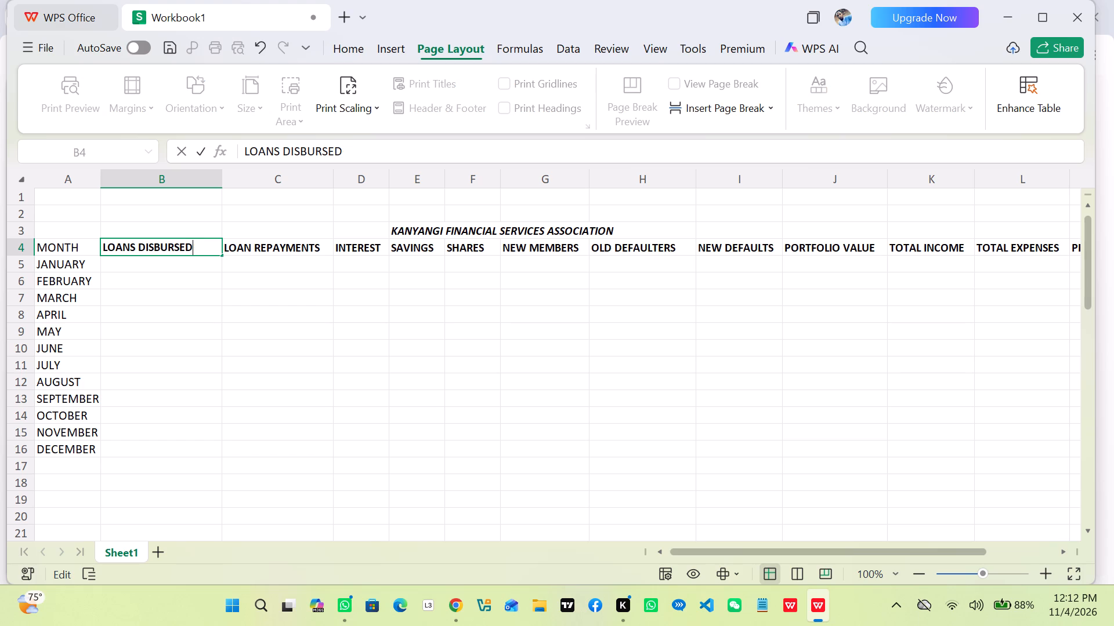
left_click(225, 187)
Narrow columns B and C to fit the headings LOANS DISBURSED and LOAN REPAYMENTS, and widen column A slightly.
left_click_drag(221, 179, 195, 178)
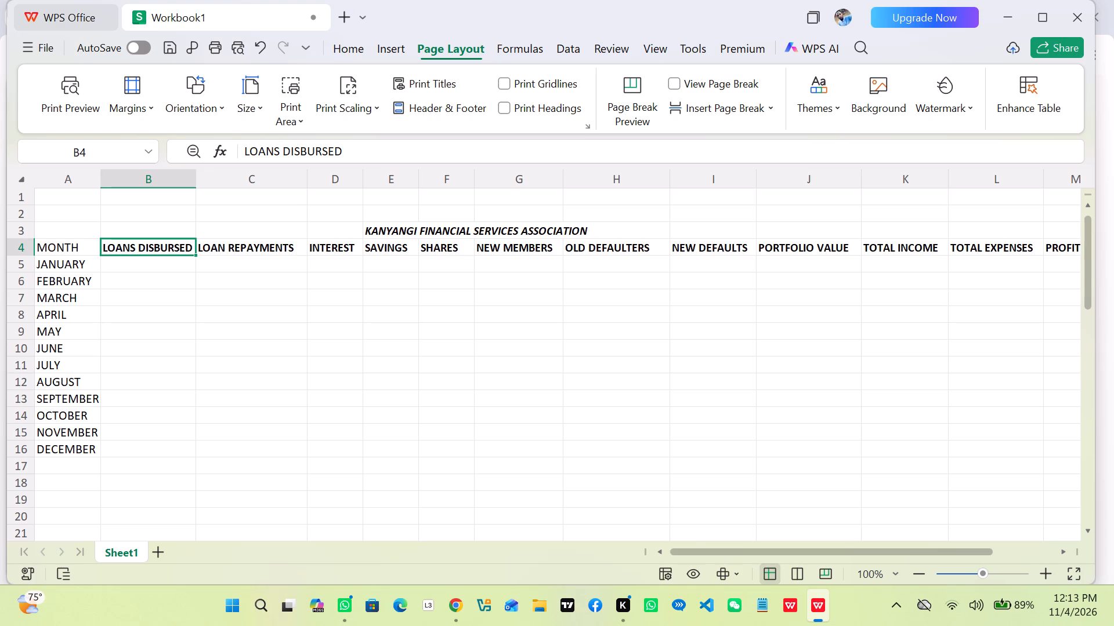
left_click_drag(308, 184, 301, 184)
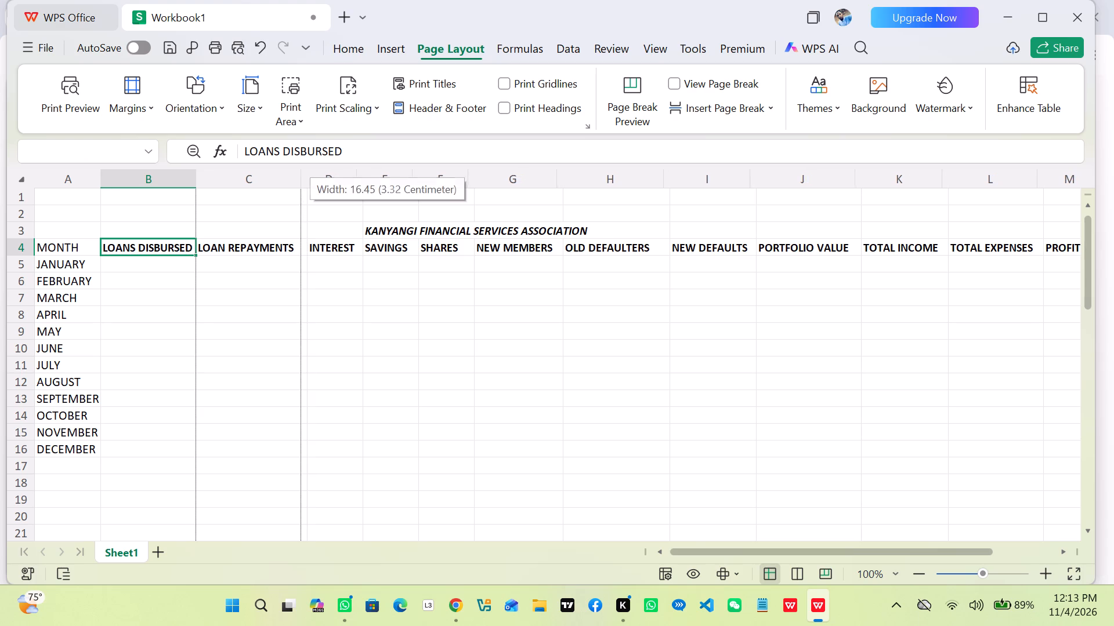
left_click_drag(301, 184, 300, 184)
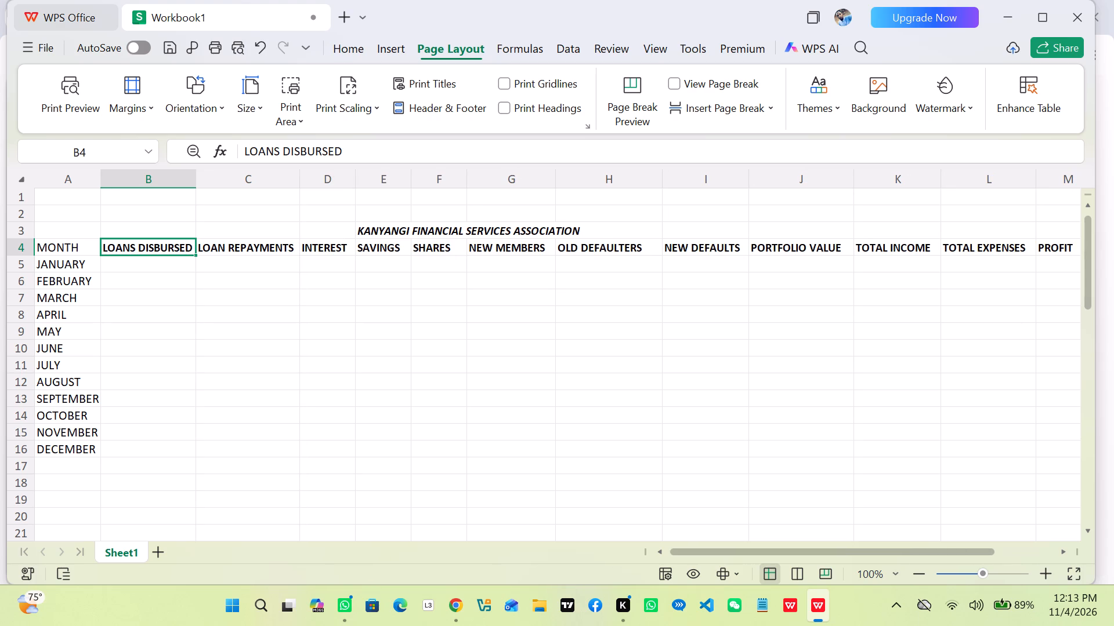
left_click(102, 182)
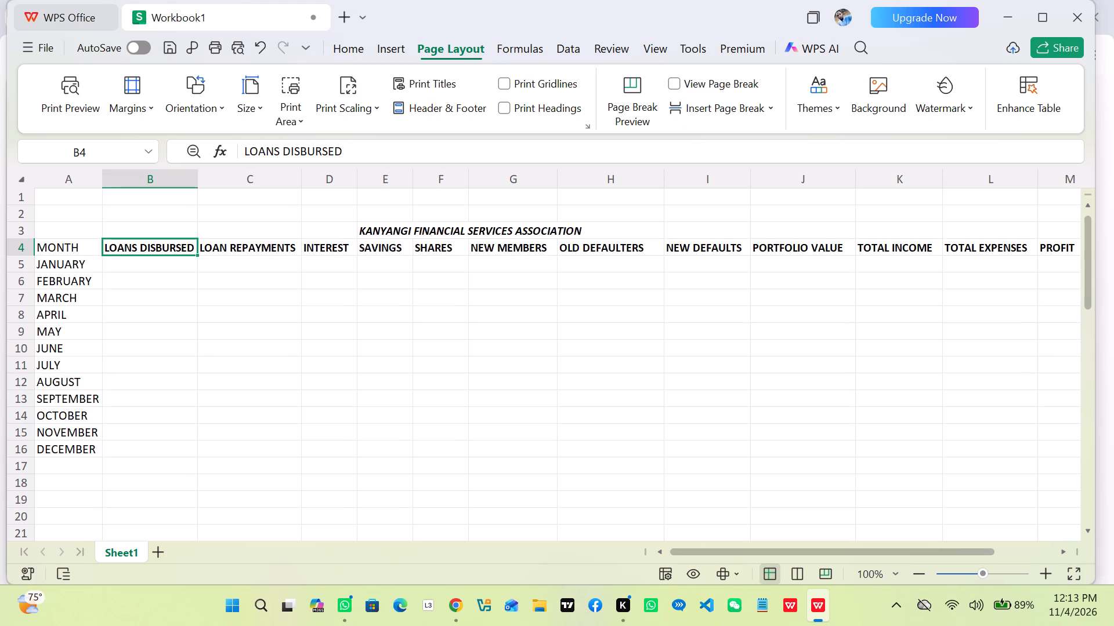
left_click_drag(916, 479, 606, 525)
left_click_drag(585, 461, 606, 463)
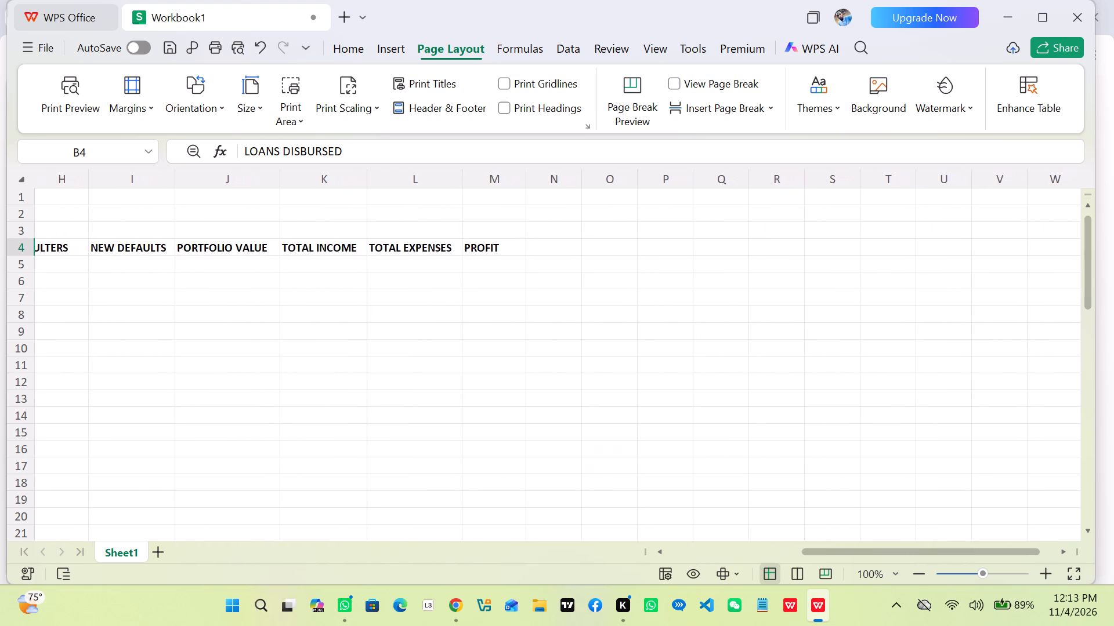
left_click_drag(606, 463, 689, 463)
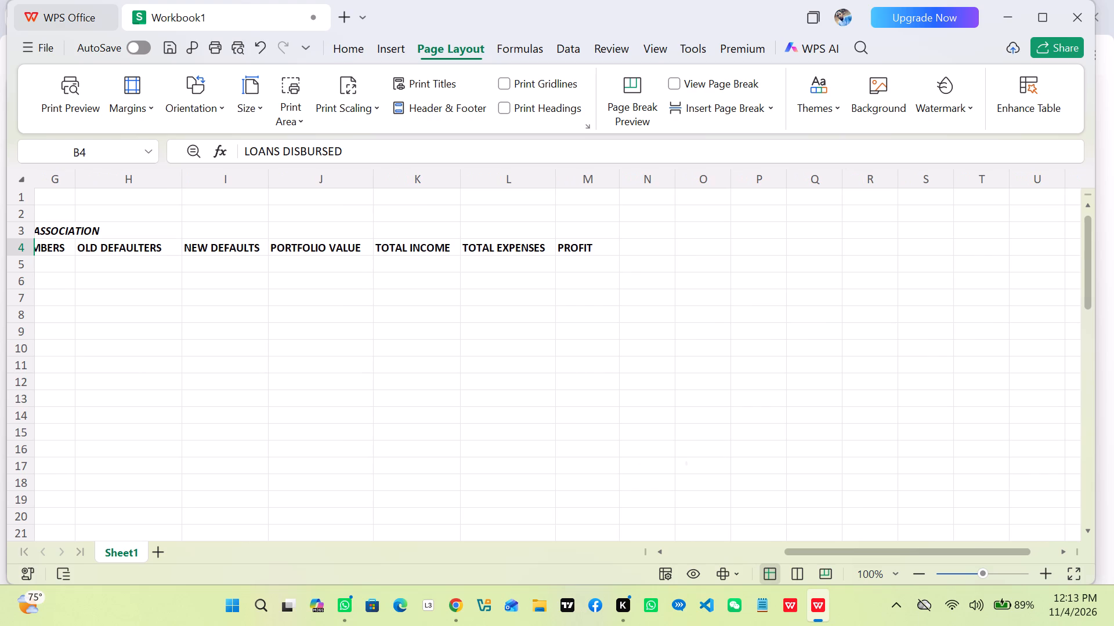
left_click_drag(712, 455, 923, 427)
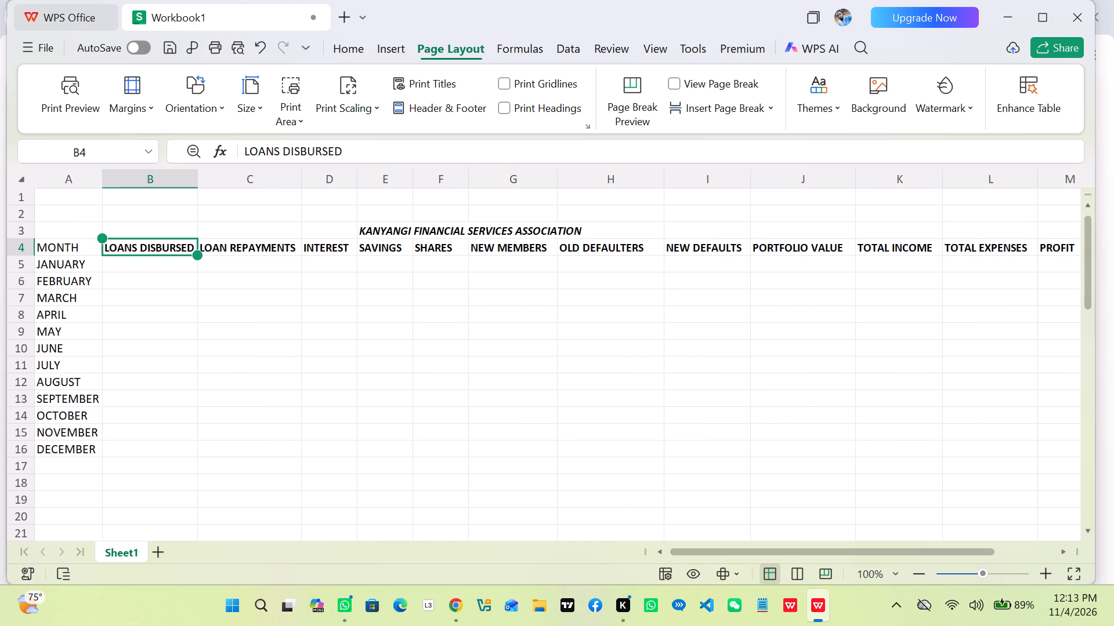
Select cell B5, the JANUARY entry under LOANS DISBURSED.
left_click(155, 264)
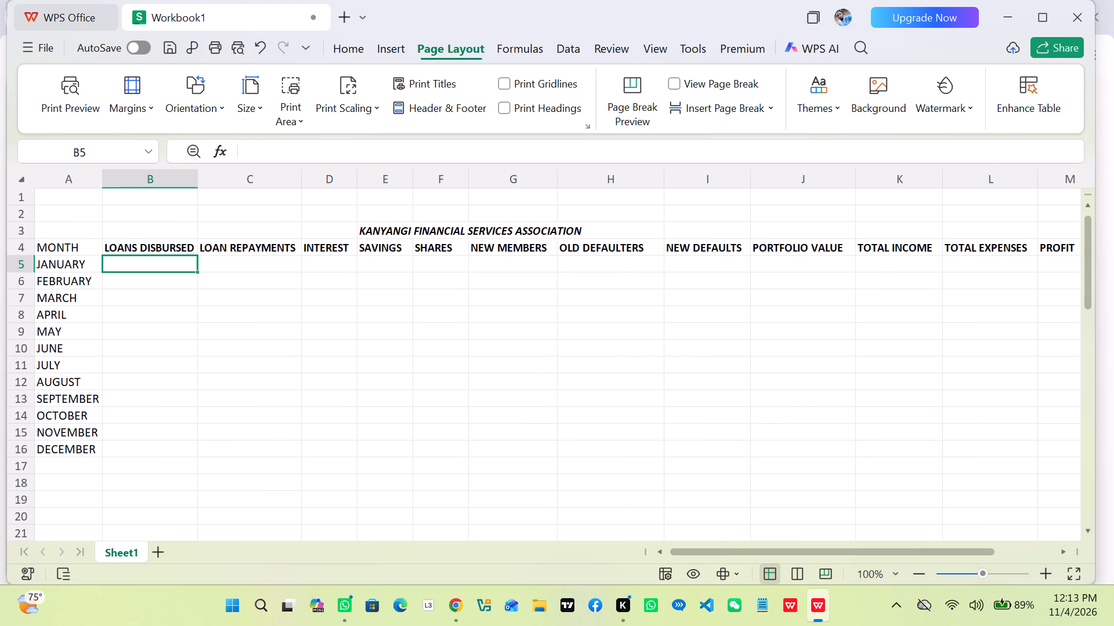
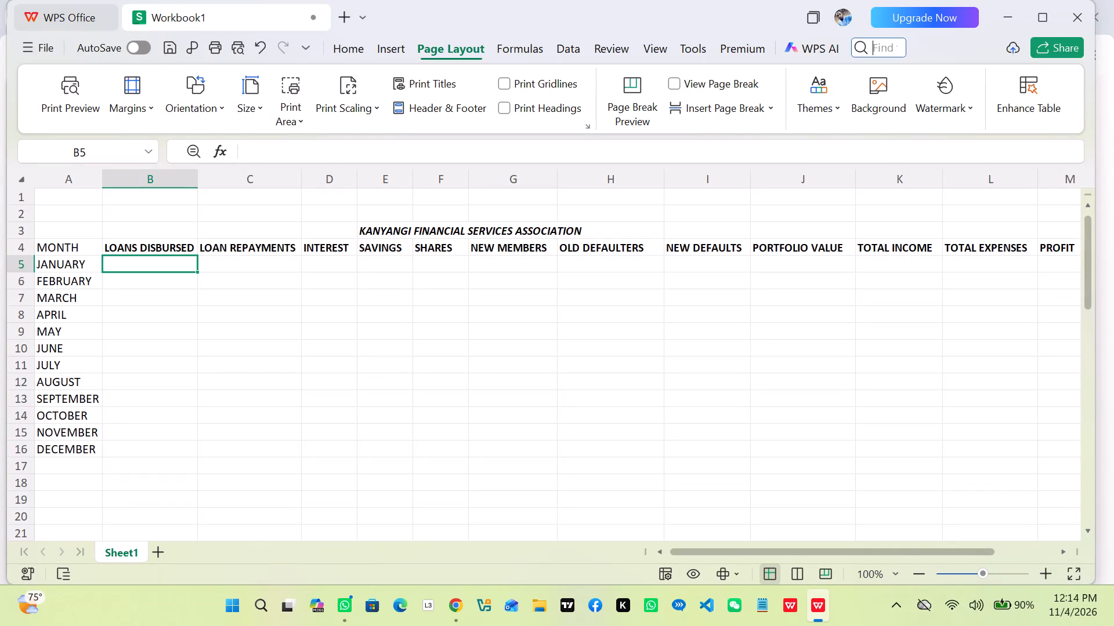
Enter the LOANS DISBURSED amounts for JANUARY to MARCH in column B: 1000000, 1100000 and 1200000.
left_click(165, 264)
key("1")
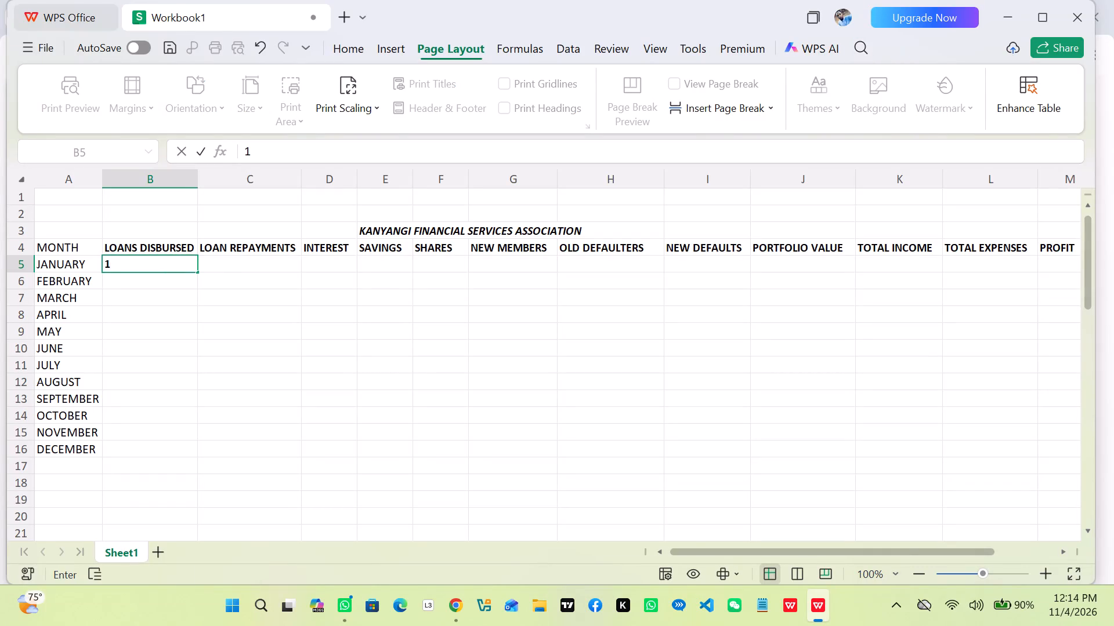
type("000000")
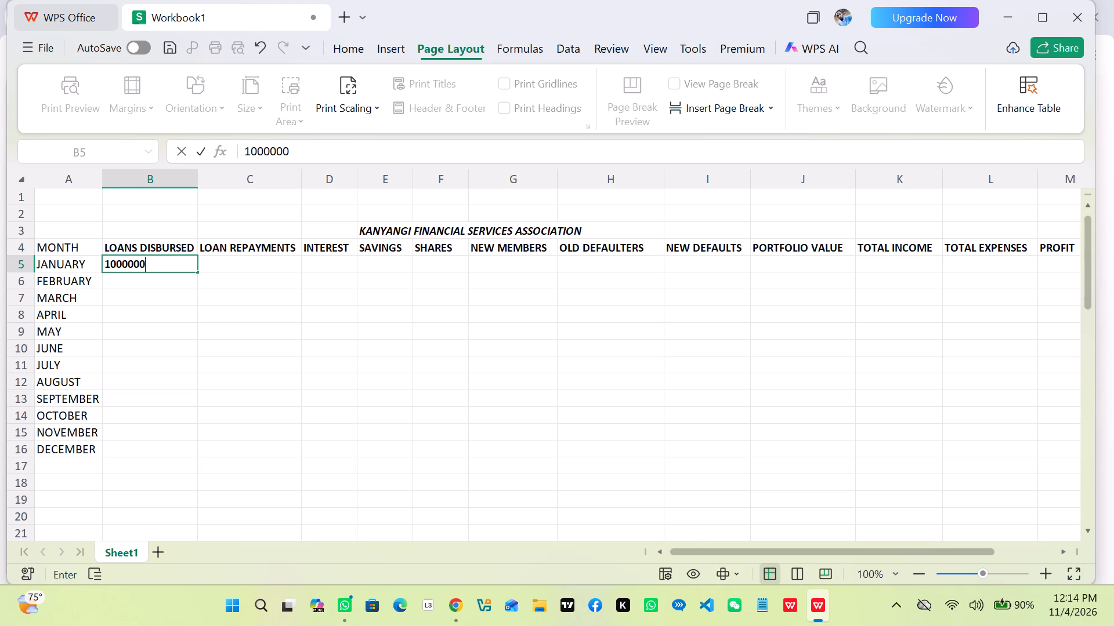
left_click(153, 287)
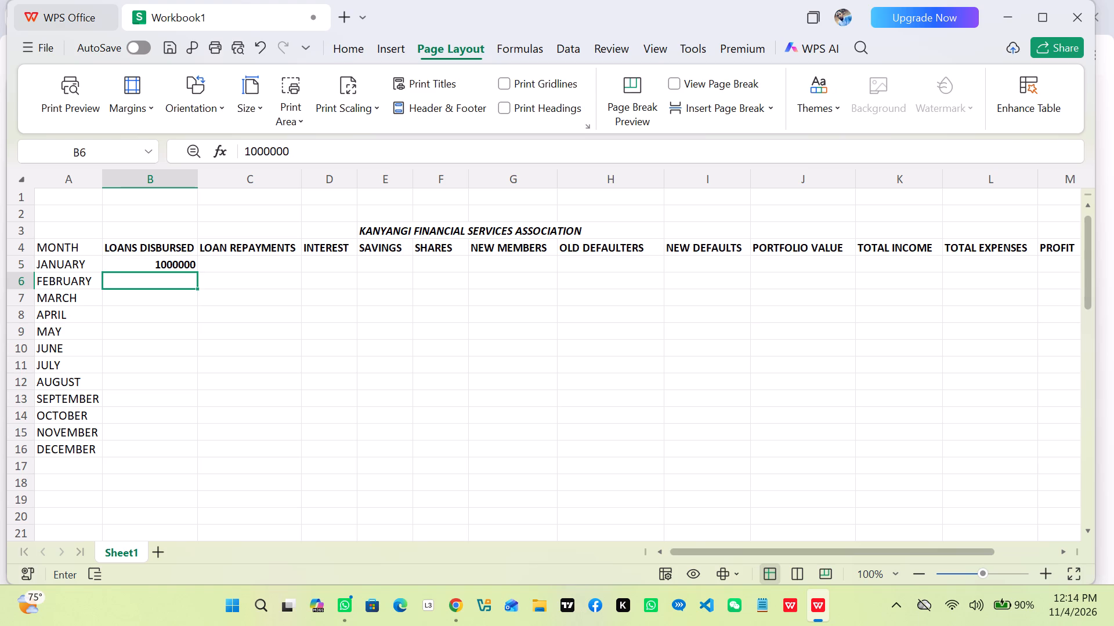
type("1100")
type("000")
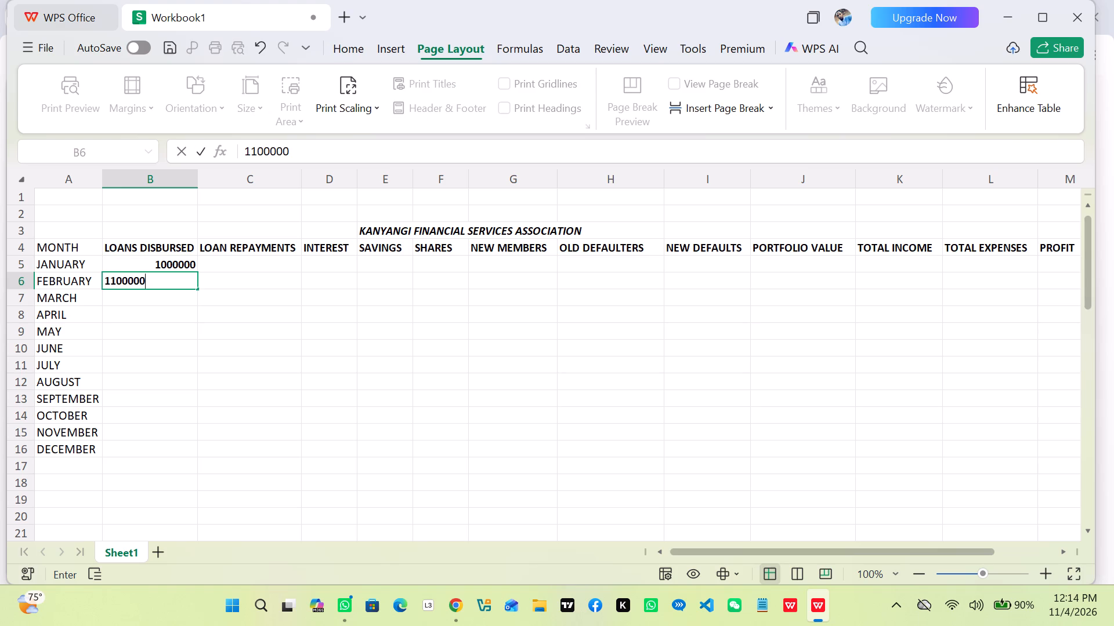
left_click(144, 300)
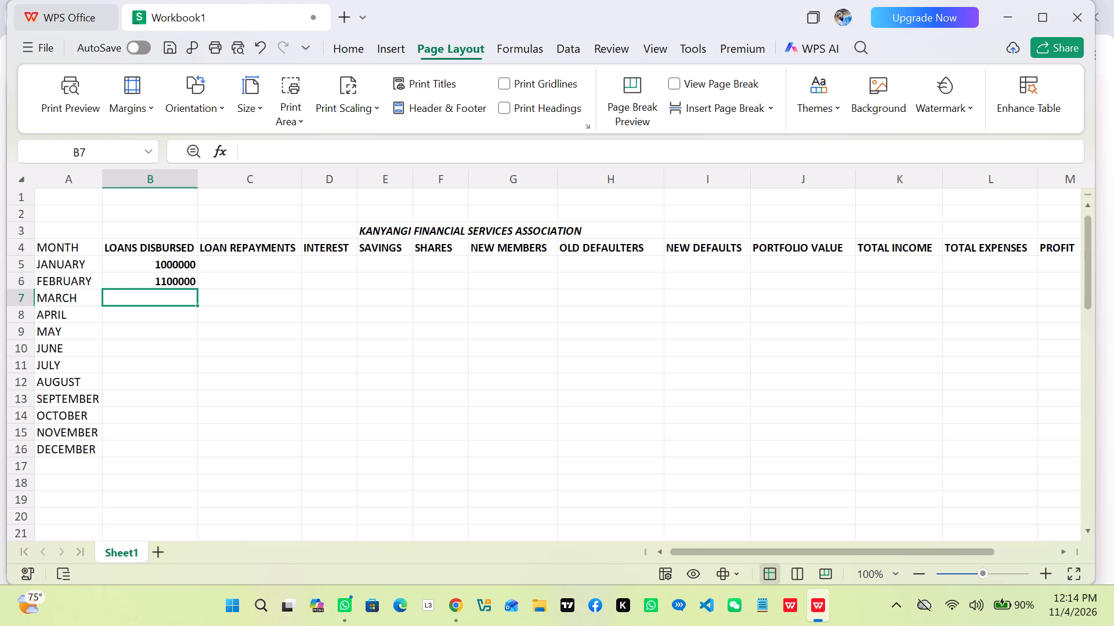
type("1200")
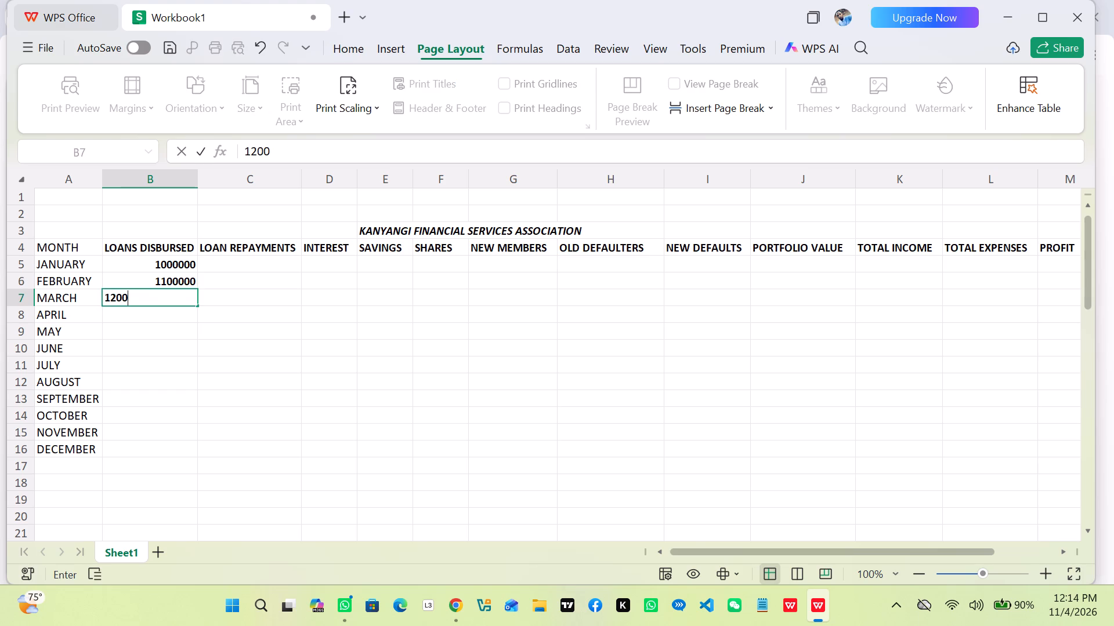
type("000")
Enter the LOANS DISBURSED amounts for APRIL to JUNE: 1000000, 1050000 and 1200000.
left_click(133, 313)
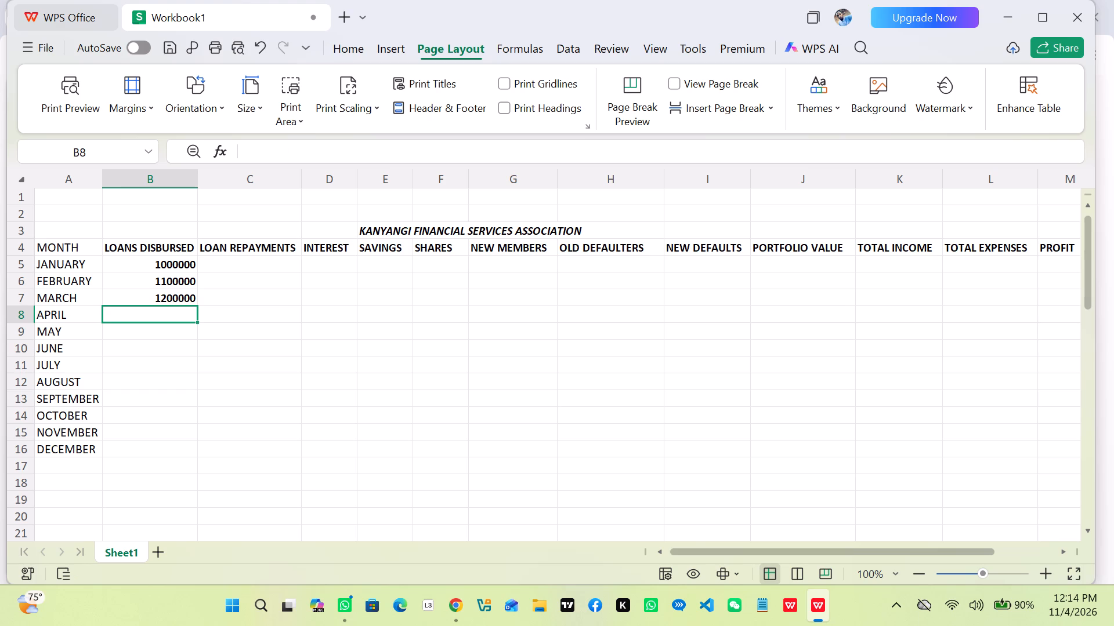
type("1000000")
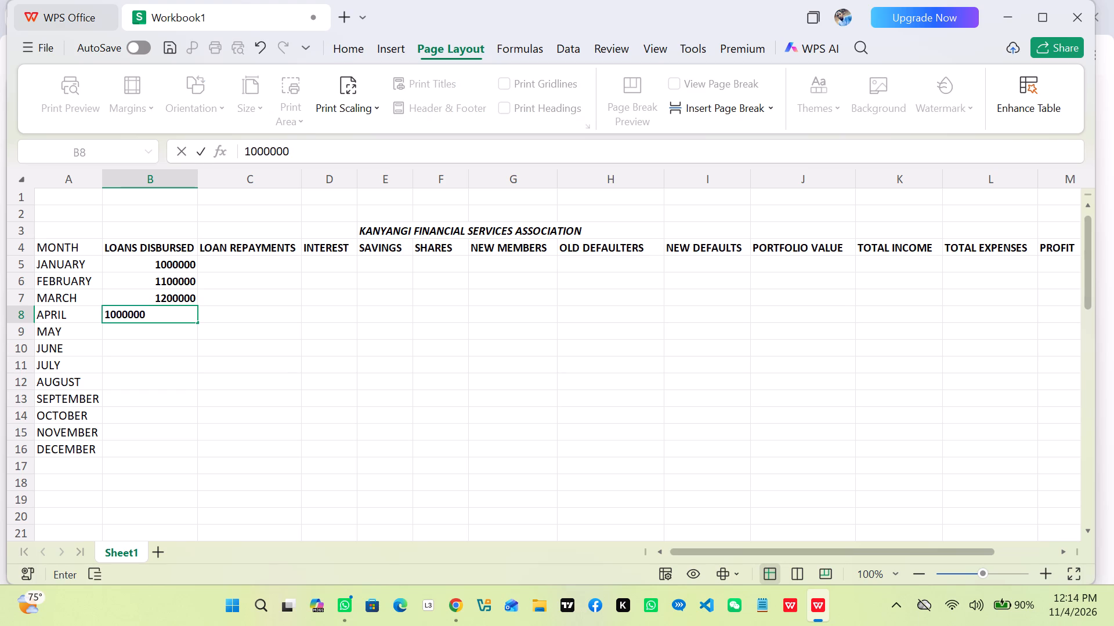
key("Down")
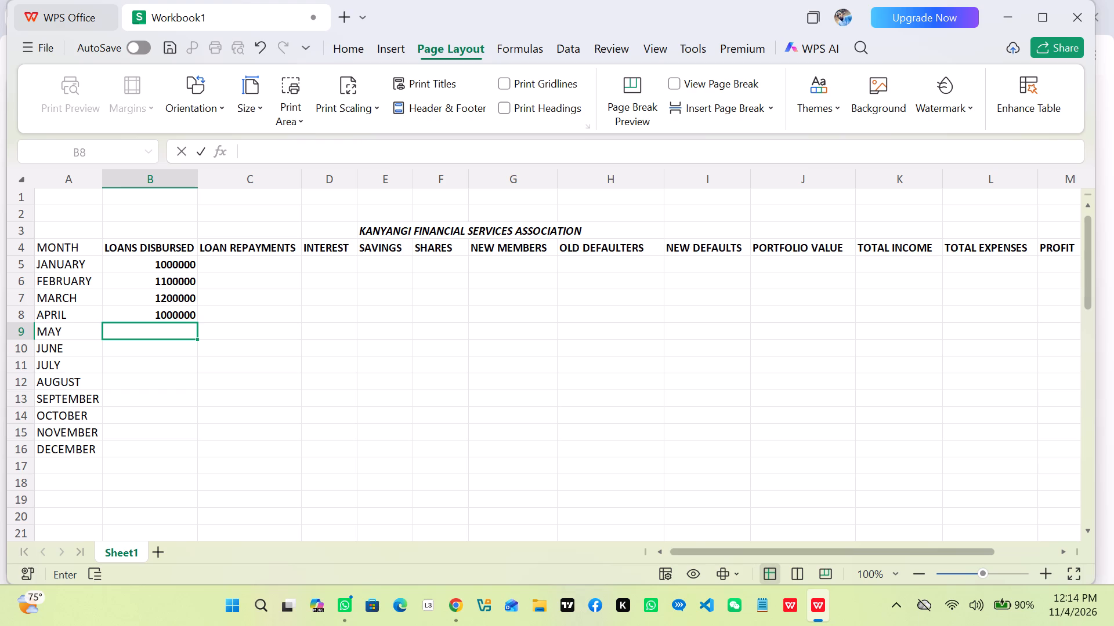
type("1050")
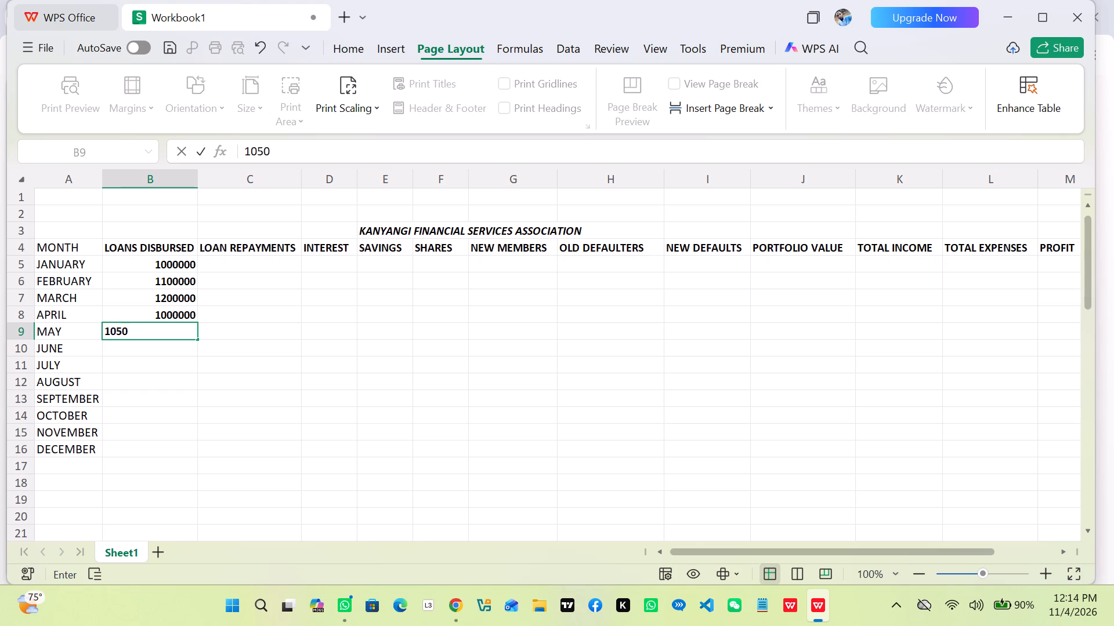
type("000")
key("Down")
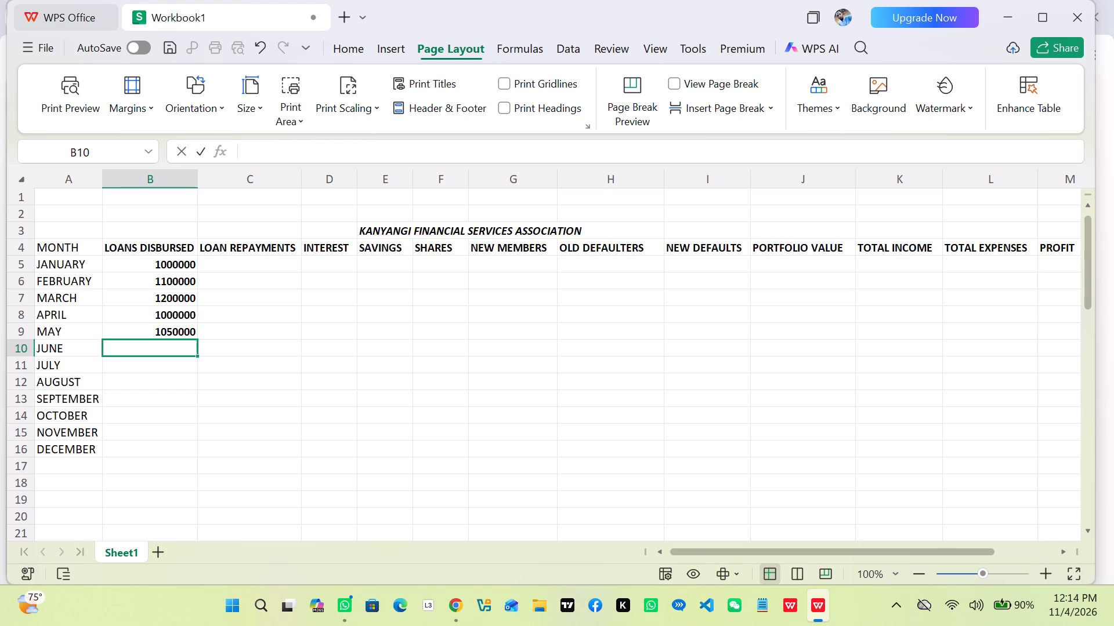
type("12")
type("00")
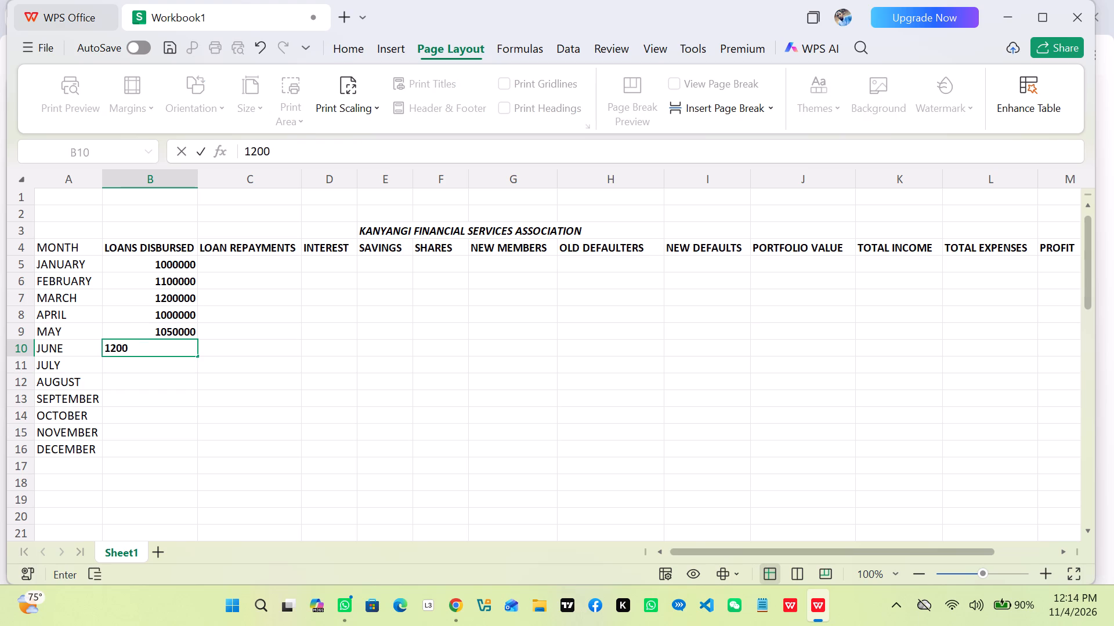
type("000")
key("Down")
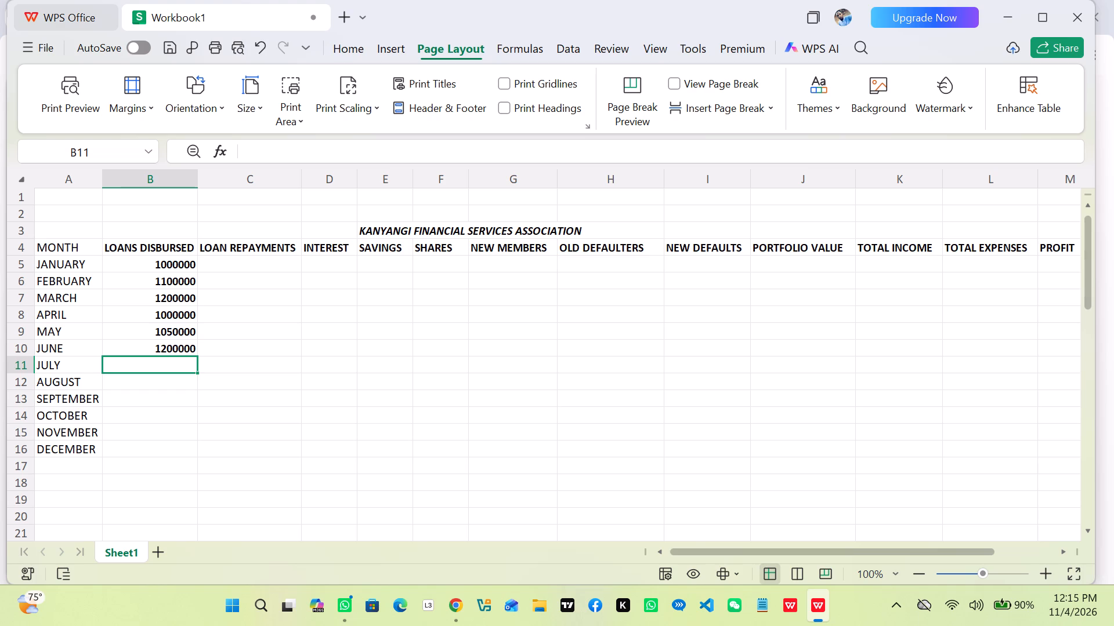
Leave JULY blank and enter the LOANS DISBURSED amounts for AUGUST to OCTOBER: 1250000, 1300000 and 1250000.
left_click(135, 381)
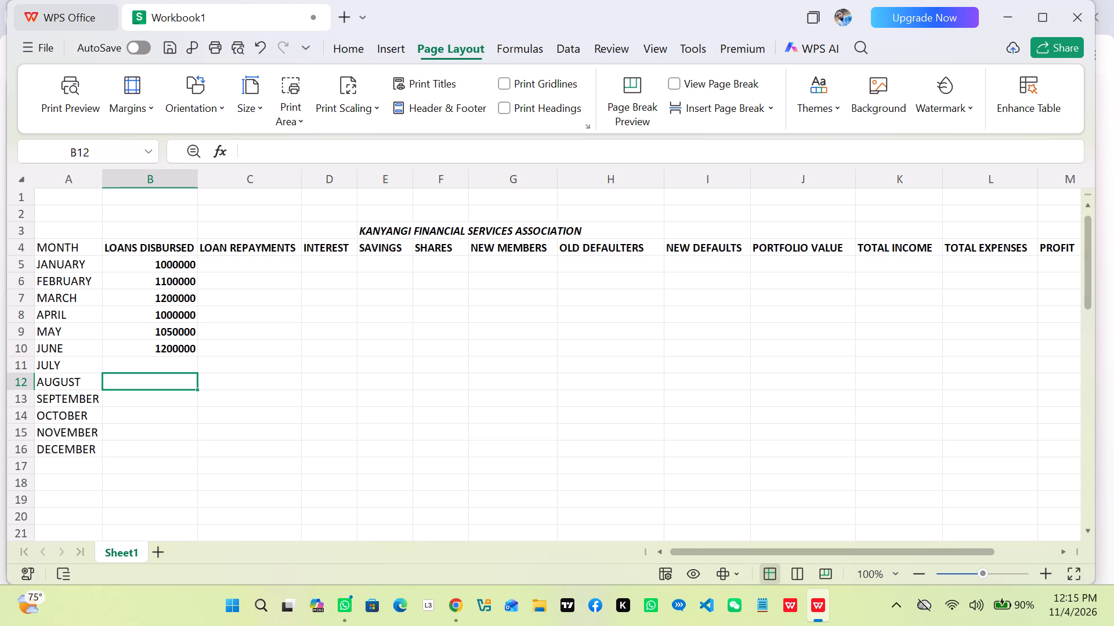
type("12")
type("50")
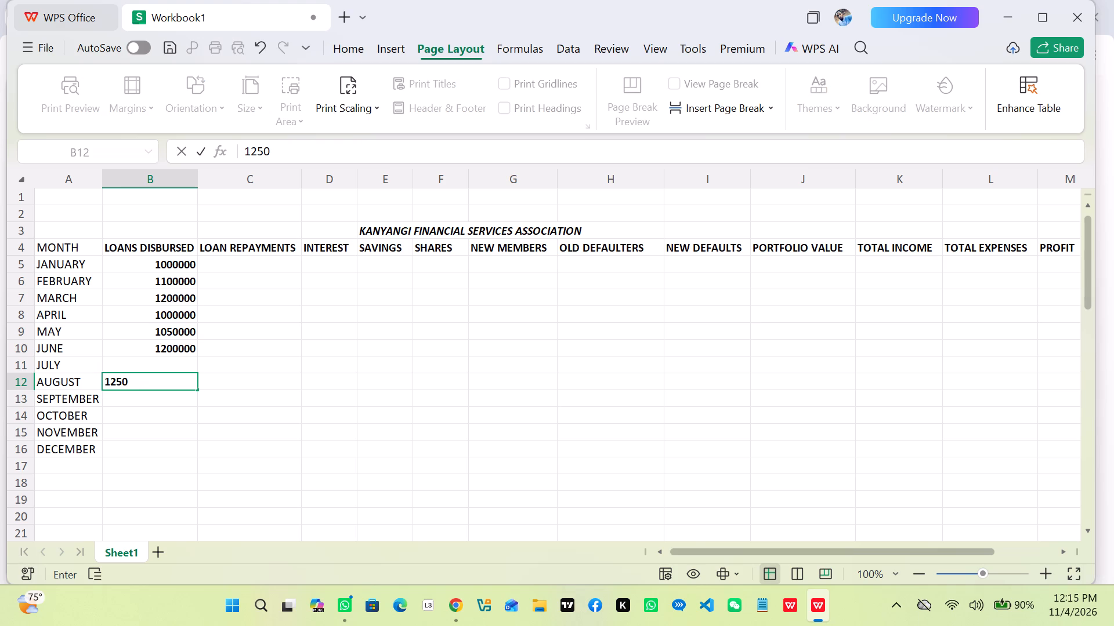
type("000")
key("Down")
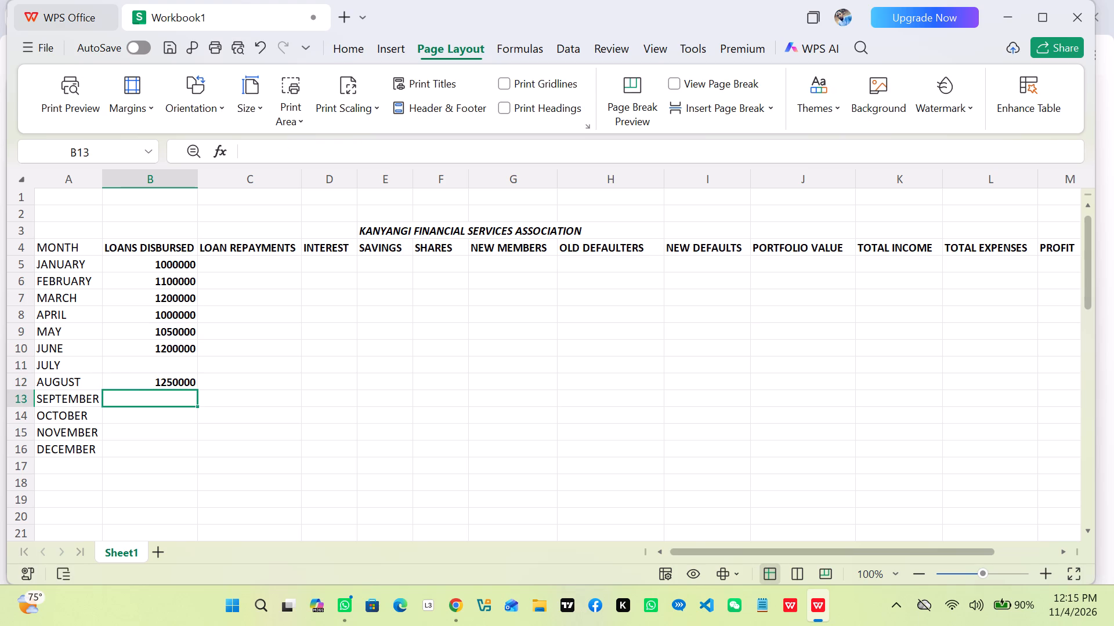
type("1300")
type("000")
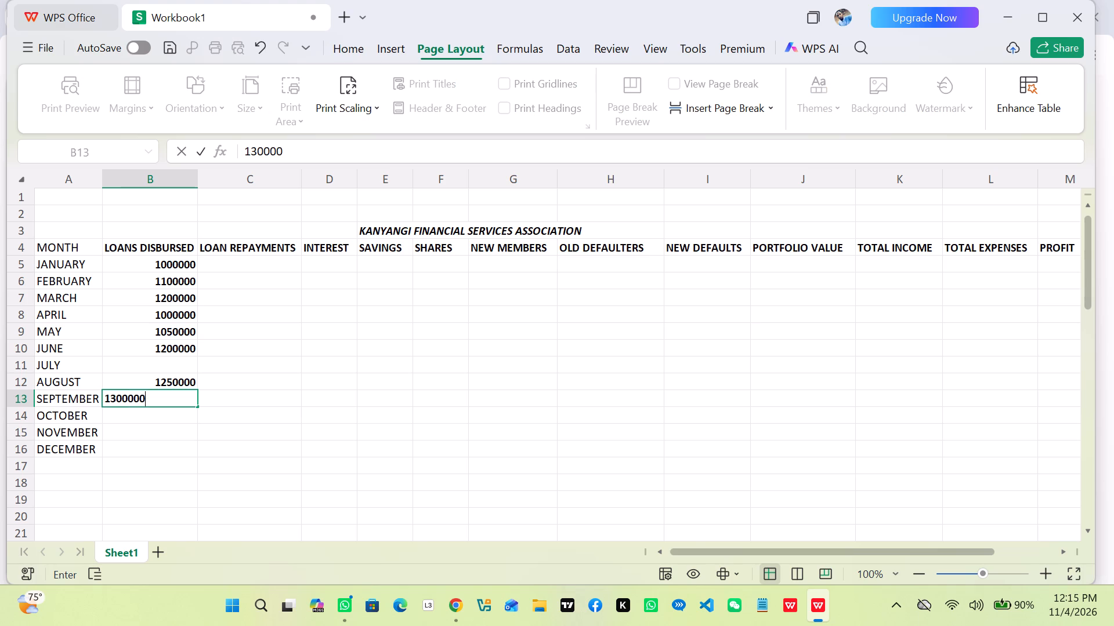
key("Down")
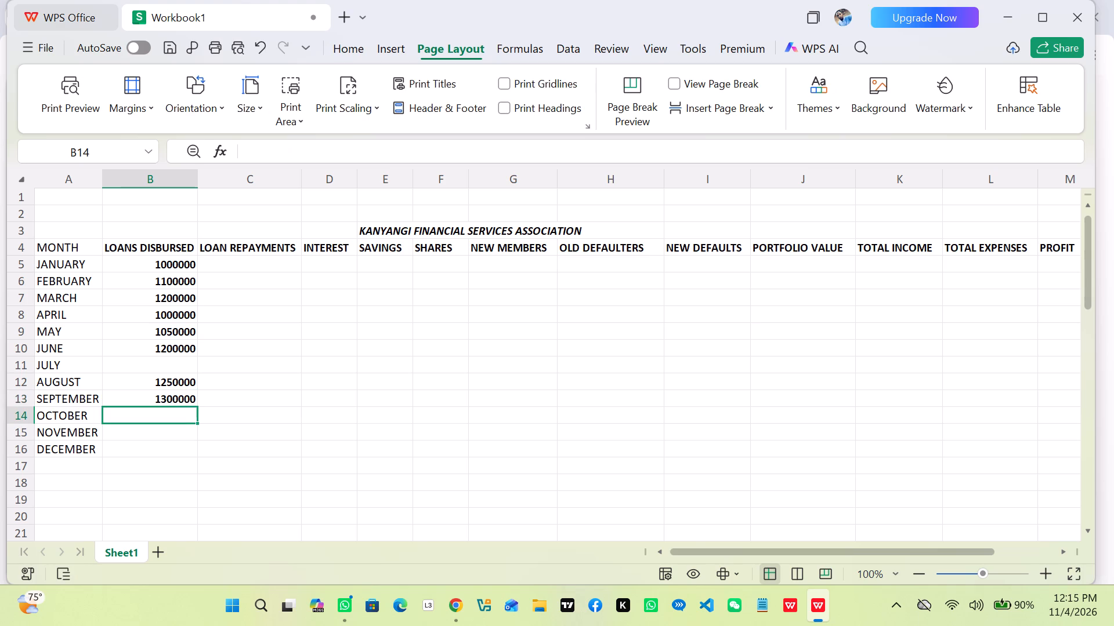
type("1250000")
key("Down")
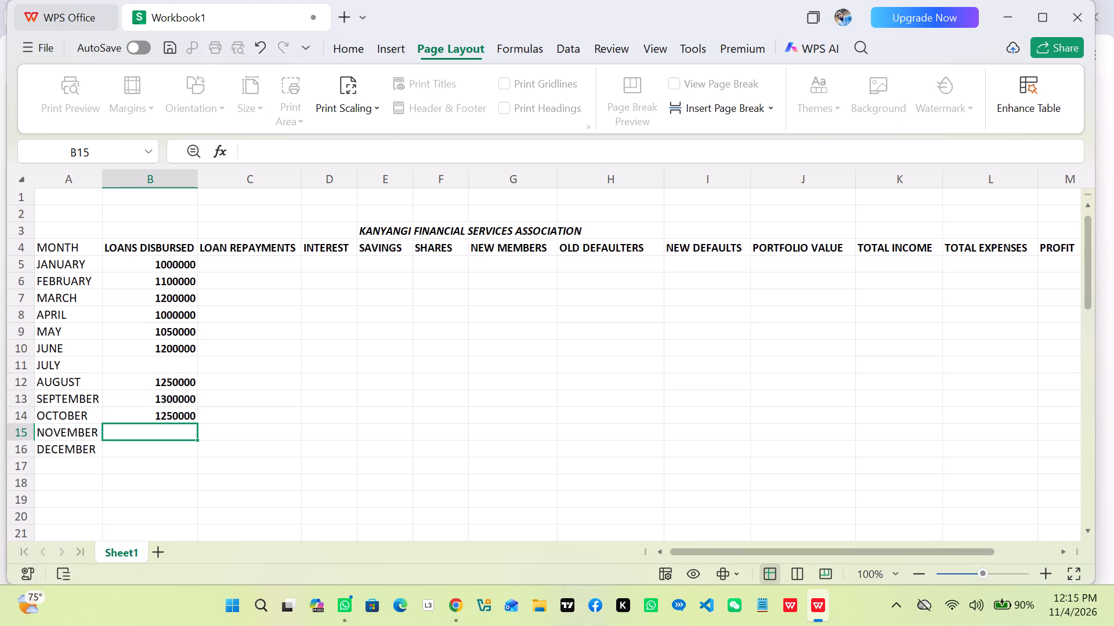
Enter the LOANS DISBURSED amounts for NOVEMBER and DECEMBER: 1200000 and 1150000.
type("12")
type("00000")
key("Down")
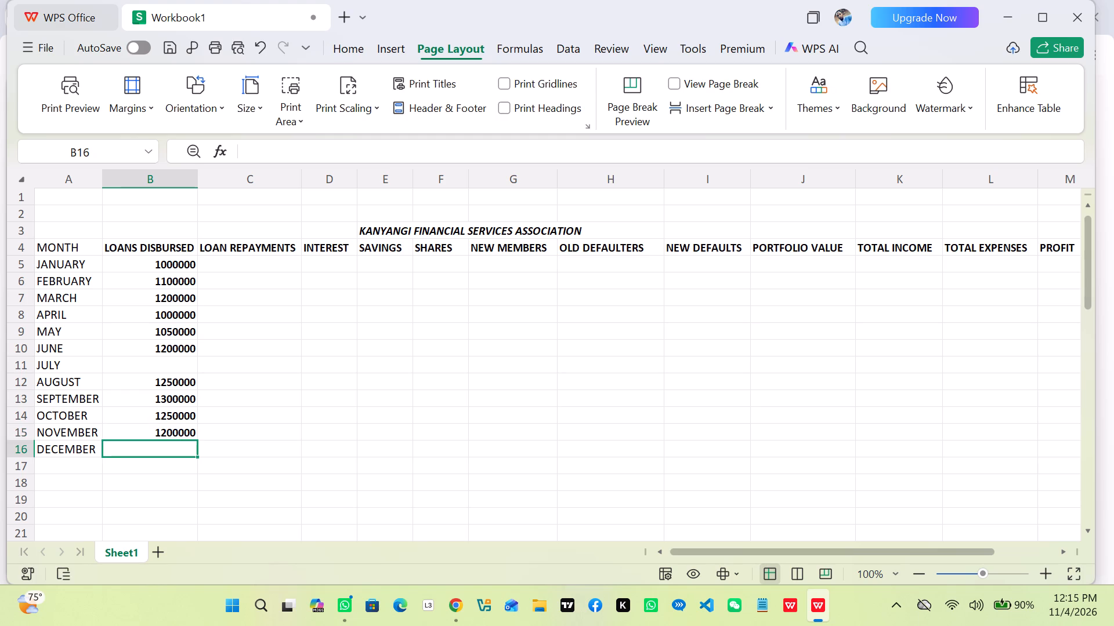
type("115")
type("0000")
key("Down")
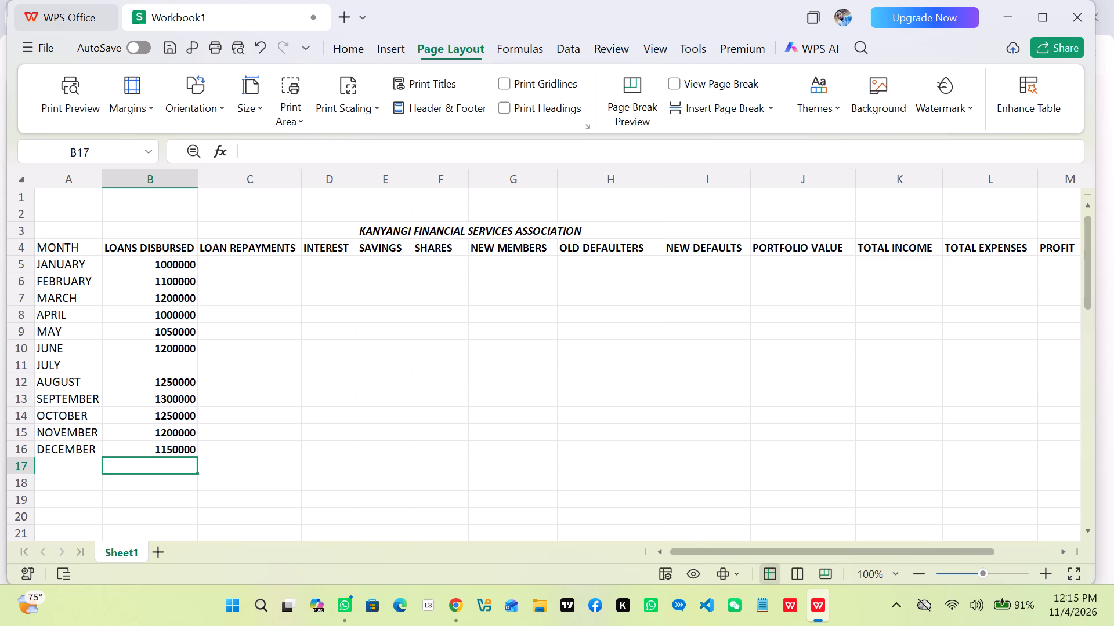
Add the row label TOTAL in cell A17, directly below DECEMBER.
left_click_drag(135, 381, 70, 378)
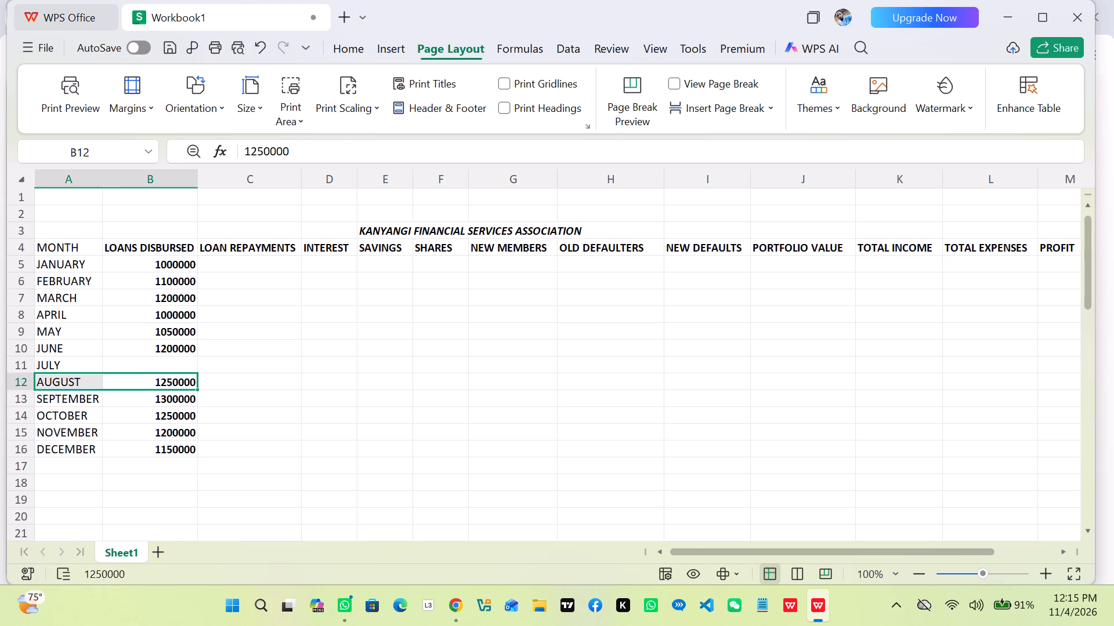
left_click_drag(70, 378, 64, 512)
left_click(63, 465)
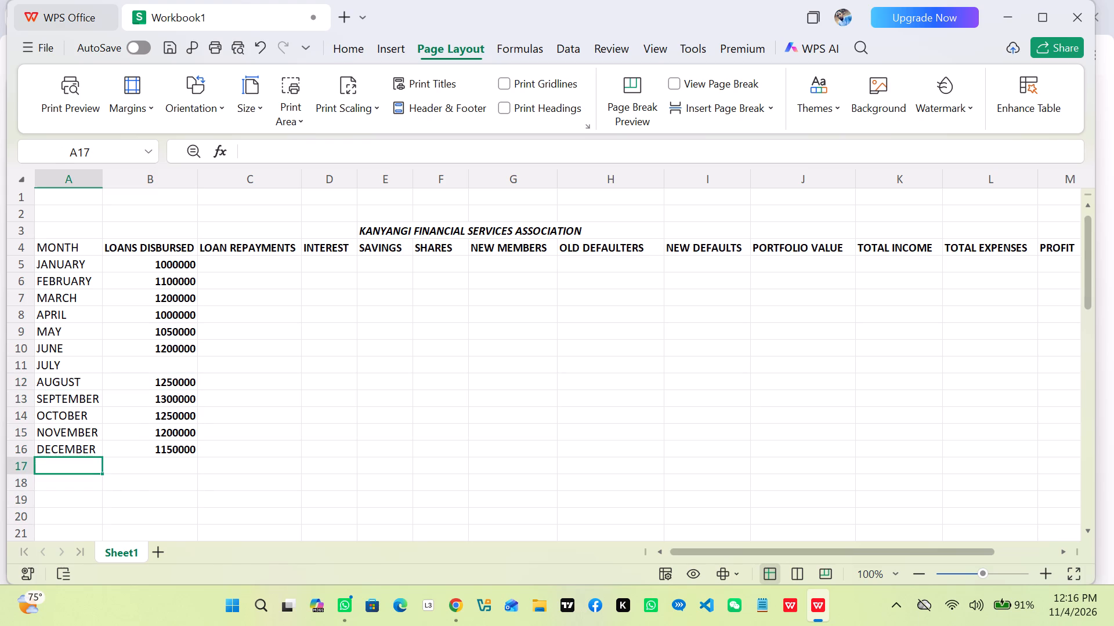
type("TOT")
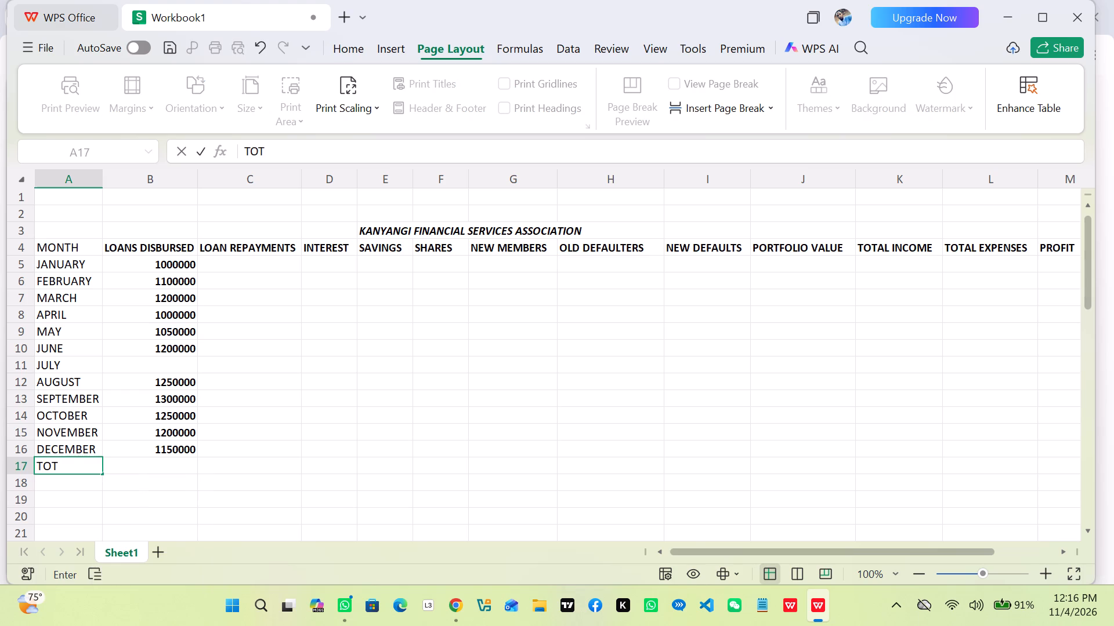
type("AL")
Enter 13600 in cell B17 as the TOTAL for LOANS DISBURSED.
left_click(115, 463)
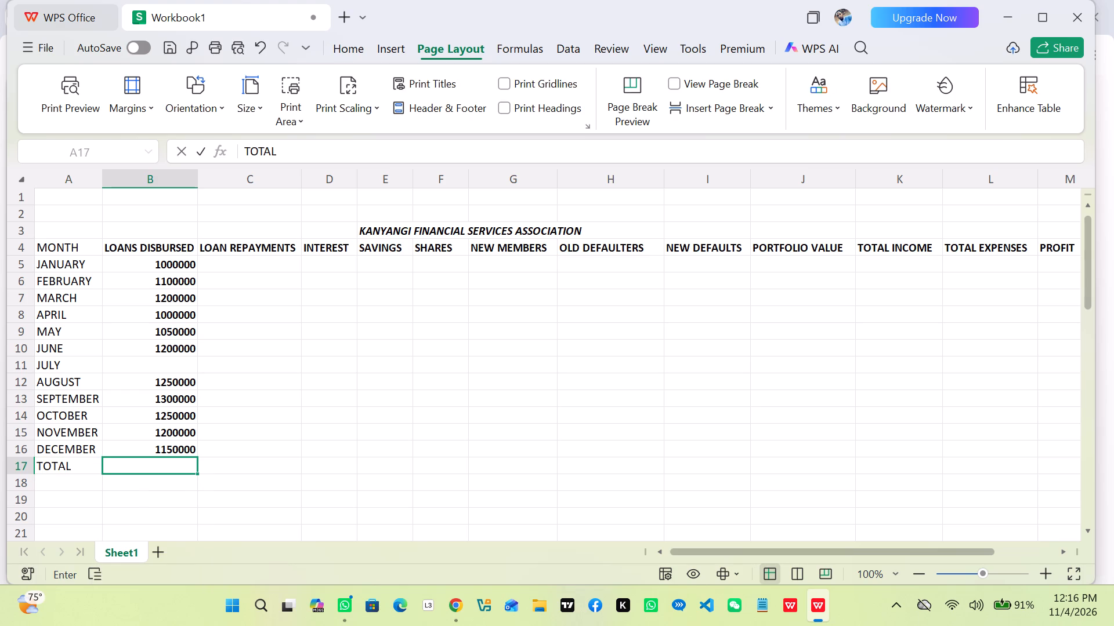
type("13600")
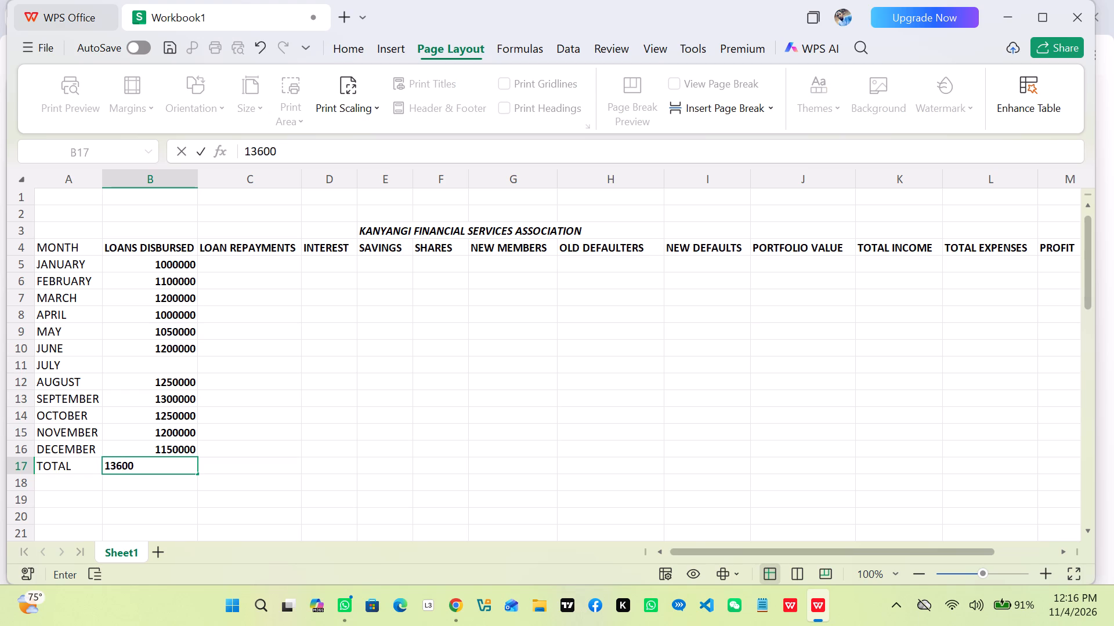
Select cell C5, the JANUARY entry under LOAN REPAYMENTS.
left_click(236, 265)
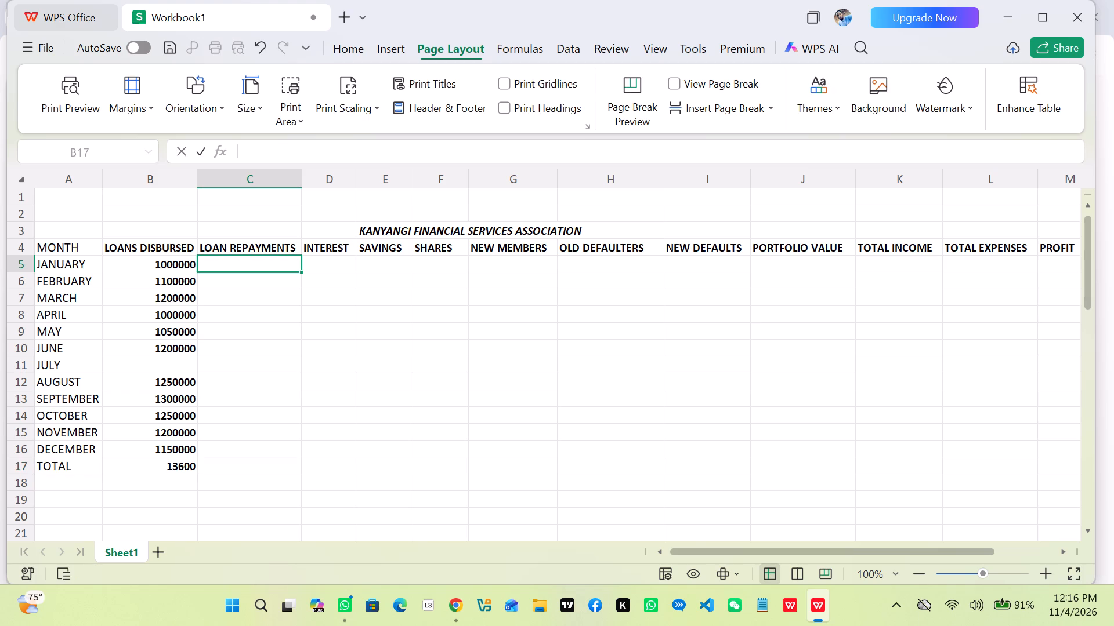
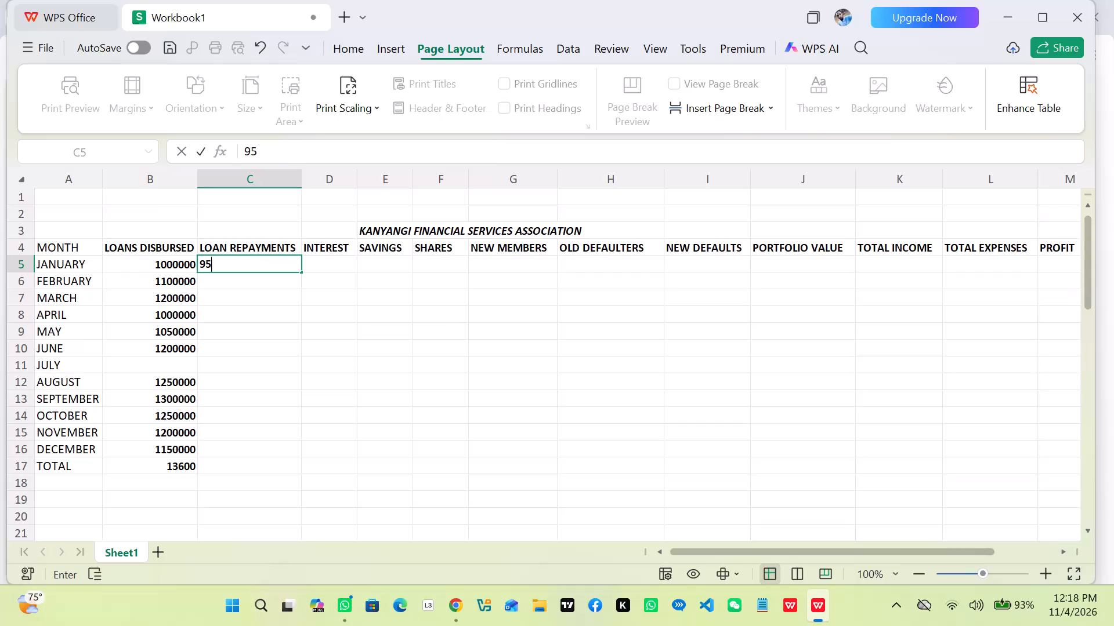
Complete the JANUARY entry under LOAN REPAYMENTS as 950000.
key("0")
type("000")
key("Down")
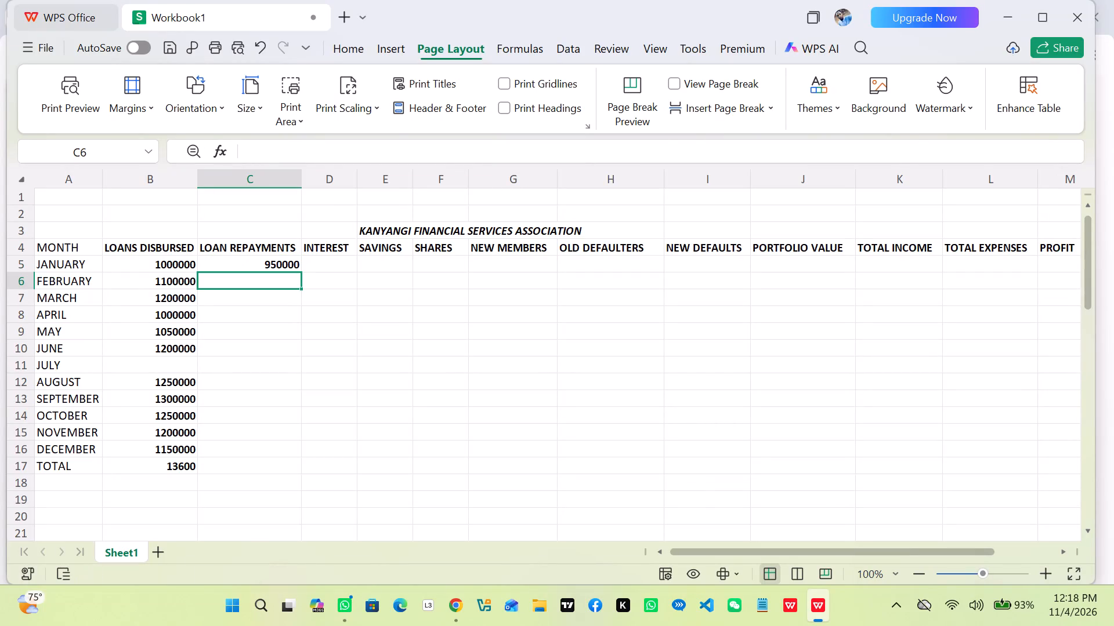
Fill in the missing JULY amount under LOANS DISBURSED with 1300000 in cell B11.
left_click(176, 363)
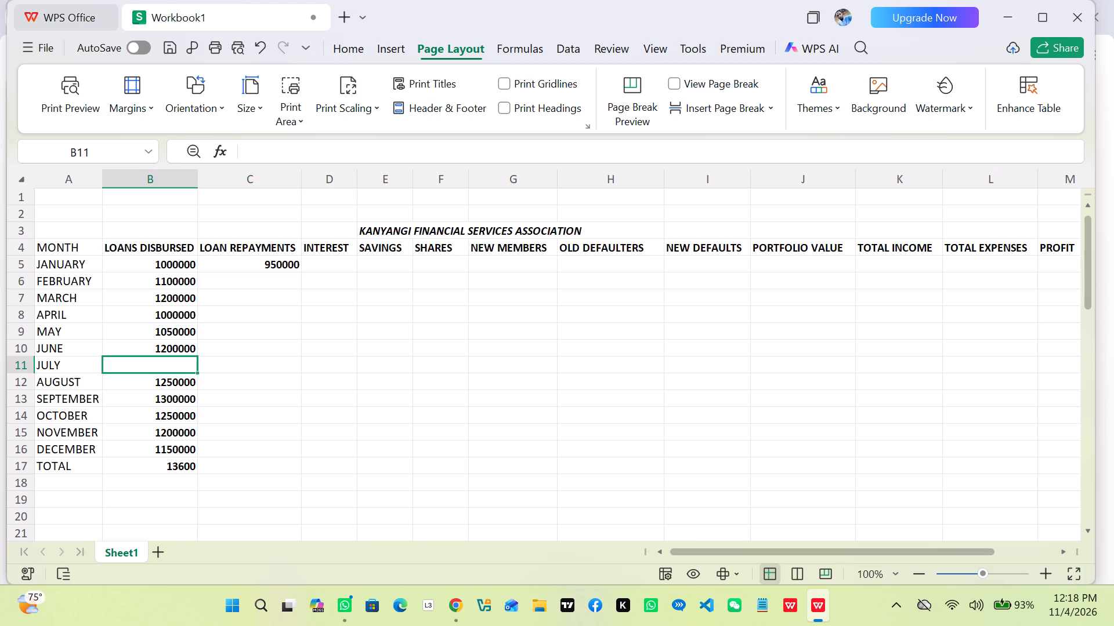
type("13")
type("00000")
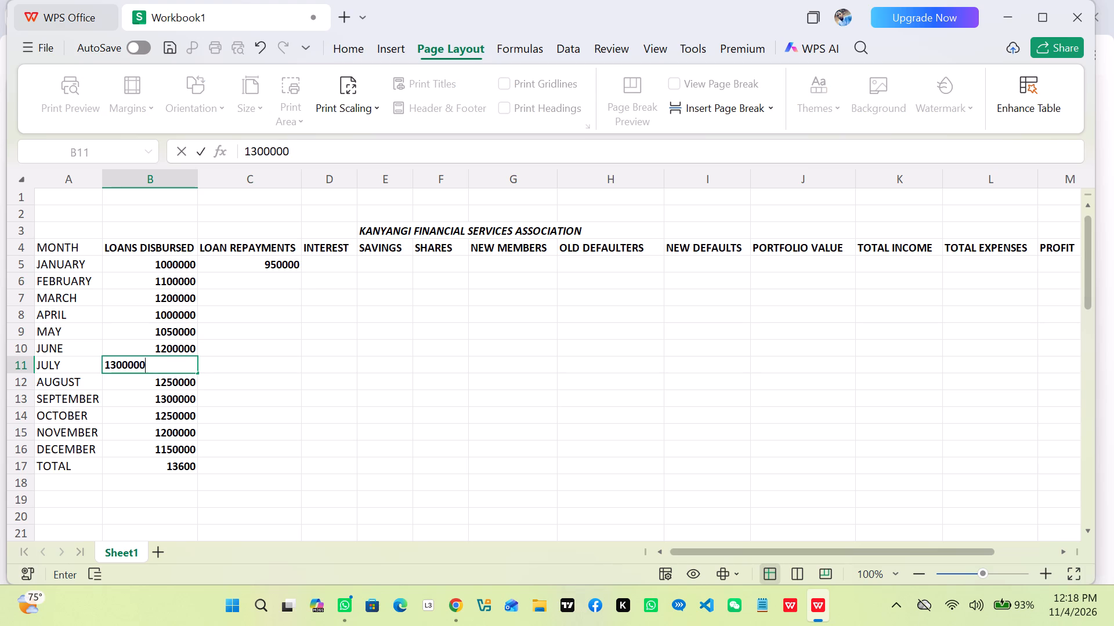
Enter the LOAN REPAYMENTS amounts for FEBRUARY to MAY: 1020000, 1100000, 980000 and 1000000.
left_click(244, 283)
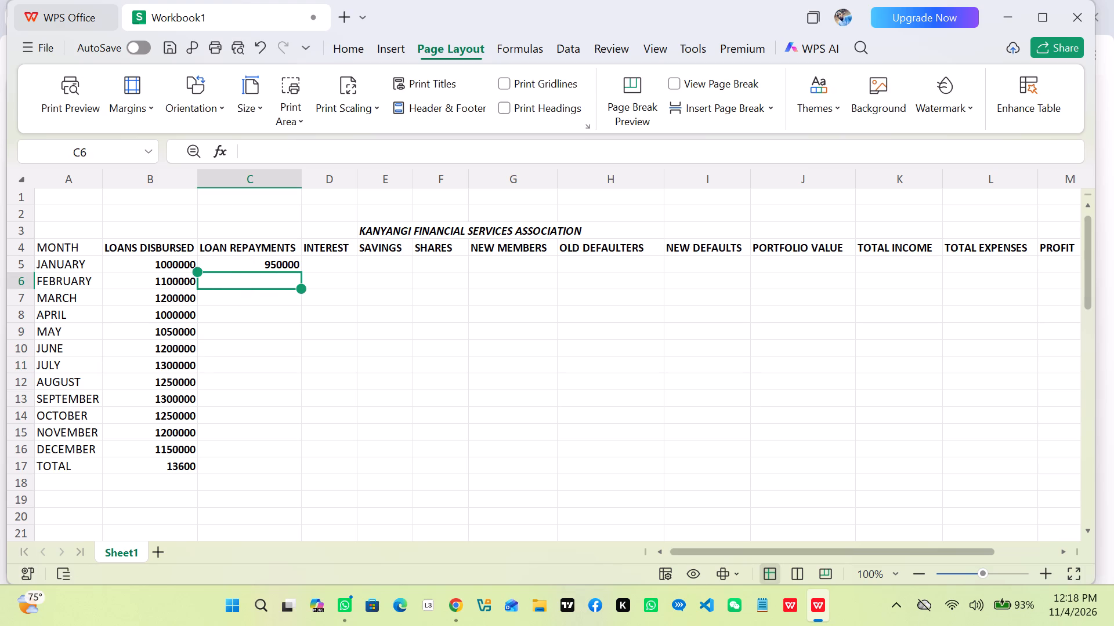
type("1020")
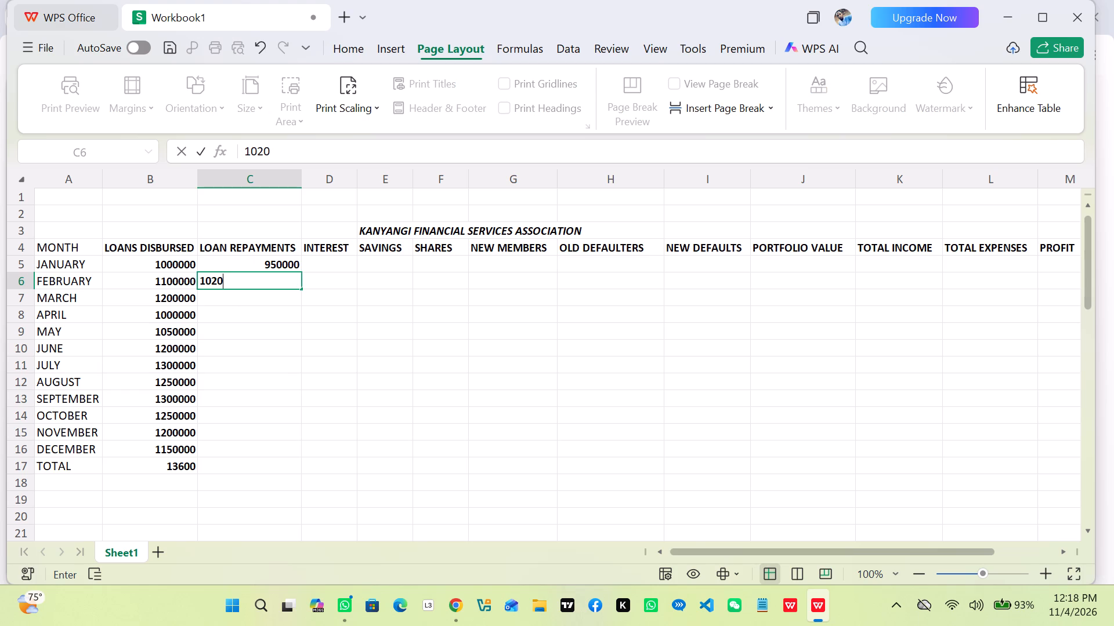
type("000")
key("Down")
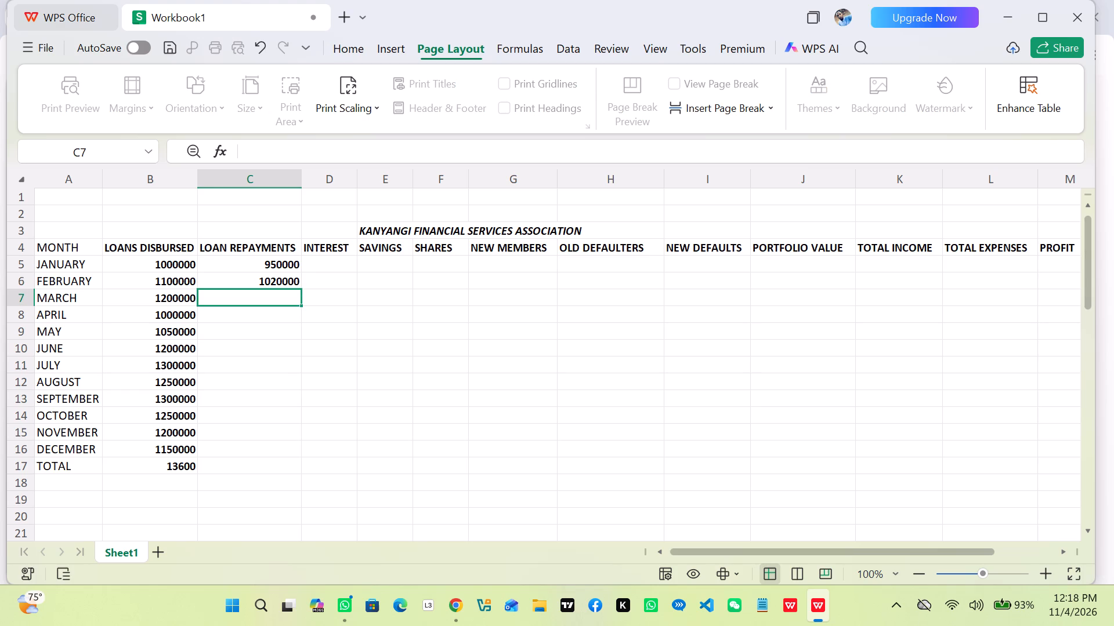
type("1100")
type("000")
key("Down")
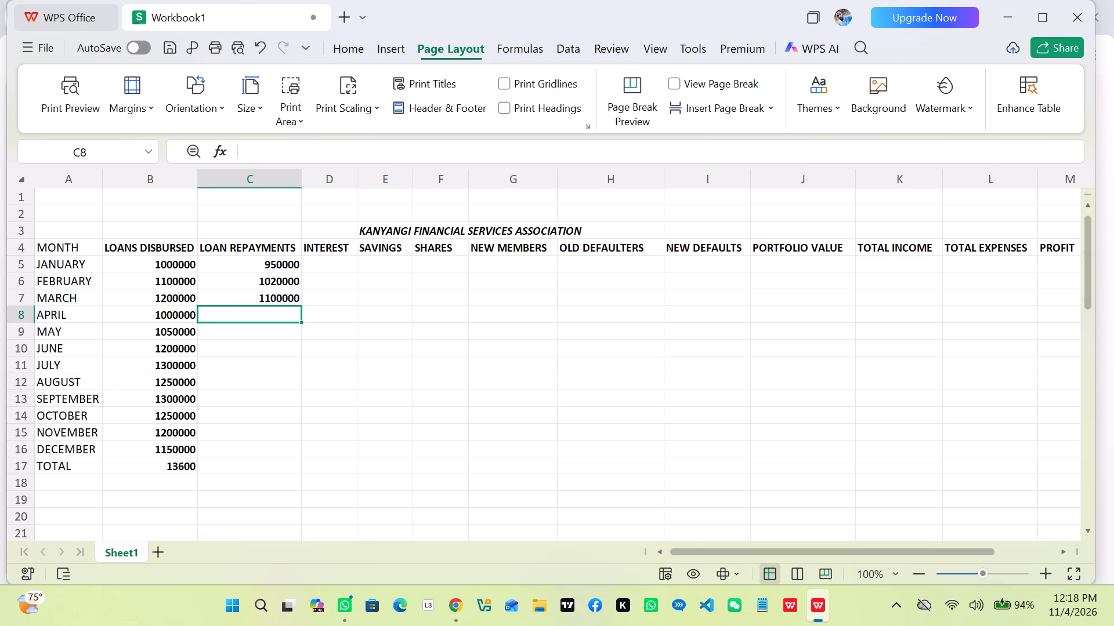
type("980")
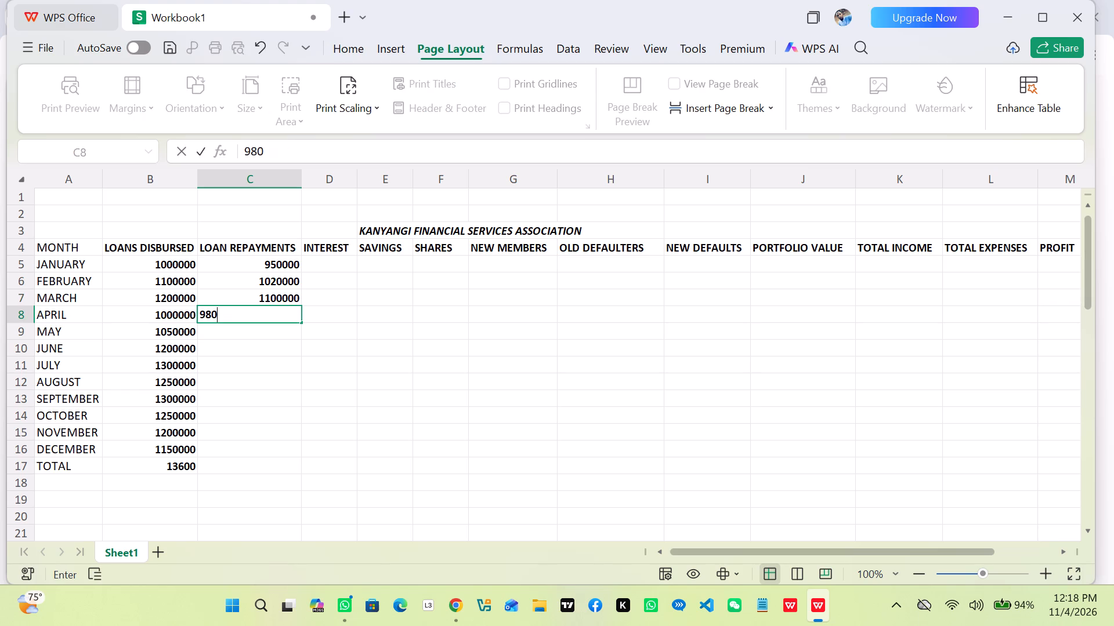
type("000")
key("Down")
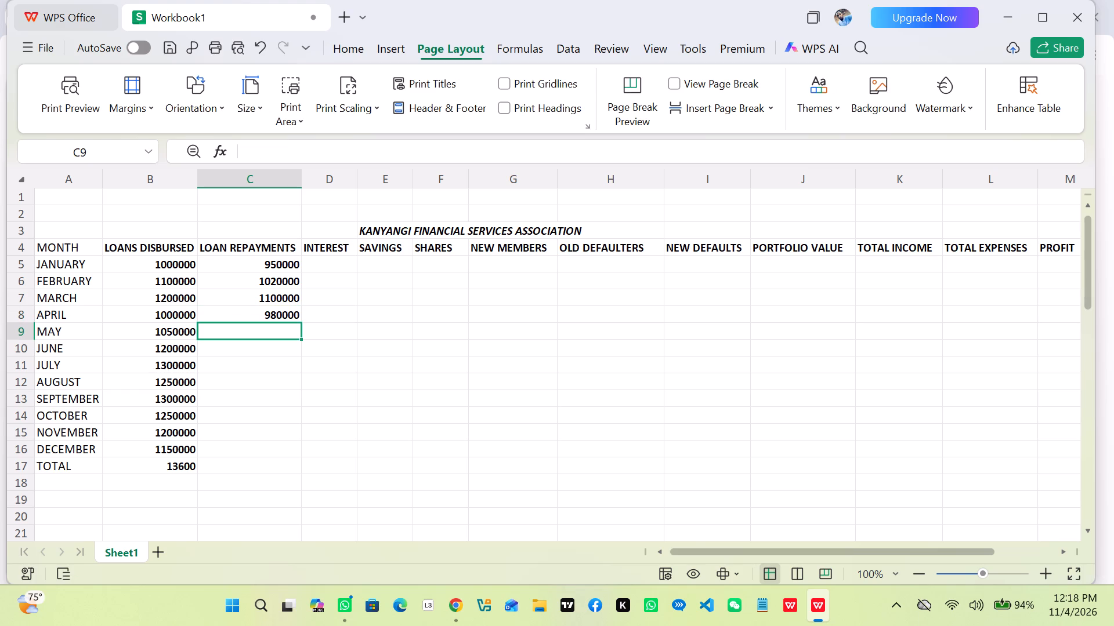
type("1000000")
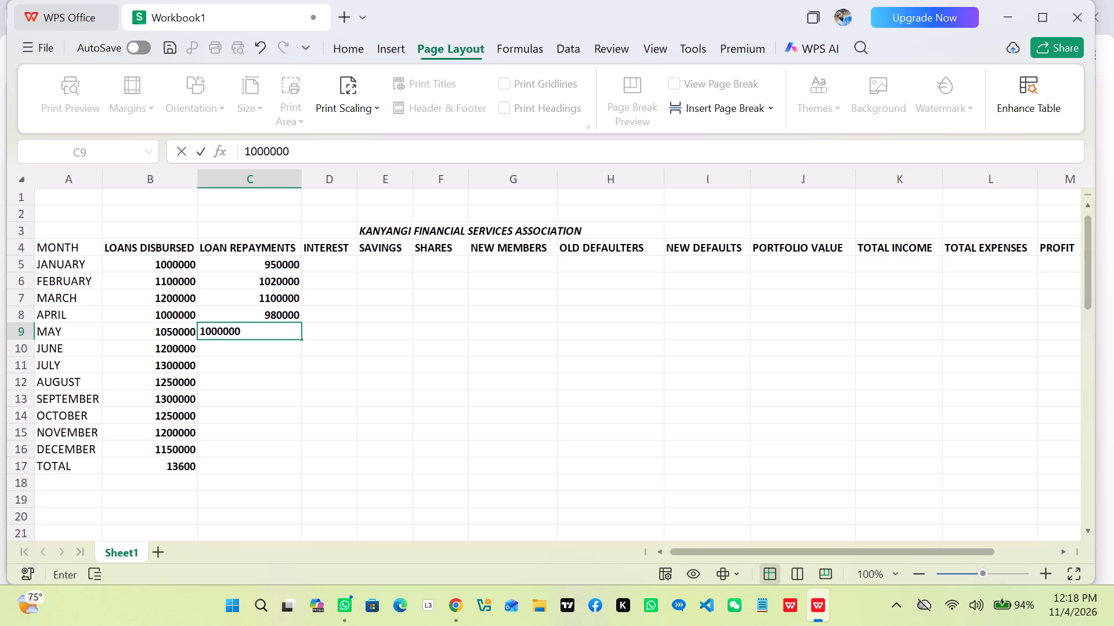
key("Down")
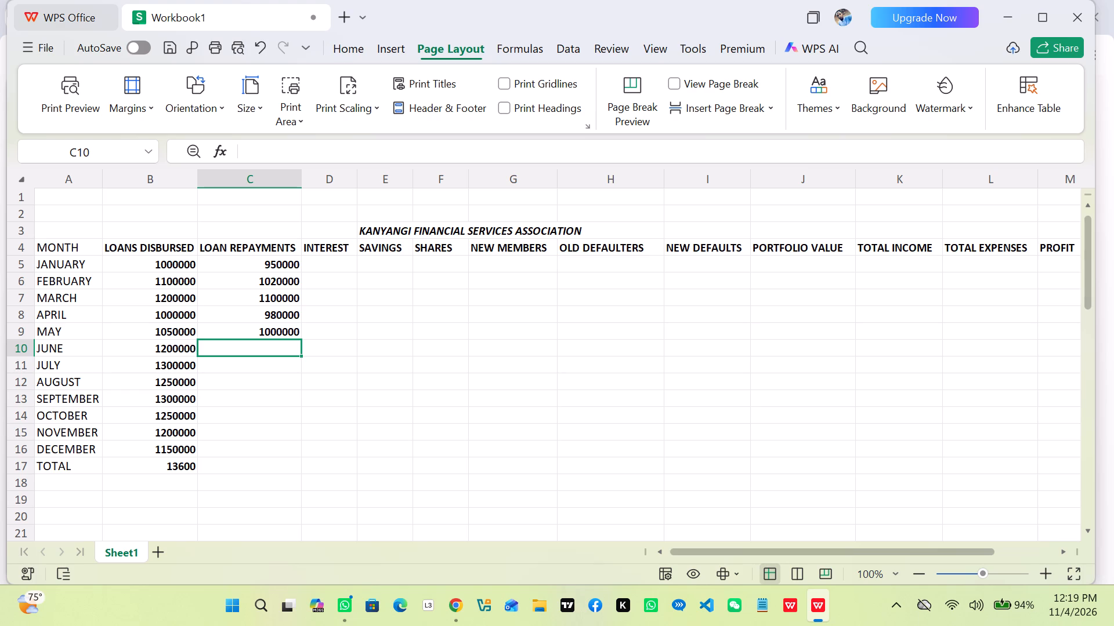
Enter the LOAN REPAYMENTS amounts for JUNE and JULY: 970000 and 11200000.
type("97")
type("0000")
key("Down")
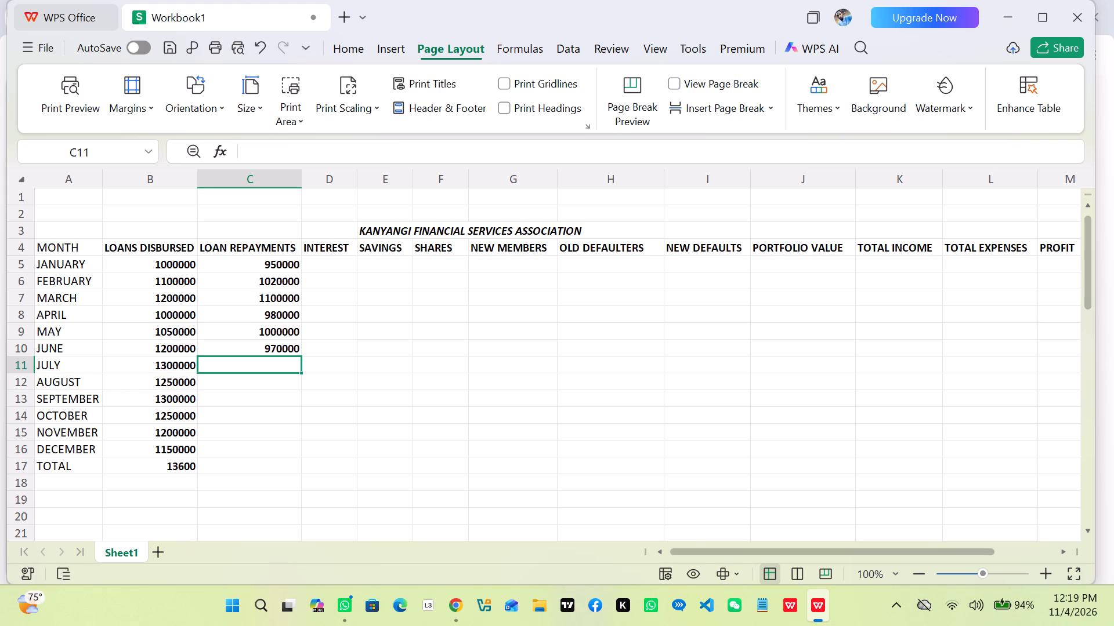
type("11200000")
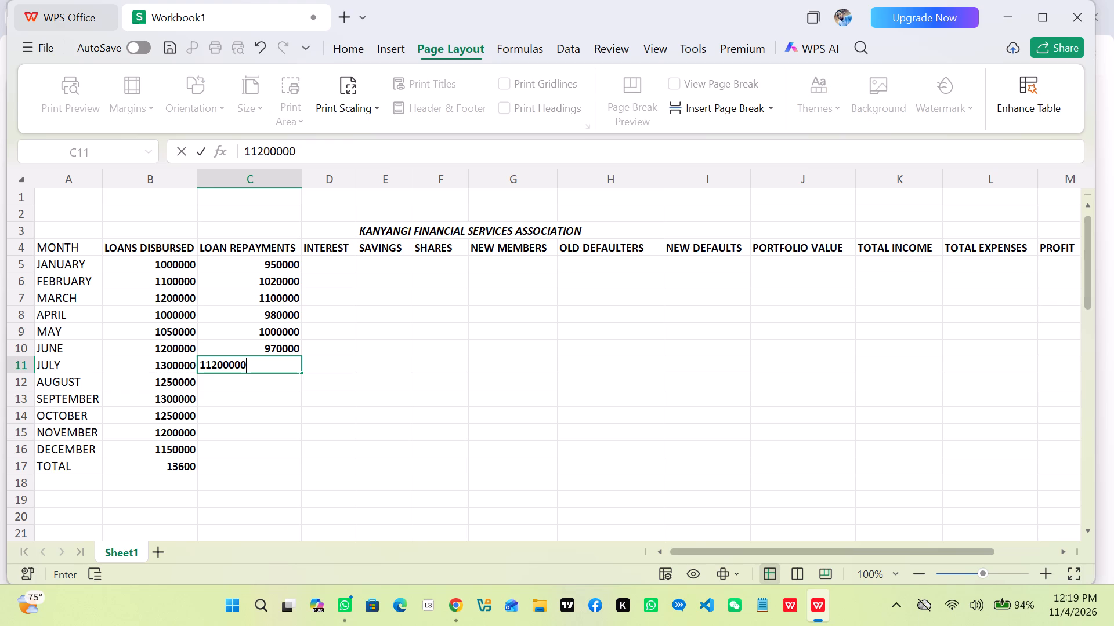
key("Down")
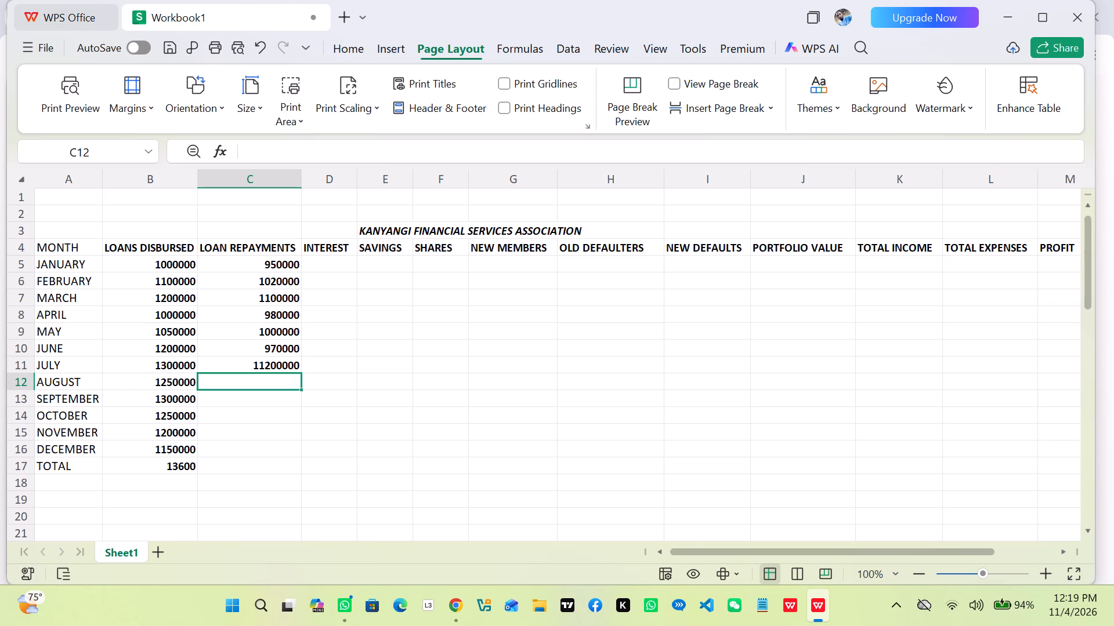
Correct the JULY amount under LOAN REPAYMENTS to 1120000.
double_click(284, 370)
key("BackSpace")
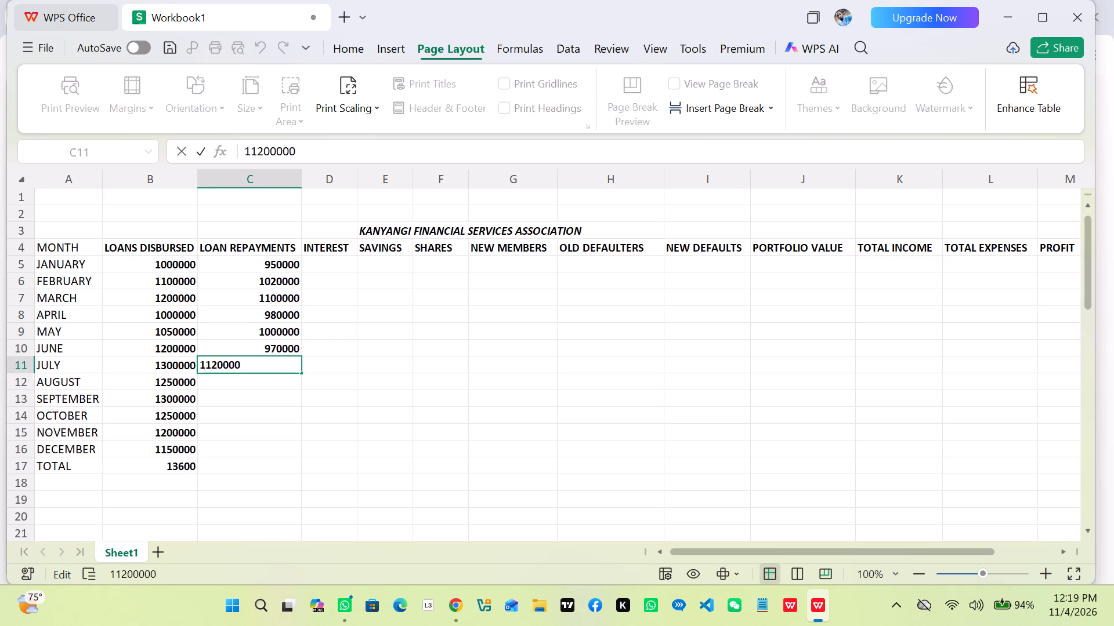
key("Down")
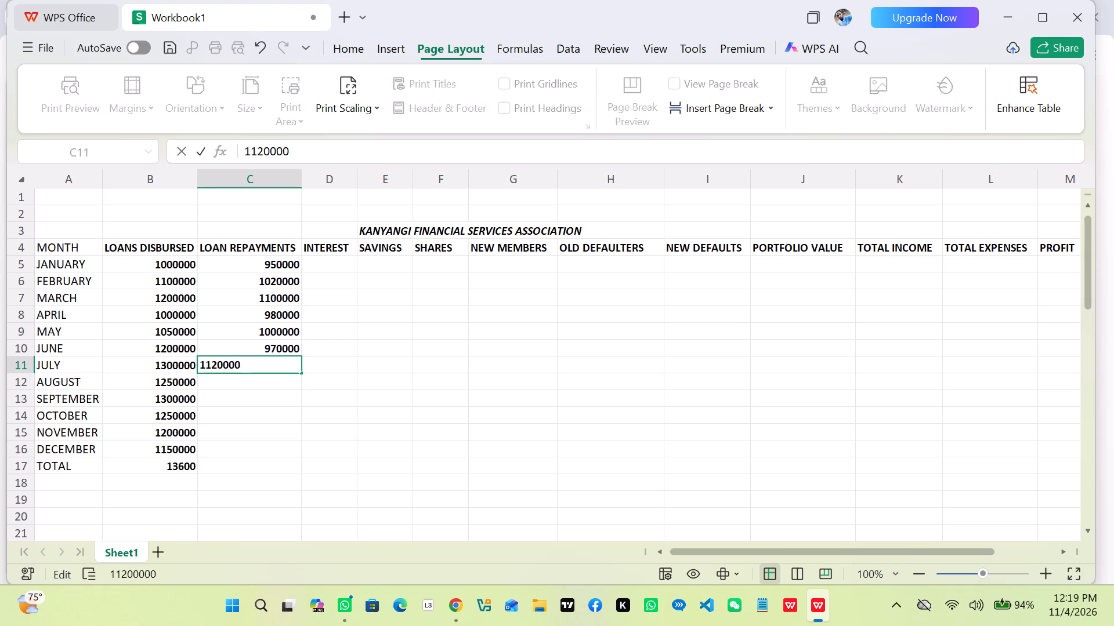
Enter the LOAN REPAYMENTS amounts for AUGUST and SEPTEMBER: 1170000 and 1220000.
left_click(267, 378)
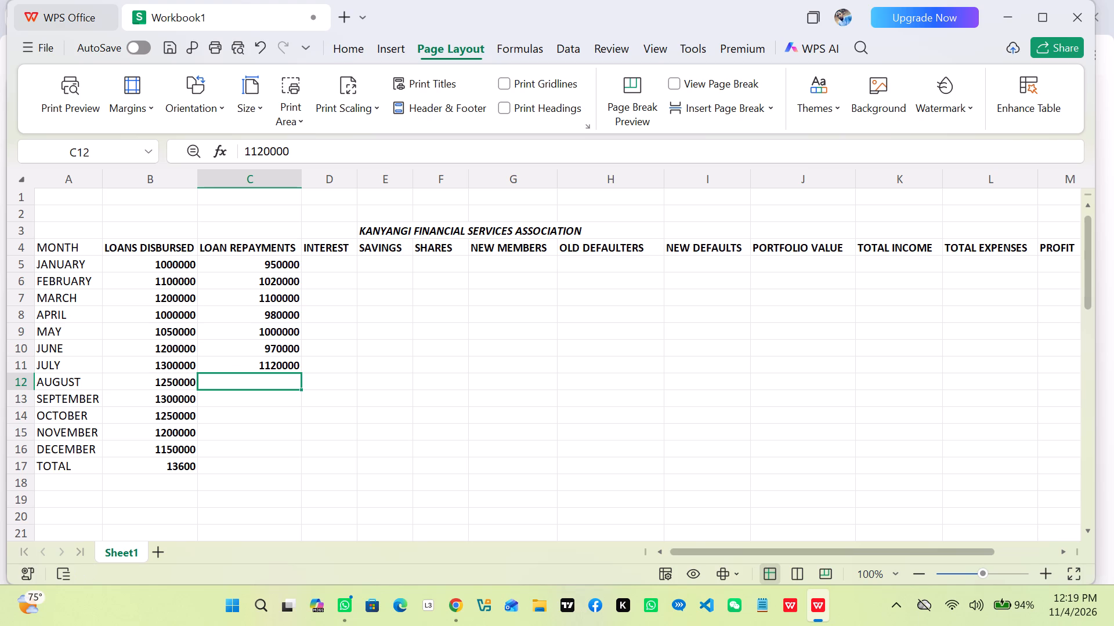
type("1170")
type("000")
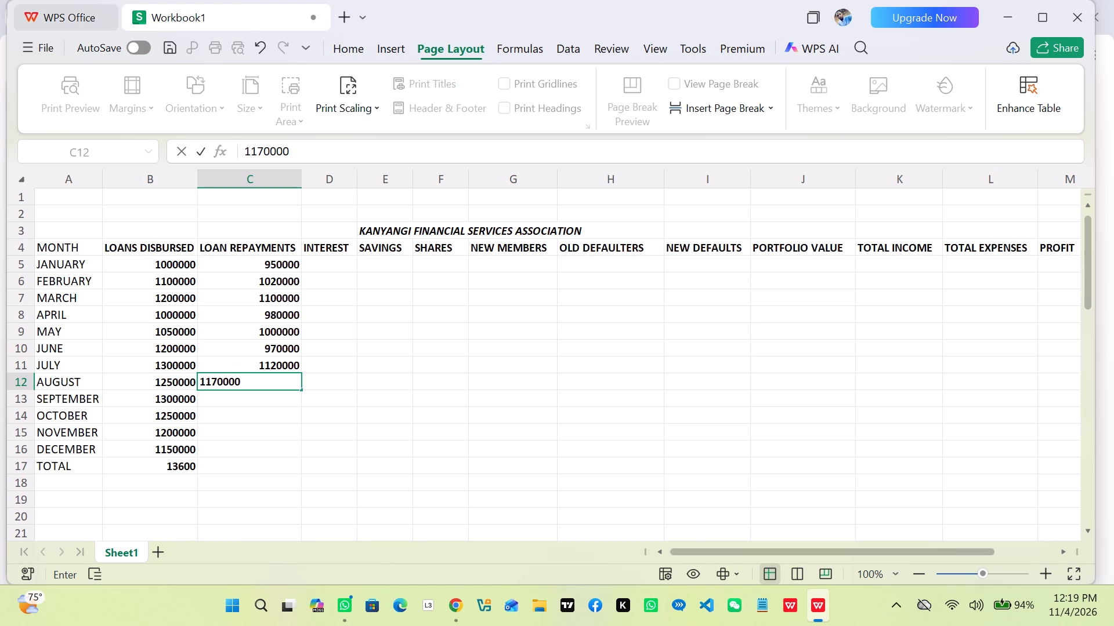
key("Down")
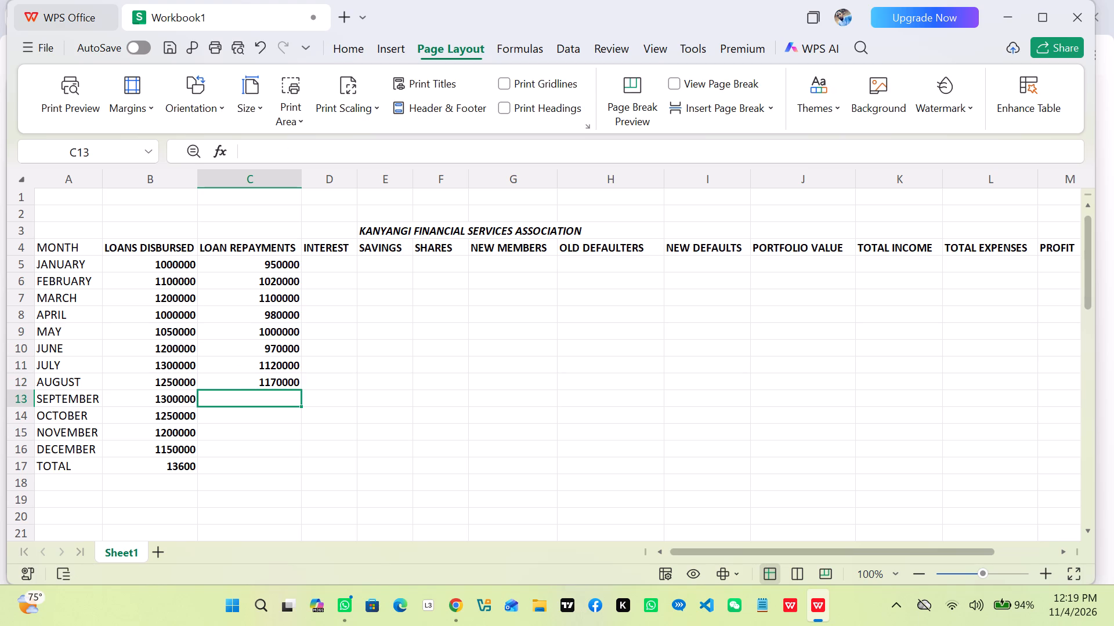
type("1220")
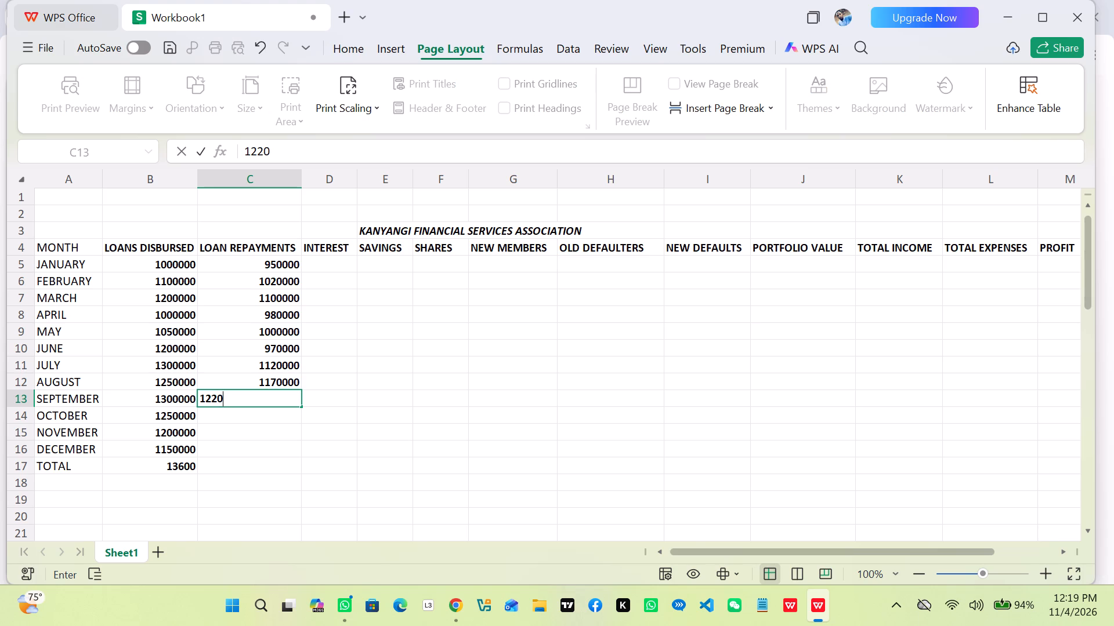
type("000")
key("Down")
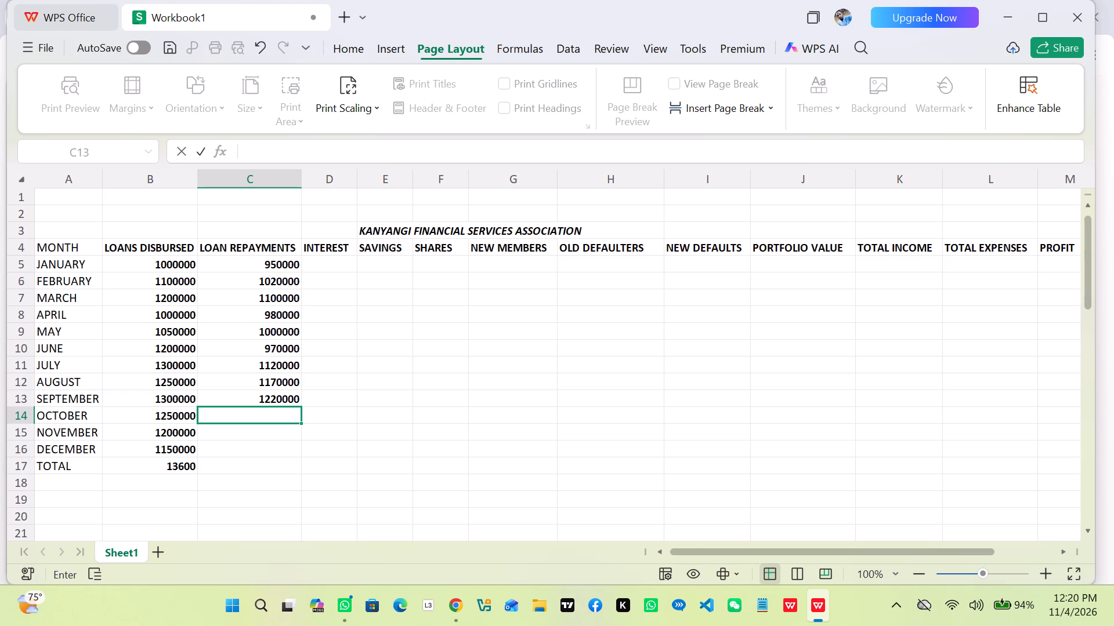
Enter the LOAN REPAYMENTS amounts for OCTOBER, NOVEMBER and DECEMBER: 1180000, 1150000 and 1100000.
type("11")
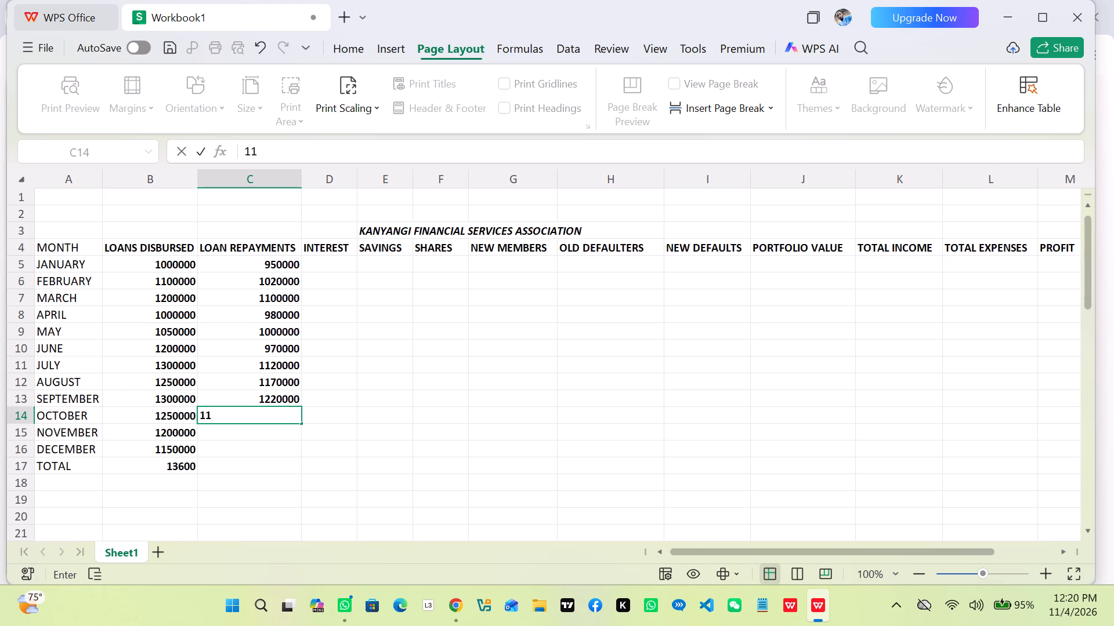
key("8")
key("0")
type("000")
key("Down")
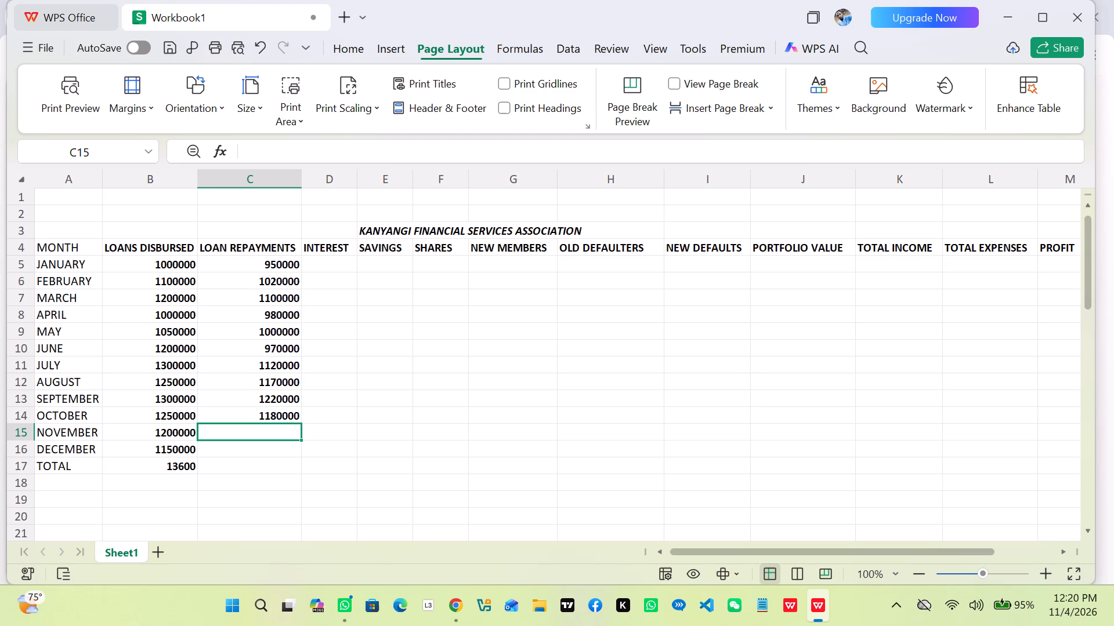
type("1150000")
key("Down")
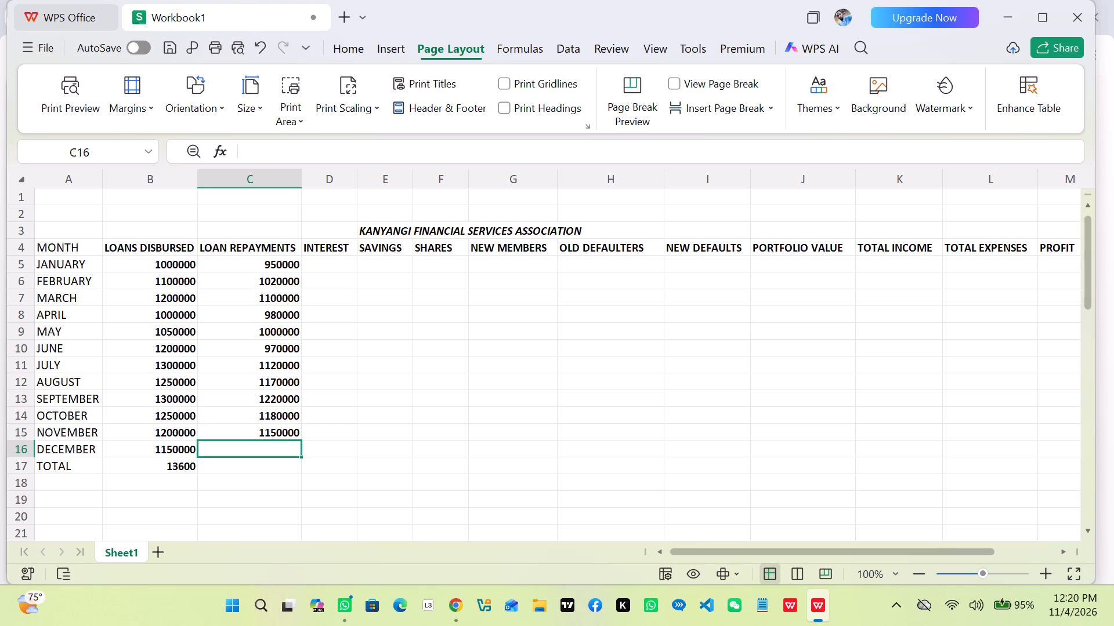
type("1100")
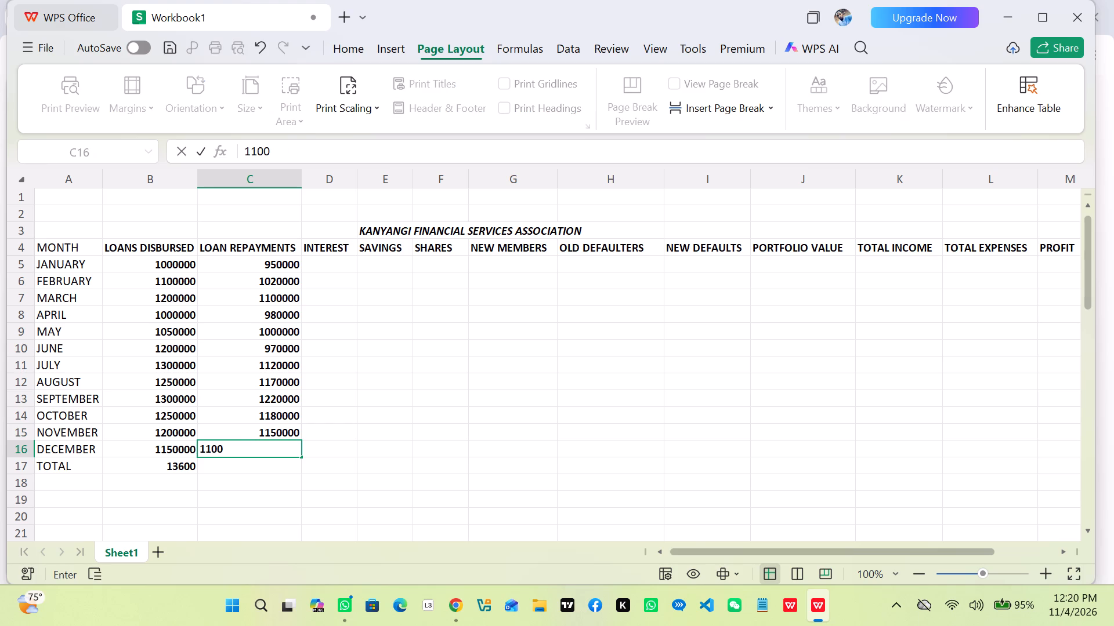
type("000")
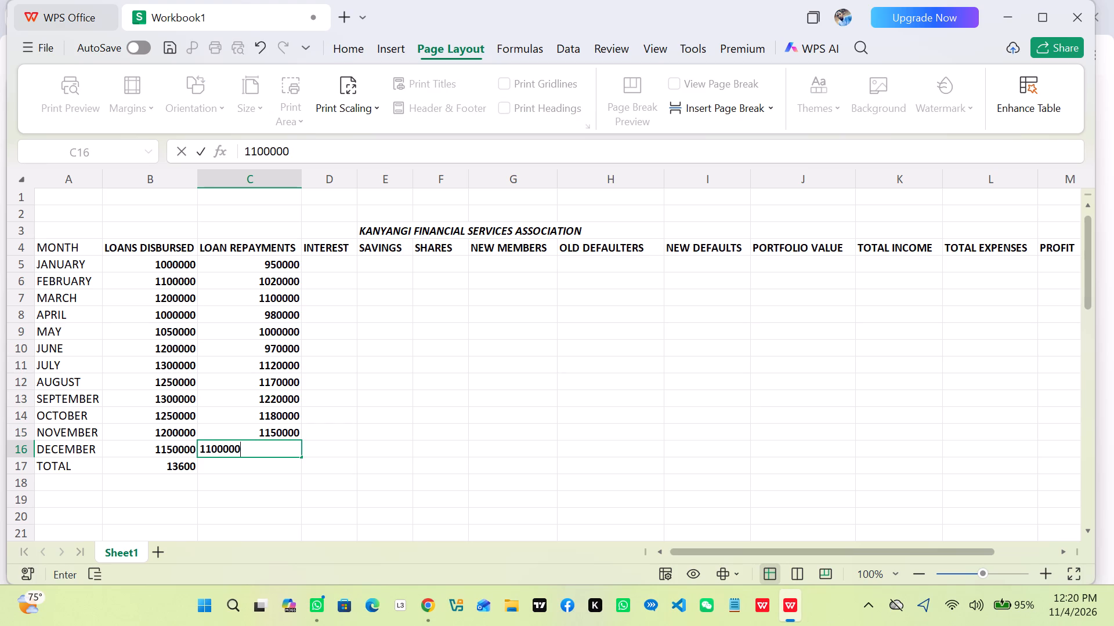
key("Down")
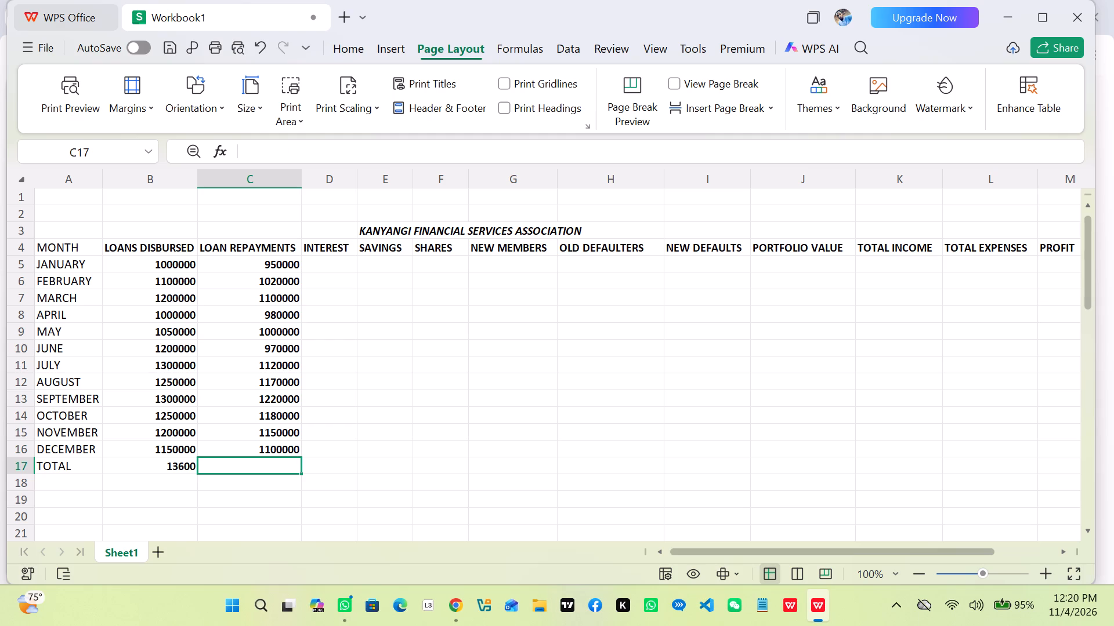
Enter 12870000 in cell C17 as the TOTAL for LOAN REPAYMENTS.
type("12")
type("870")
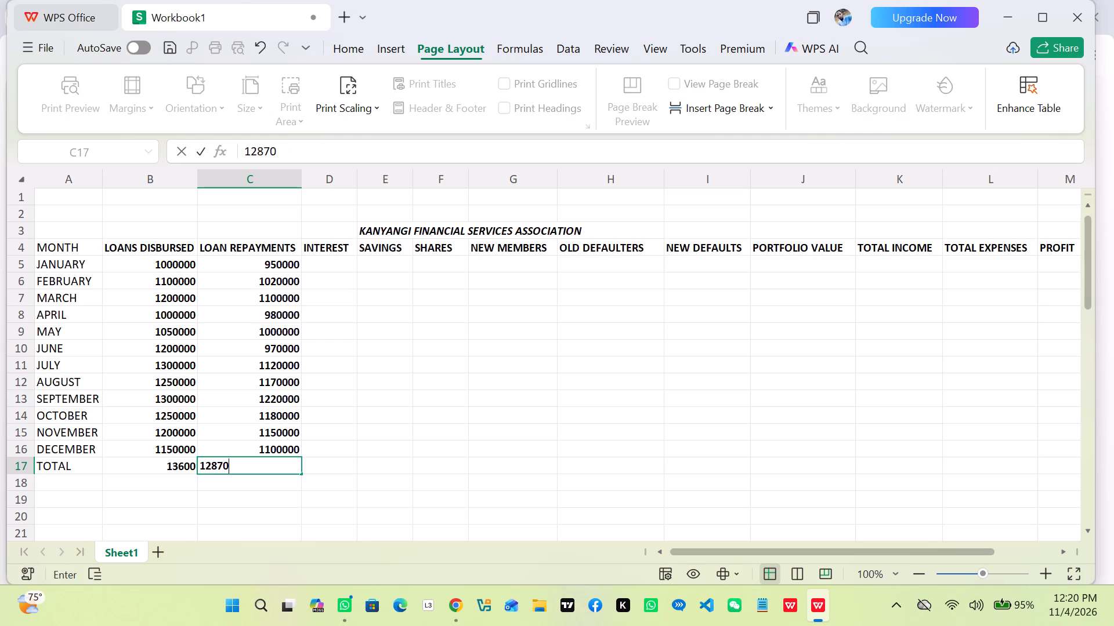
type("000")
left_click(316, 257)
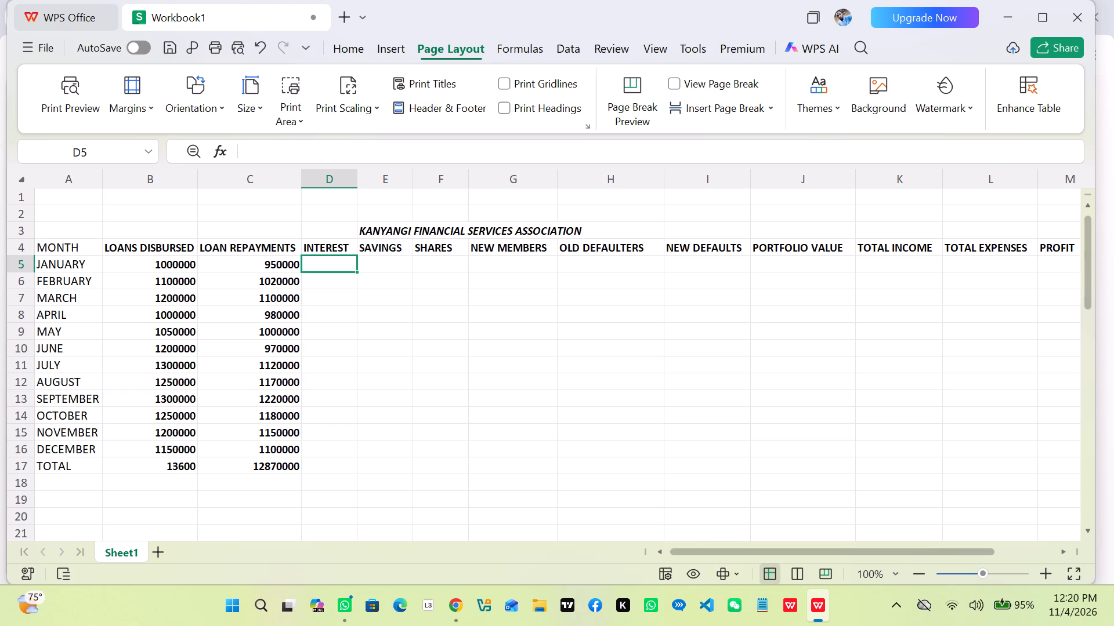
Correct the TOTAL for LOANS DISBURSED in cell B17 to 13600000.
left_click(199, 473)
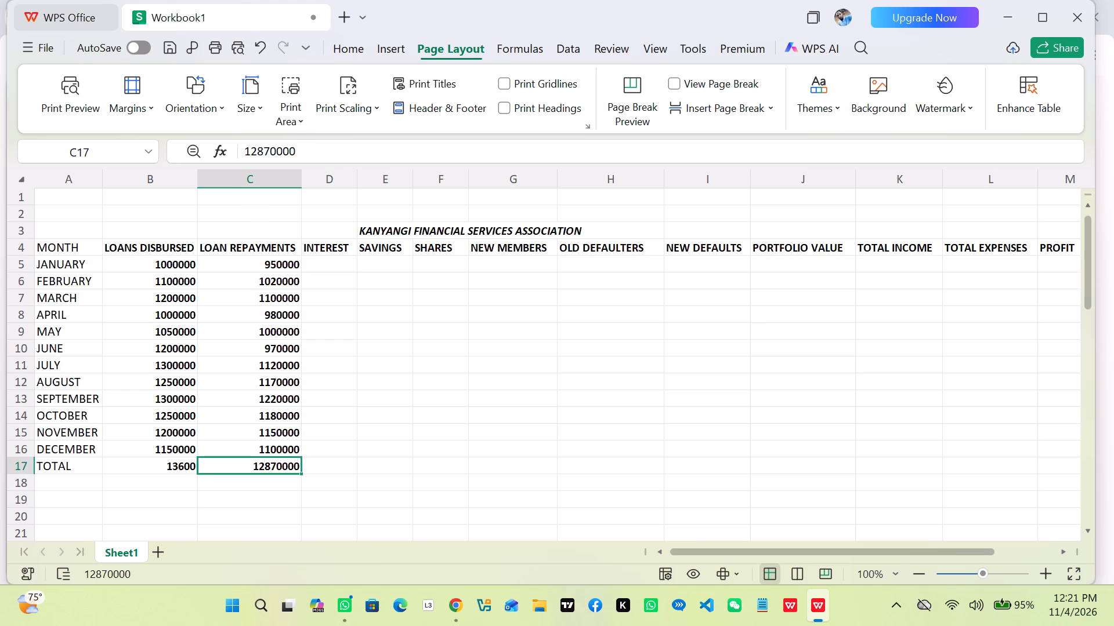
double_click(193, 472)
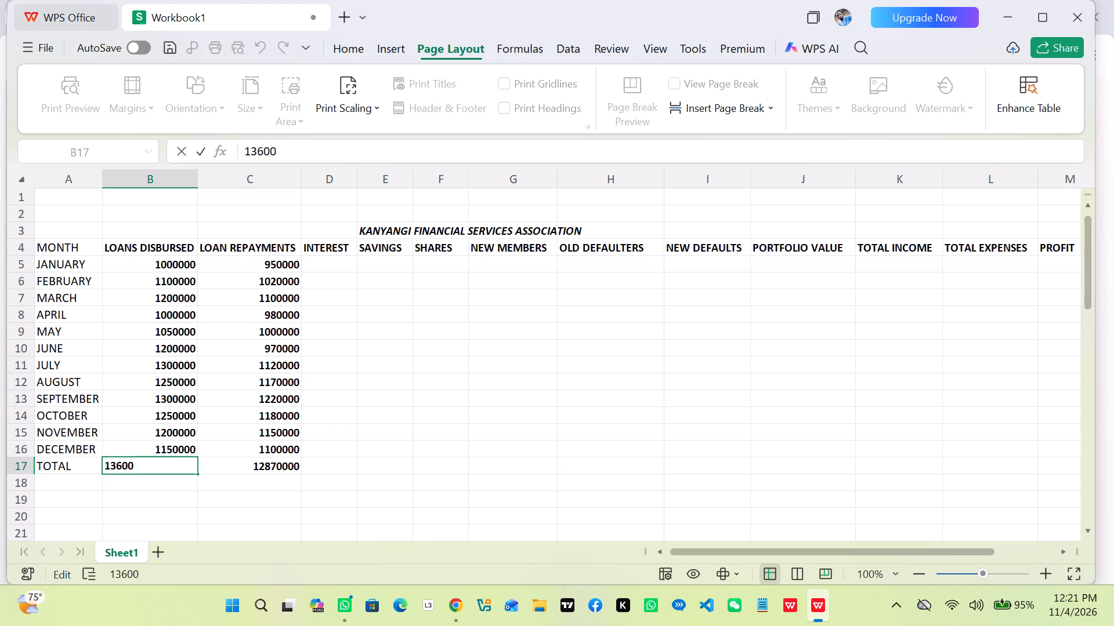
type("000")
left_click(288, 469)
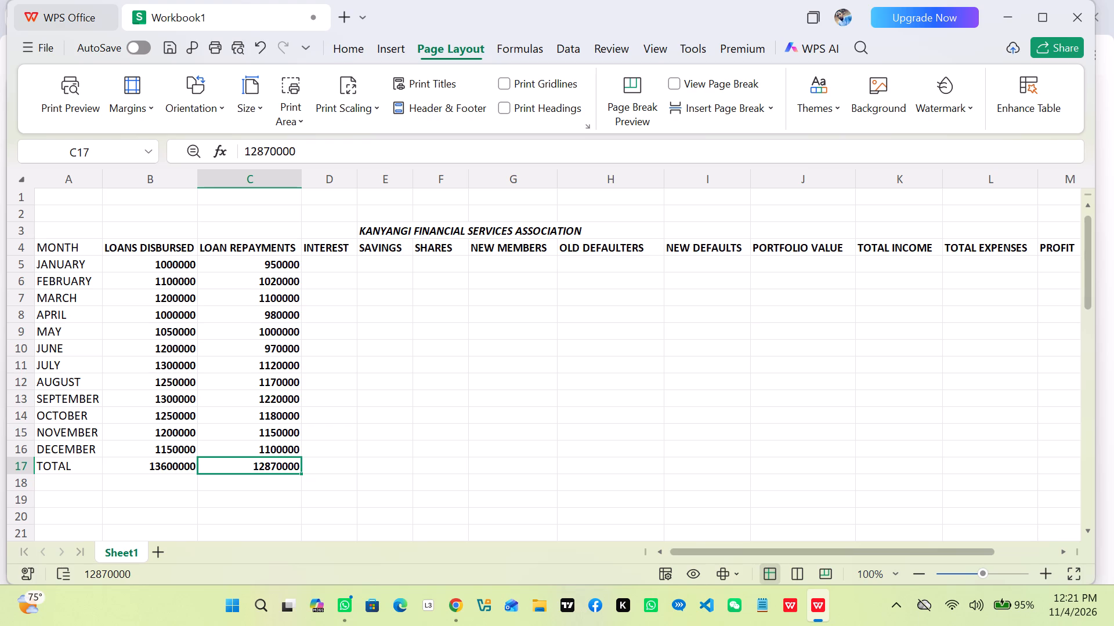
Enter 120000 as the JANUARY amount under INTEREST in cell D5.
left_click(330, 265)
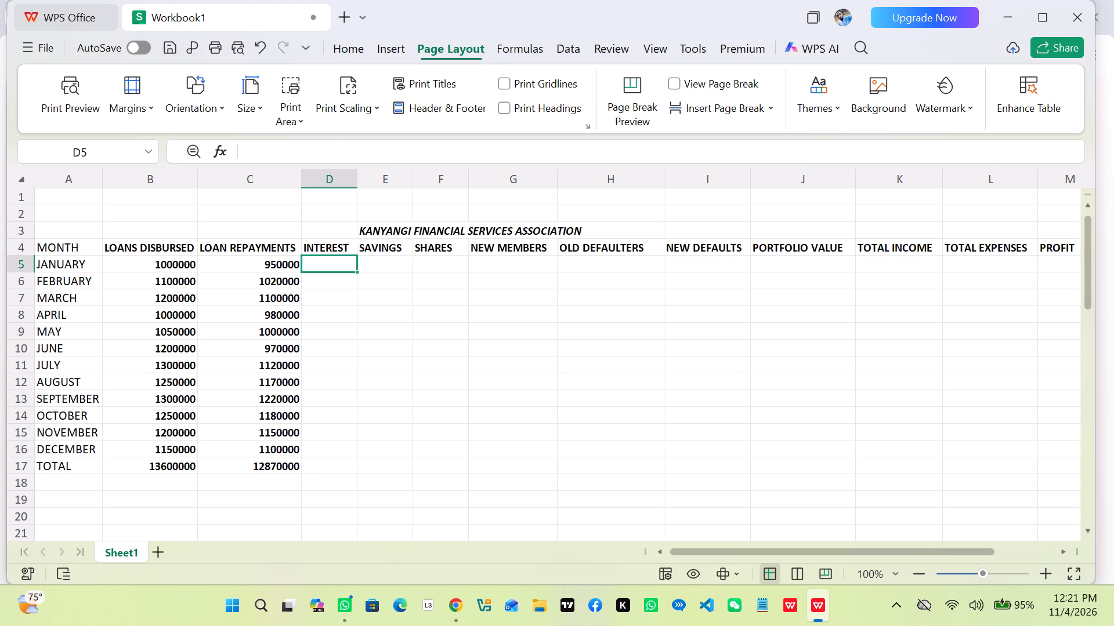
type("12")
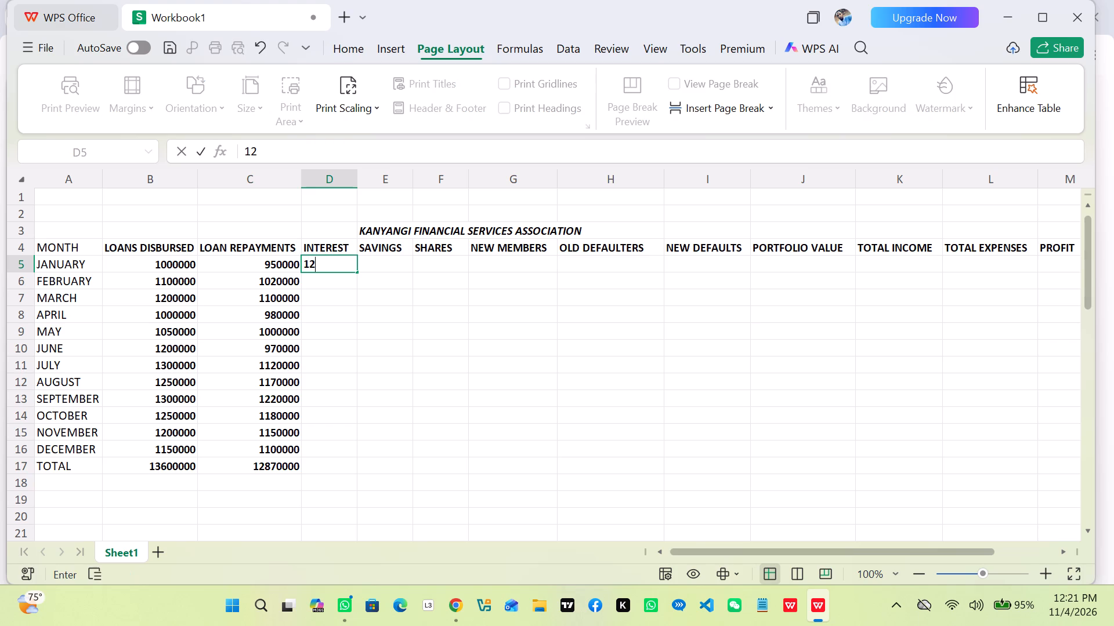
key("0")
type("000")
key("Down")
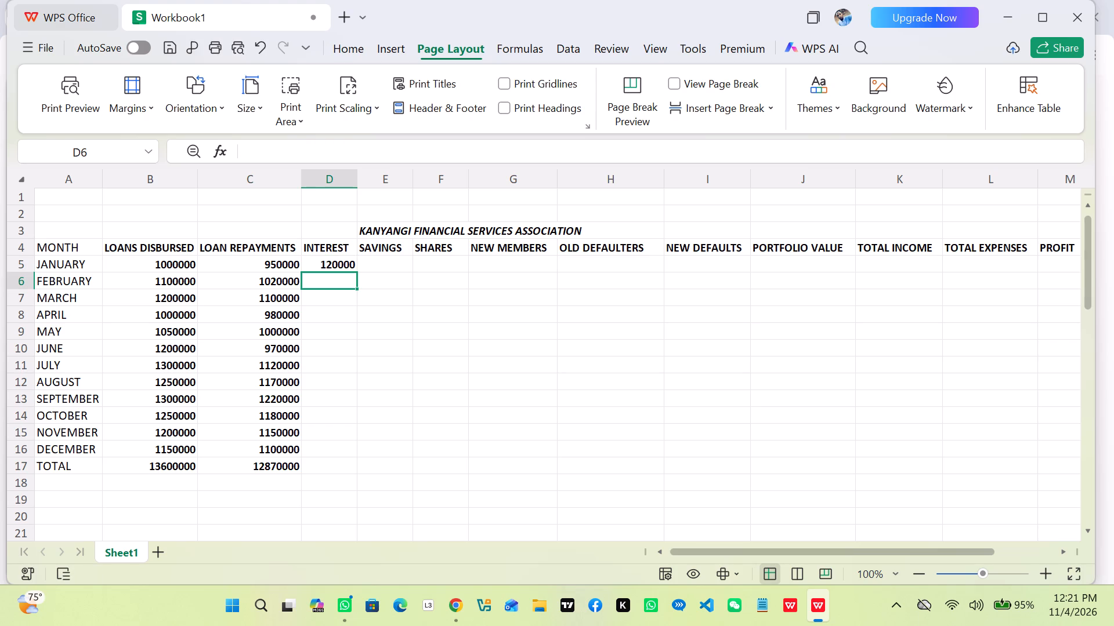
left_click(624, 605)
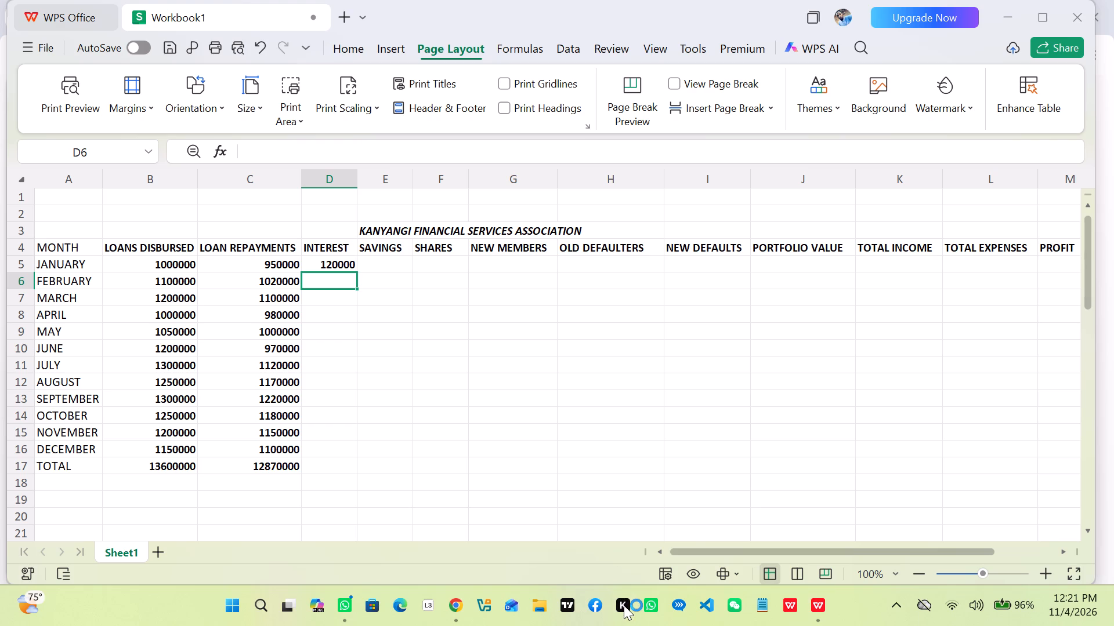
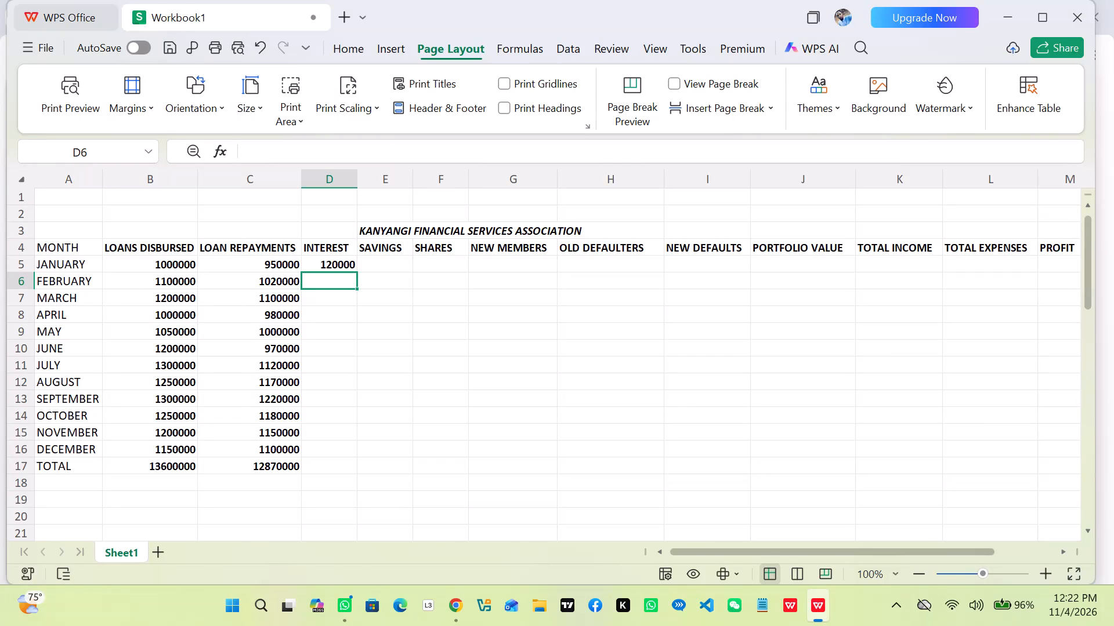
Enter the INTEREST amounts for FEBRUARY through MAY: 130000, 140000, 125000 and 128000.
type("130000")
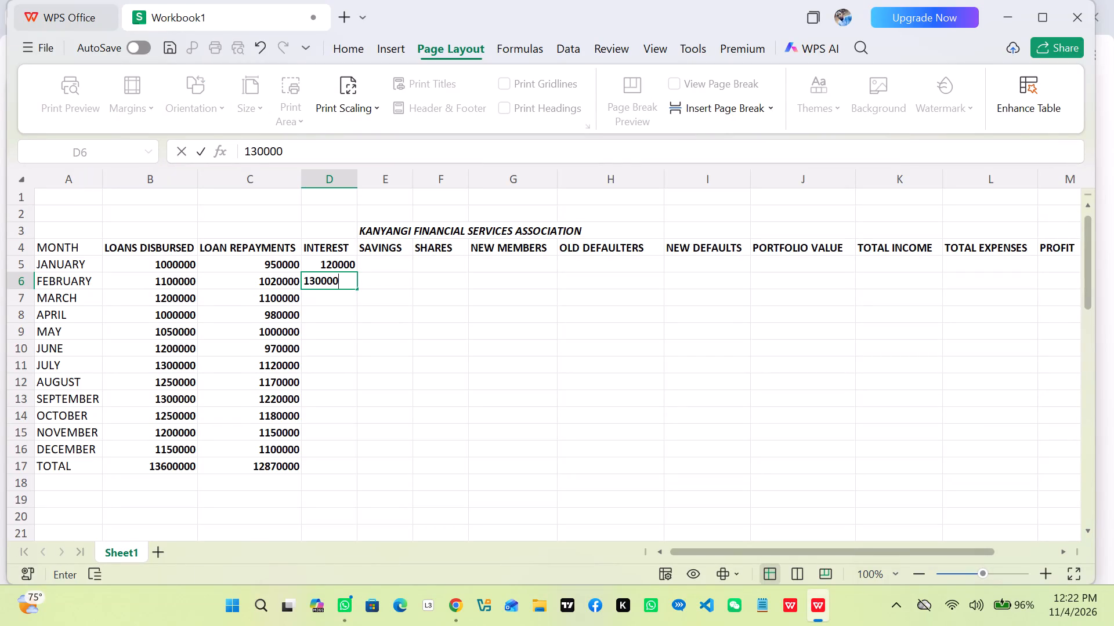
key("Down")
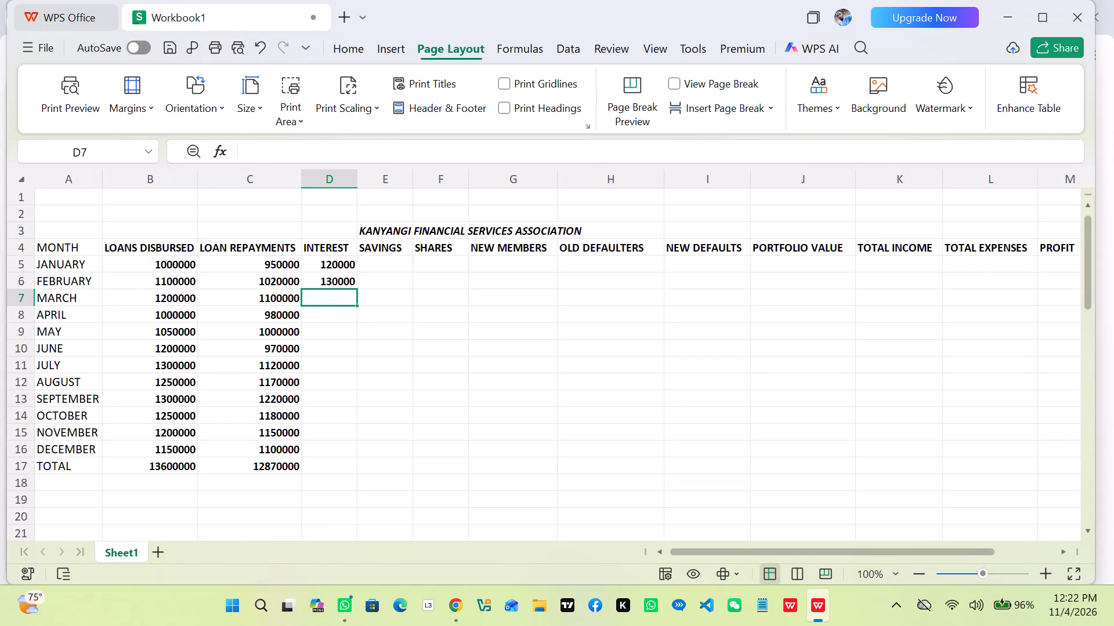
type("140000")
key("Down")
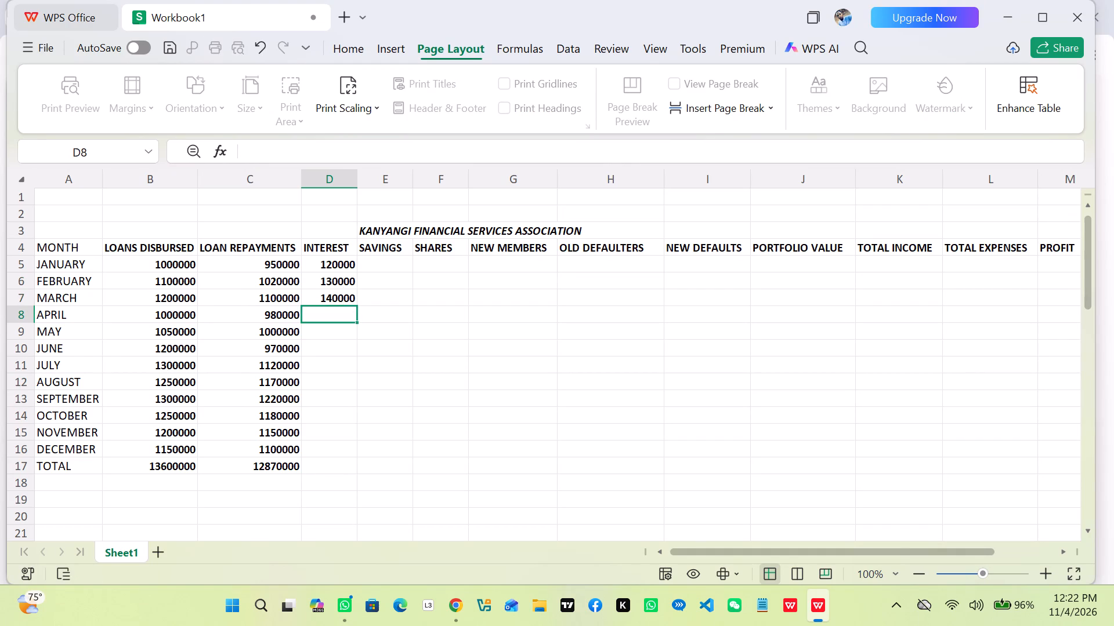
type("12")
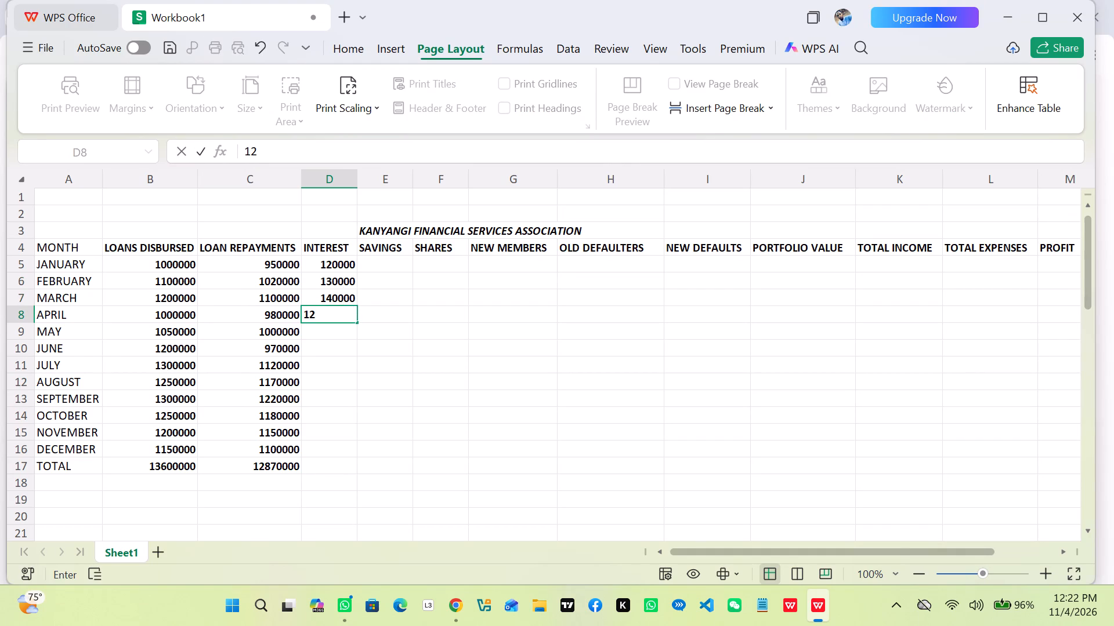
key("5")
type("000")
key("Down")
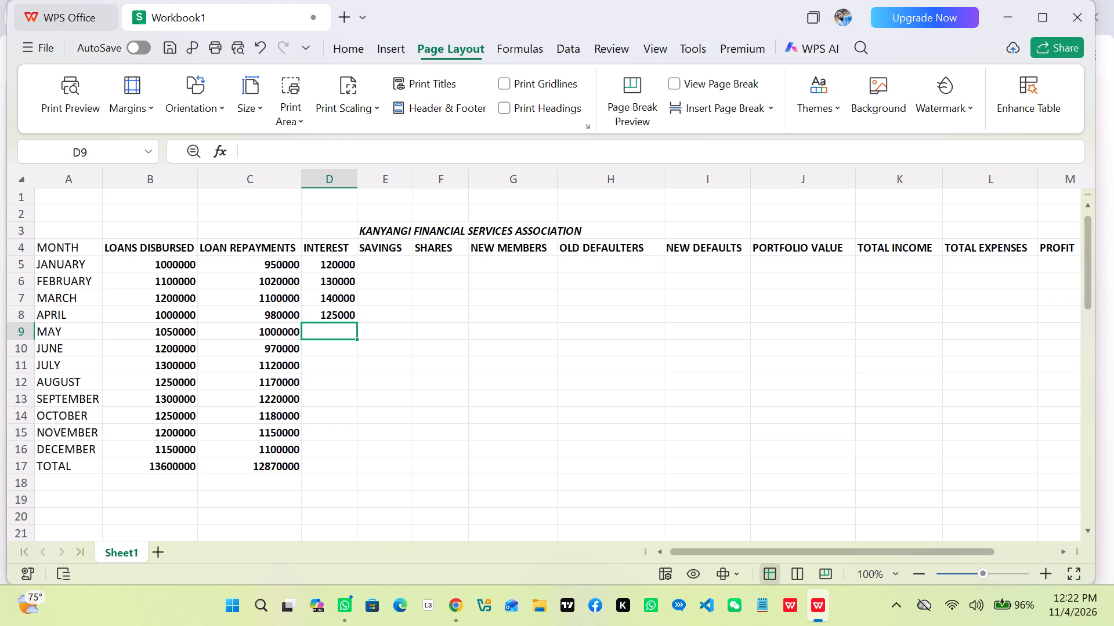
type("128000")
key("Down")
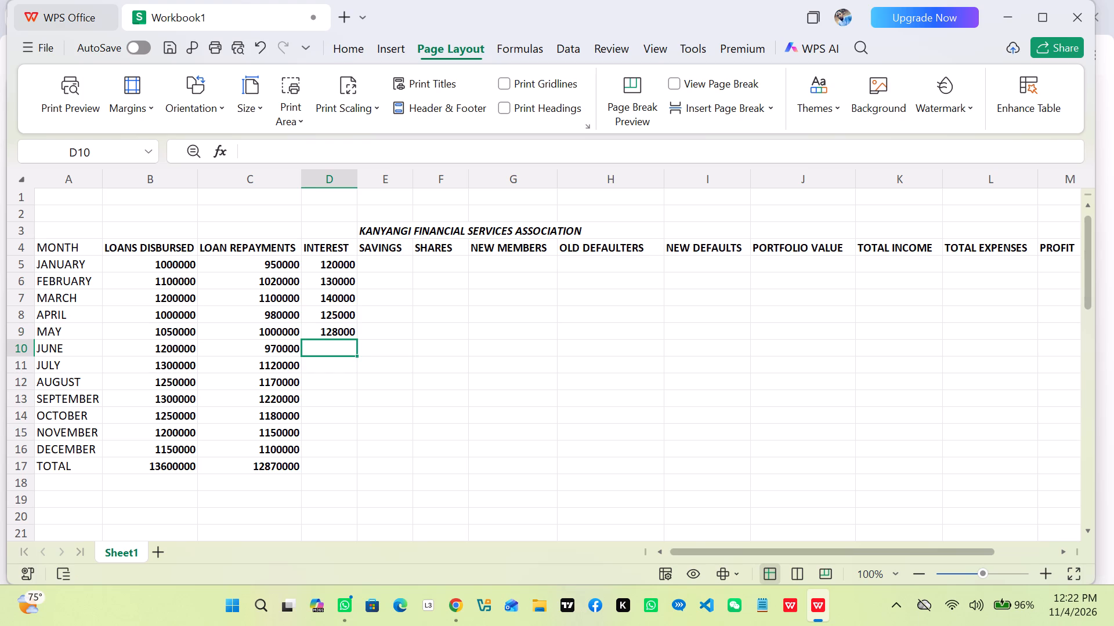
Enter the INTEREST amounts for JUNE through SEPTEMBER: 146000, 145000, 150000 and 147000.
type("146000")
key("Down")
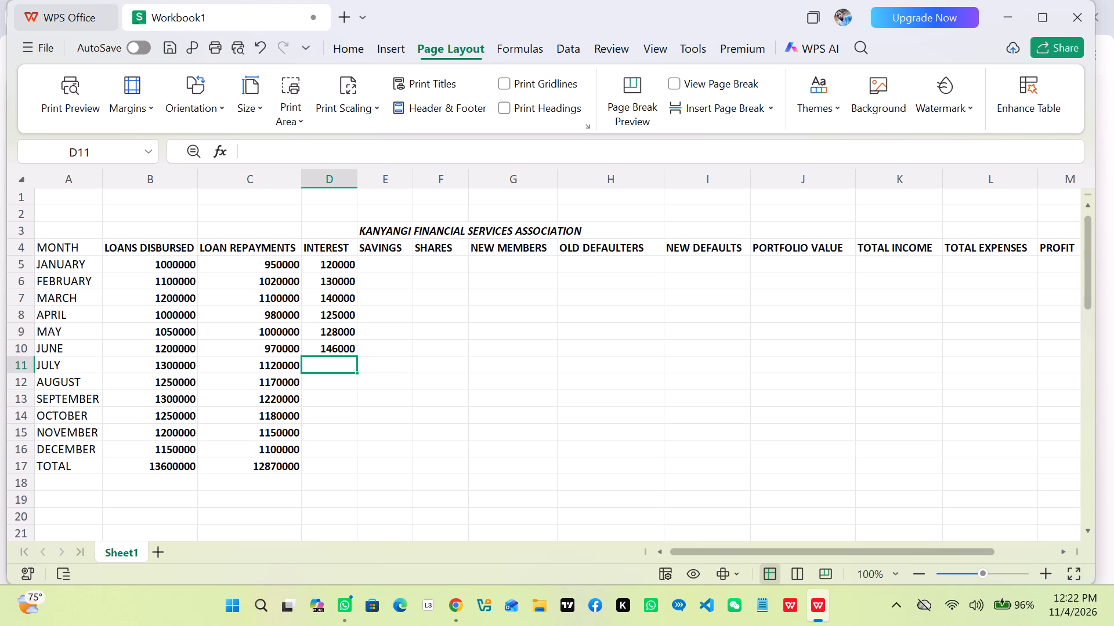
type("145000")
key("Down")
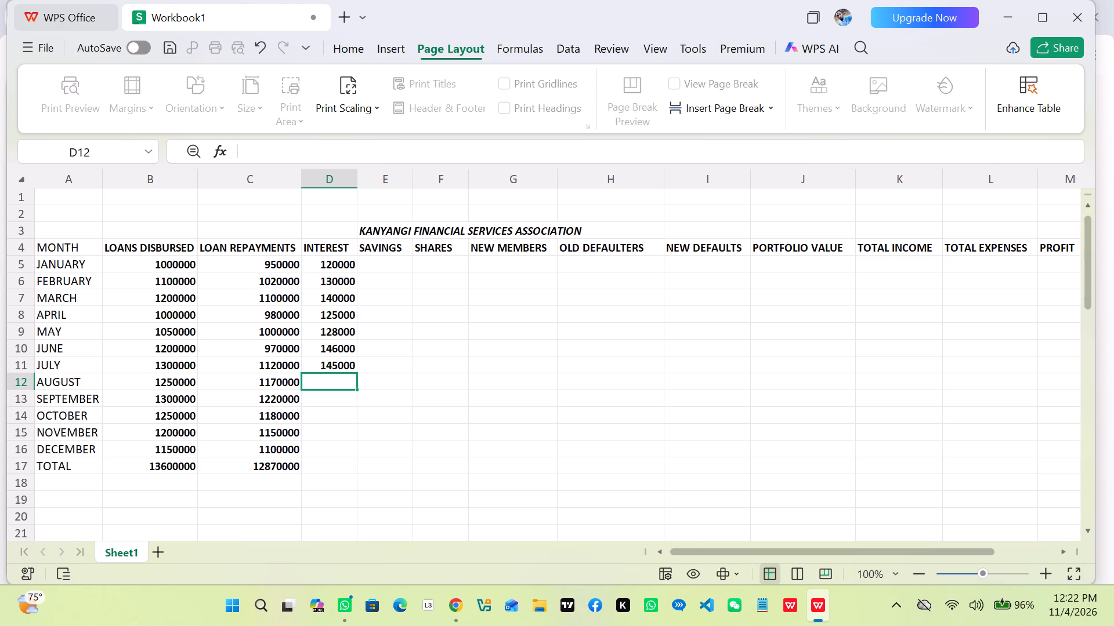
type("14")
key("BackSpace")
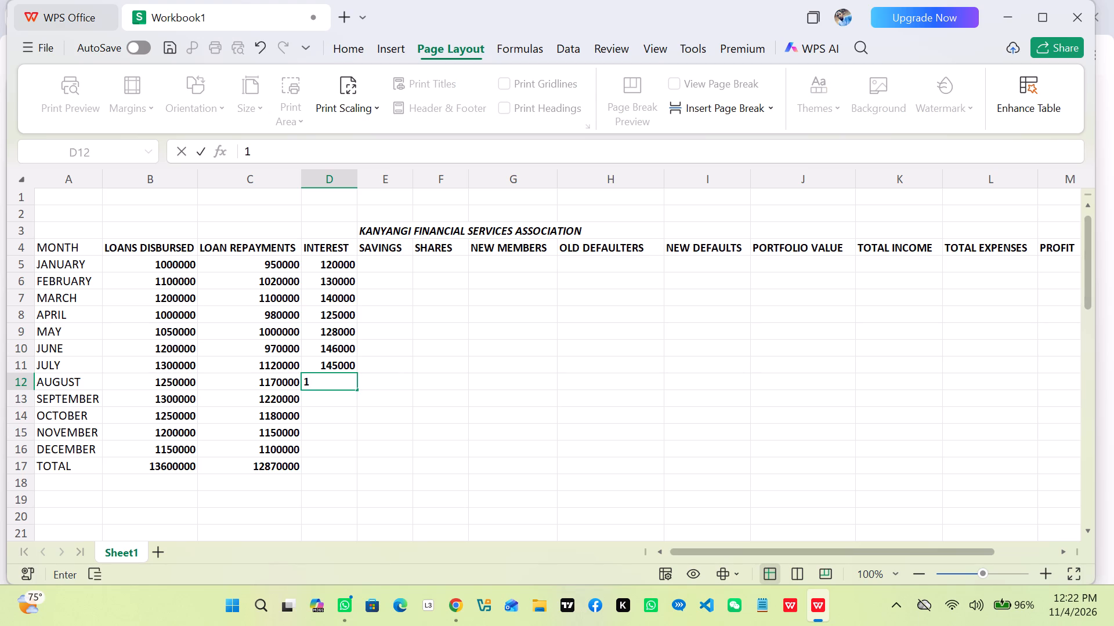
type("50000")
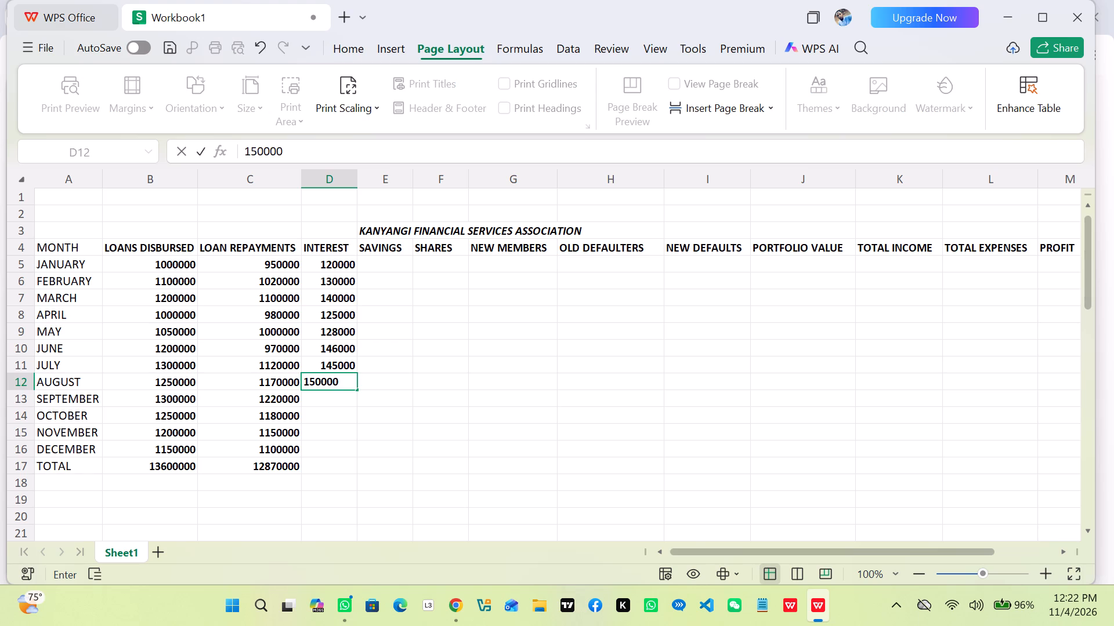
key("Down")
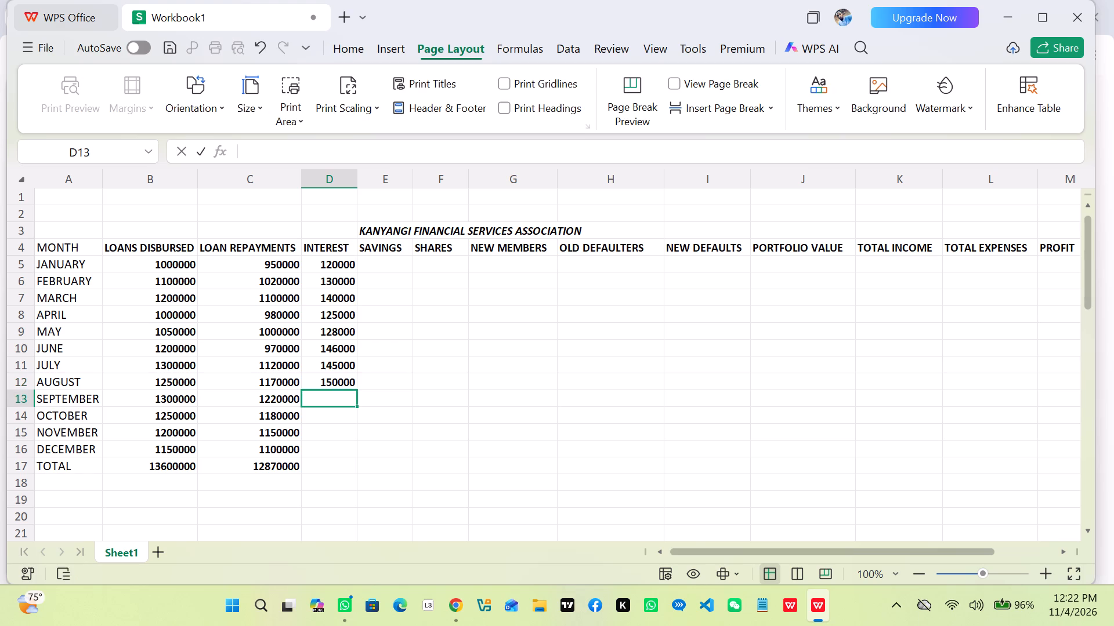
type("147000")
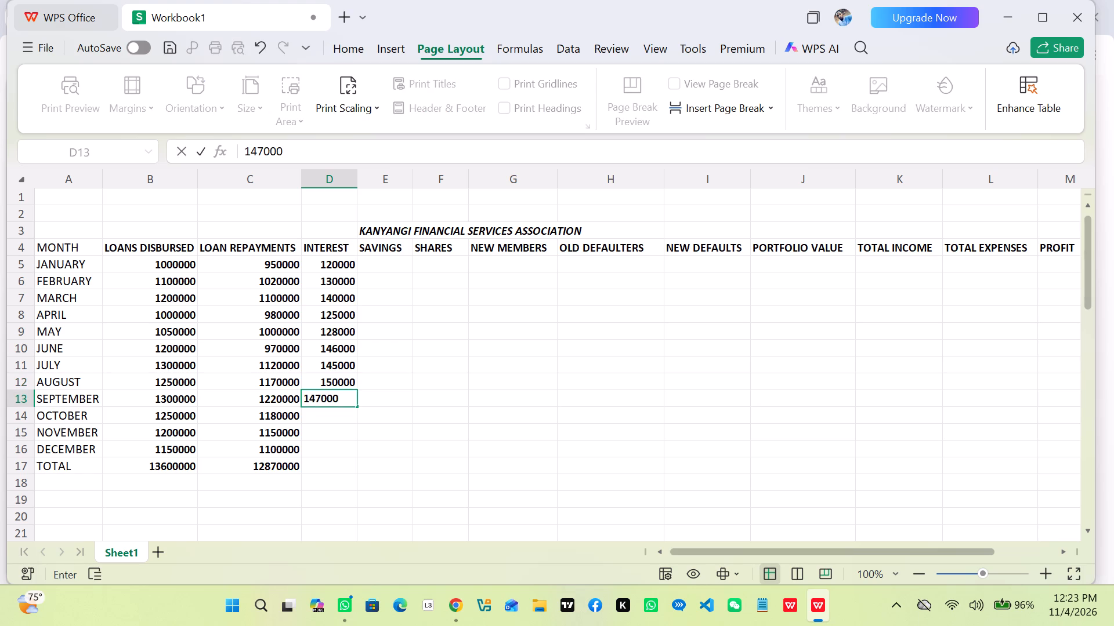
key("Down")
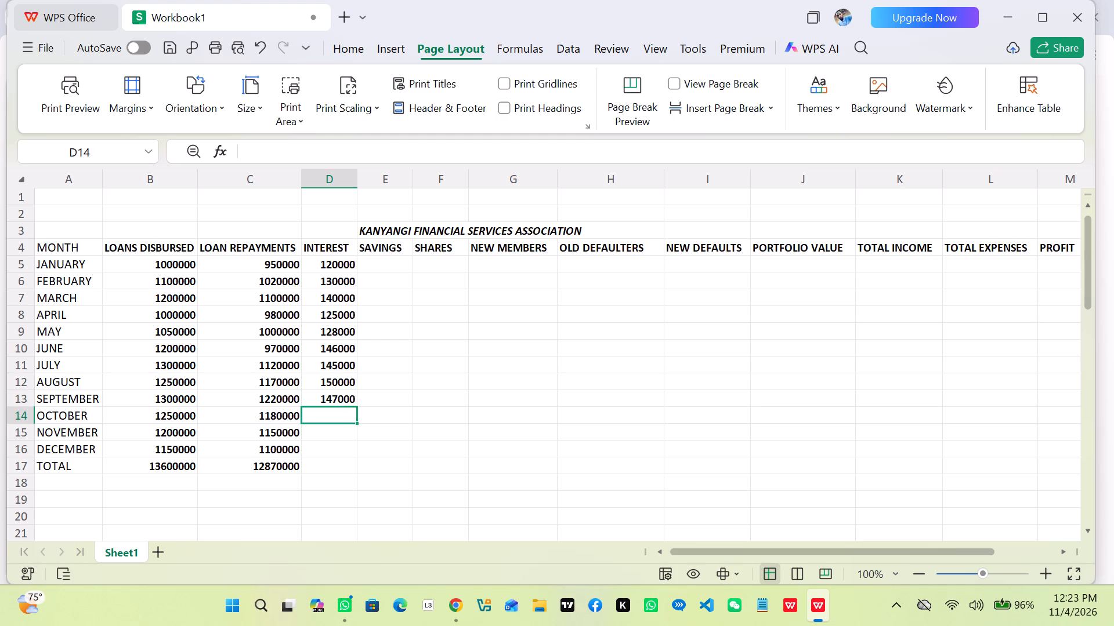
Enter the INTEREST amounts for OCTOBER and NOVEMBER: 143000 and 140000.
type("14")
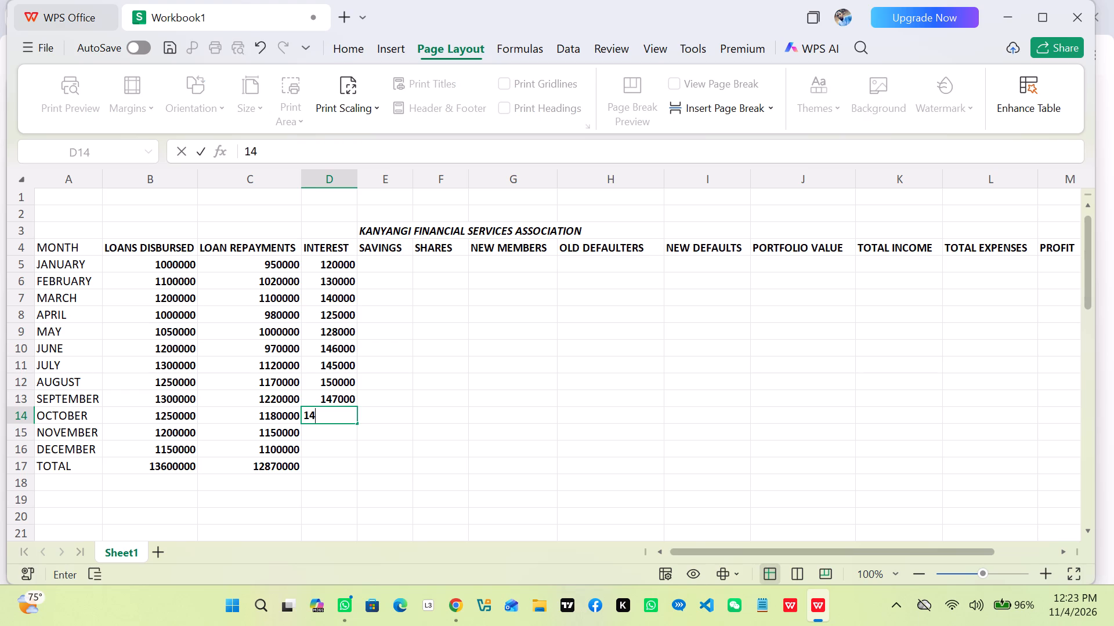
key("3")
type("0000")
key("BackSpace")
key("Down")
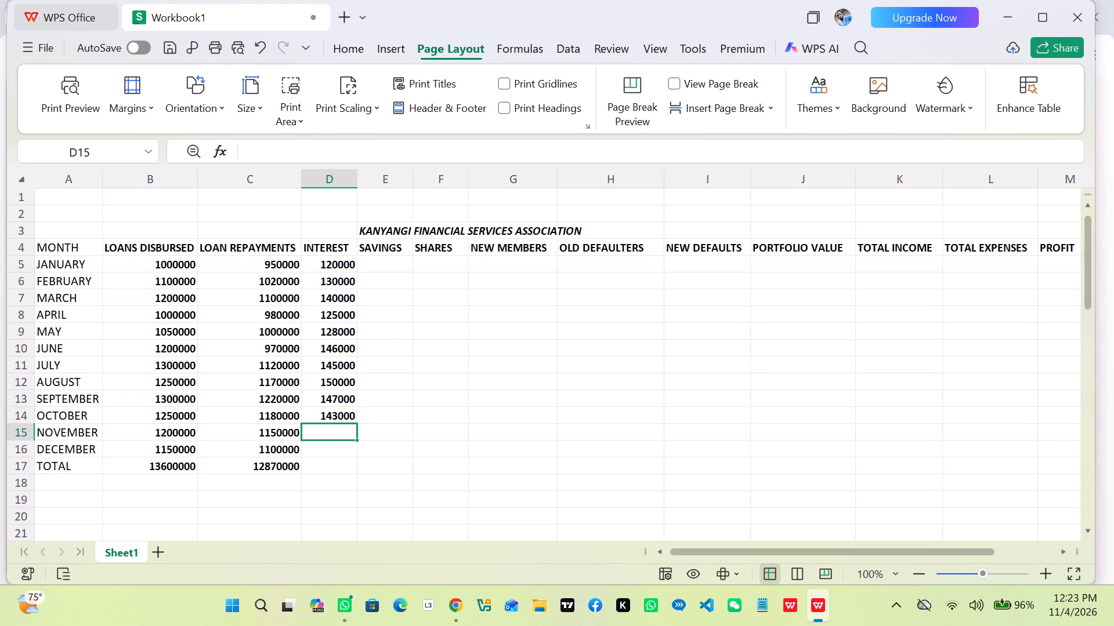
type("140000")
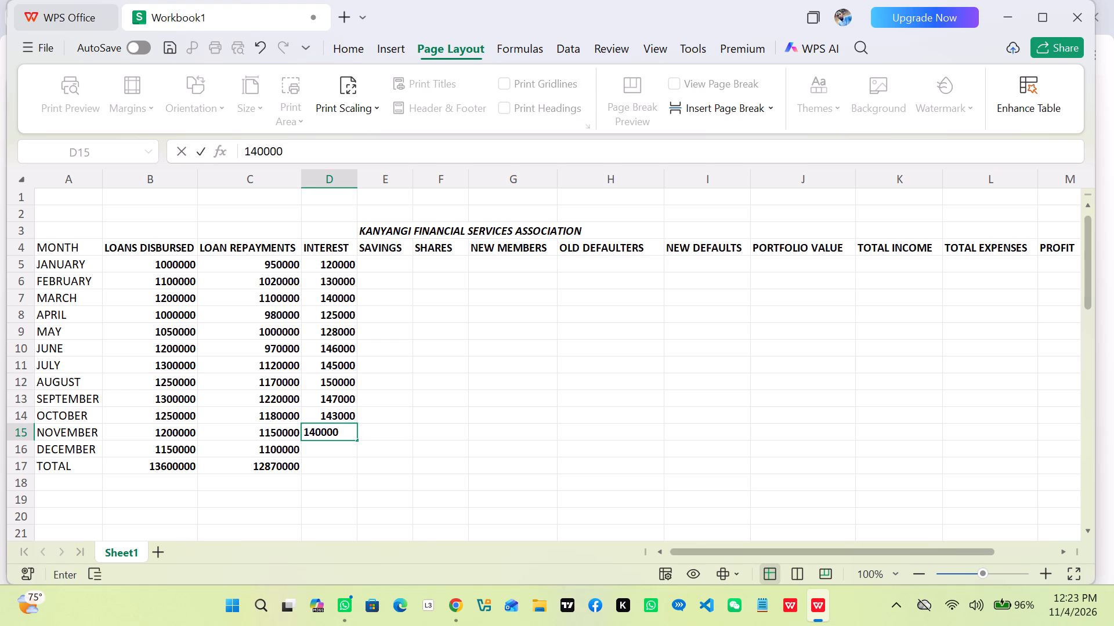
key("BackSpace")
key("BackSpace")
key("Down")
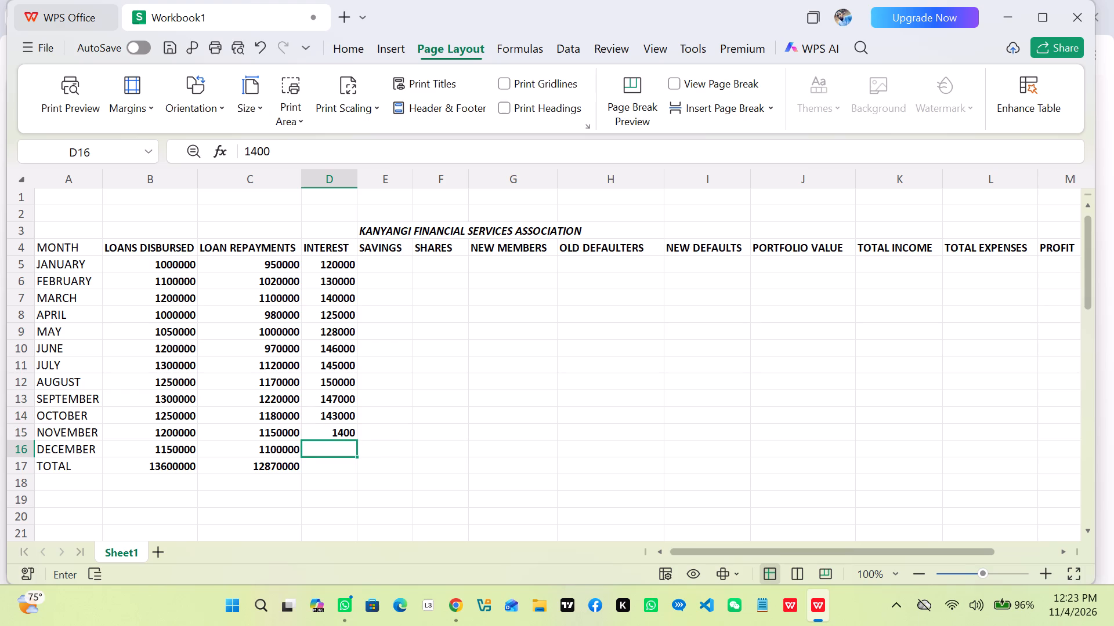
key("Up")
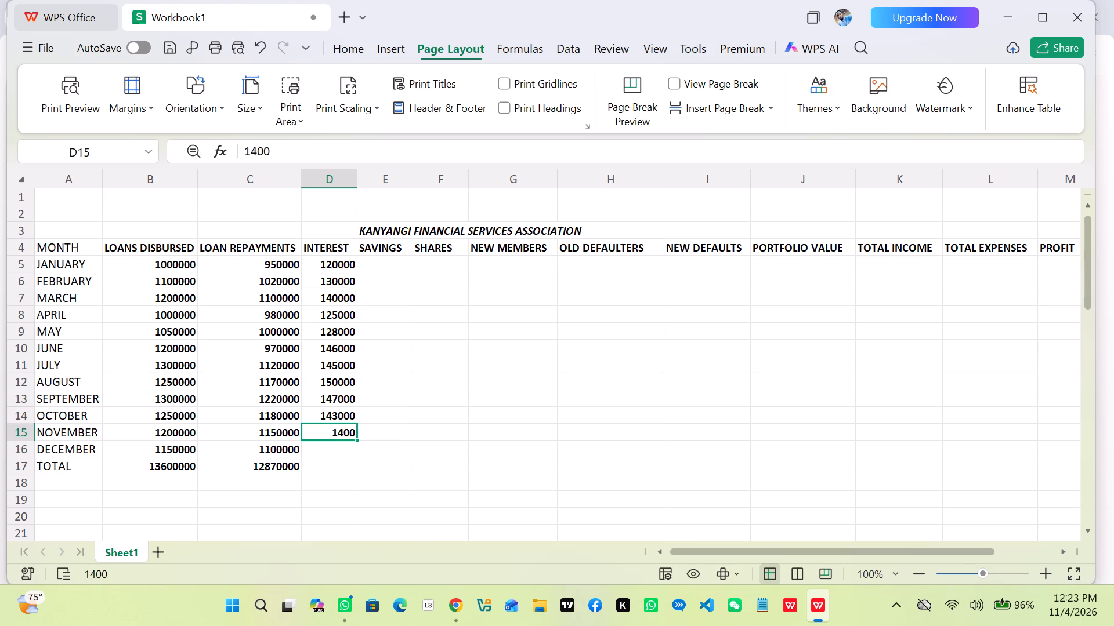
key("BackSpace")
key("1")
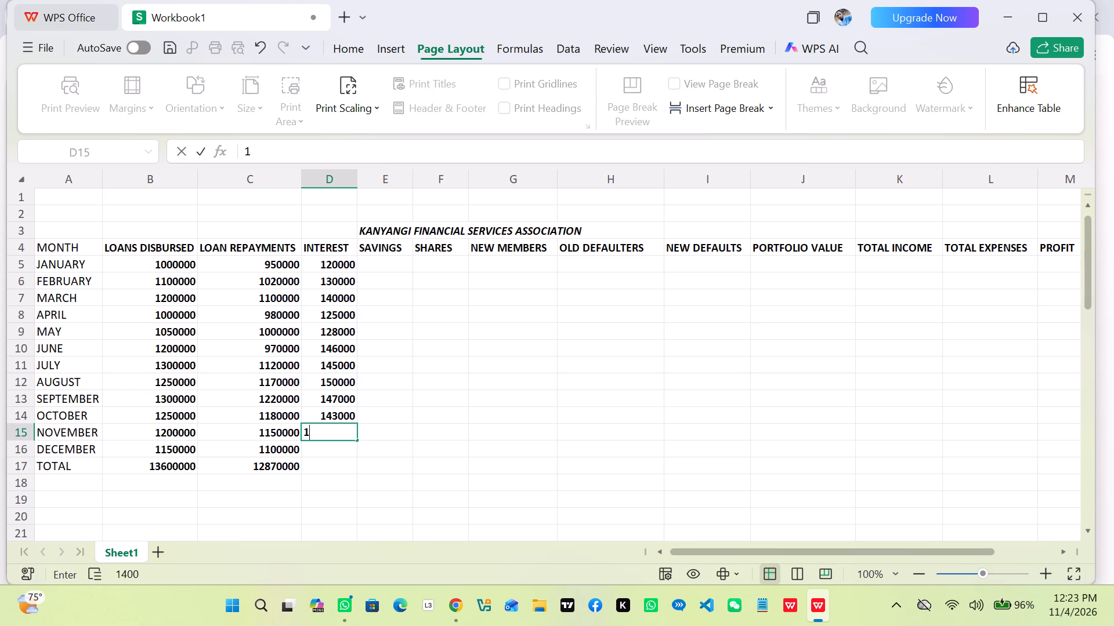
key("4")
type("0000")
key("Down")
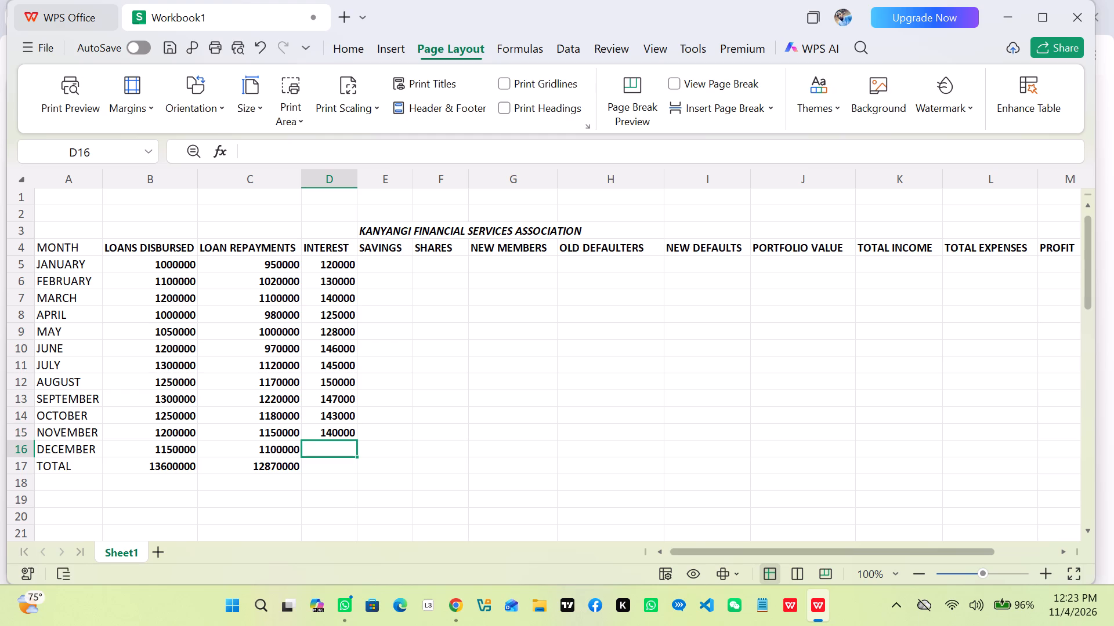
Enter 154000 as the DECEMBER amount under INTEREST in cell D16.
left_click(314, 468)
left_click(316, 446)
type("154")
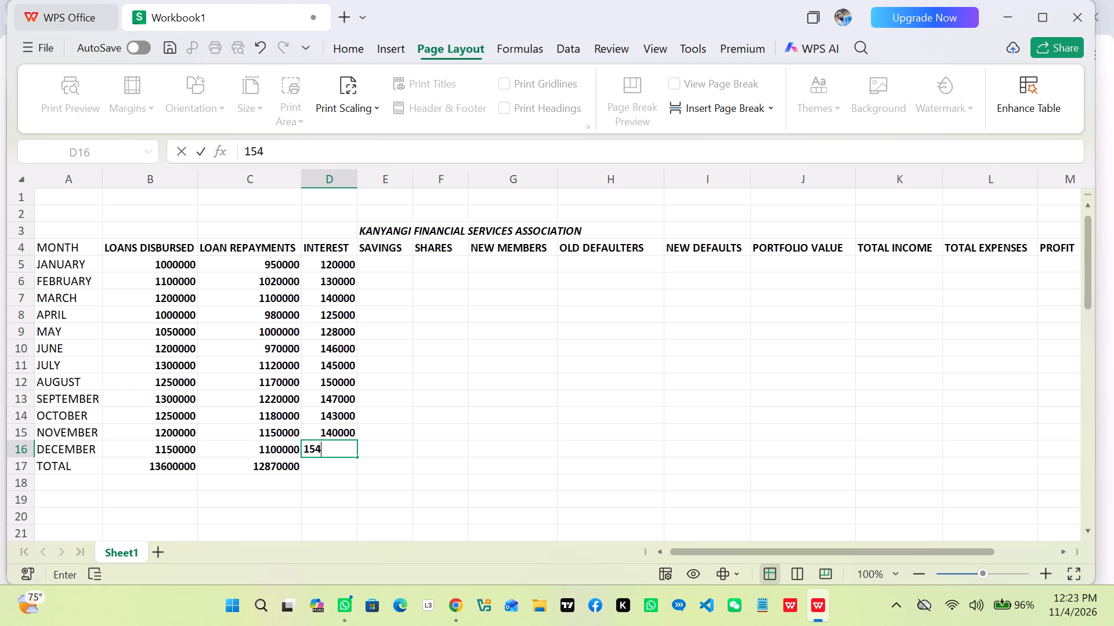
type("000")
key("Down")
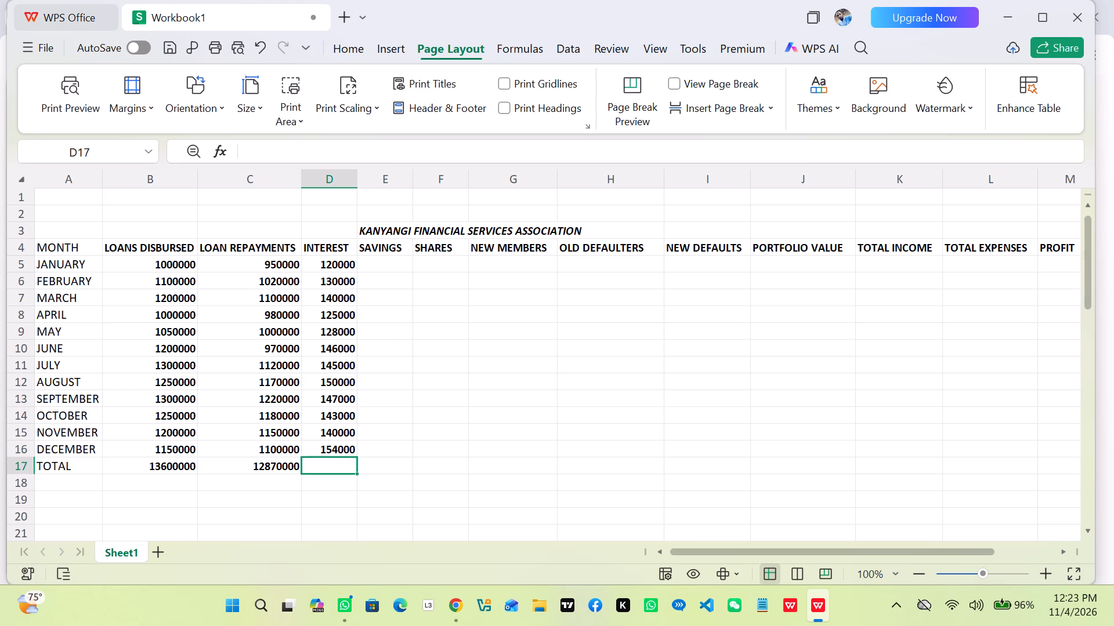
Enter the SAVINGS amounts for JANUARY and FEBRUARY in cells E5 and E6: 700000 and 750000.
left_click(379, 267)
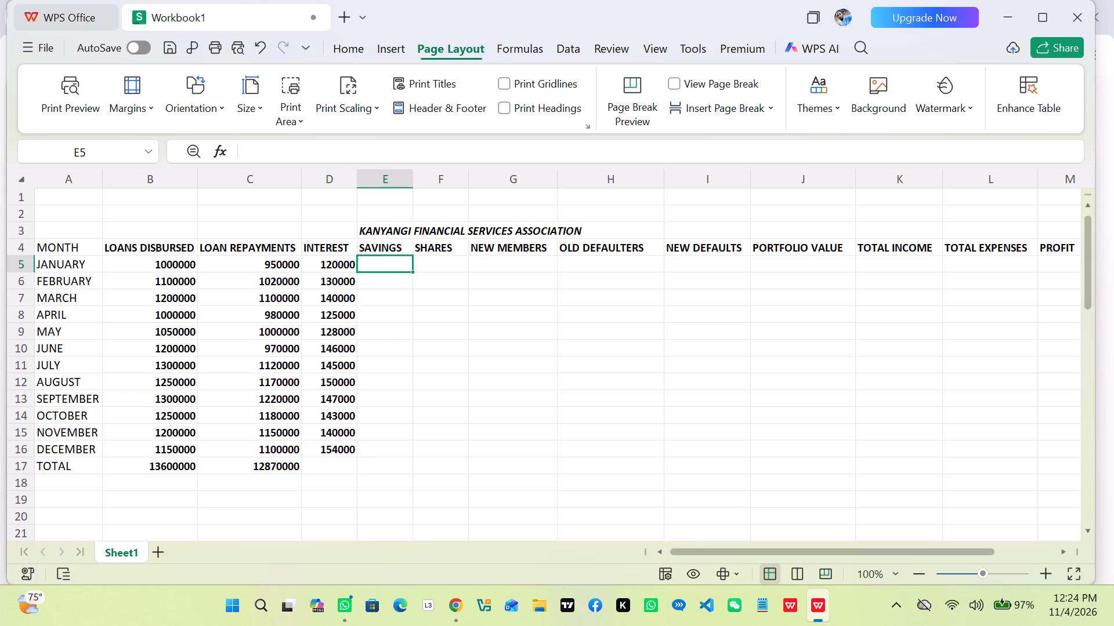
key("7")
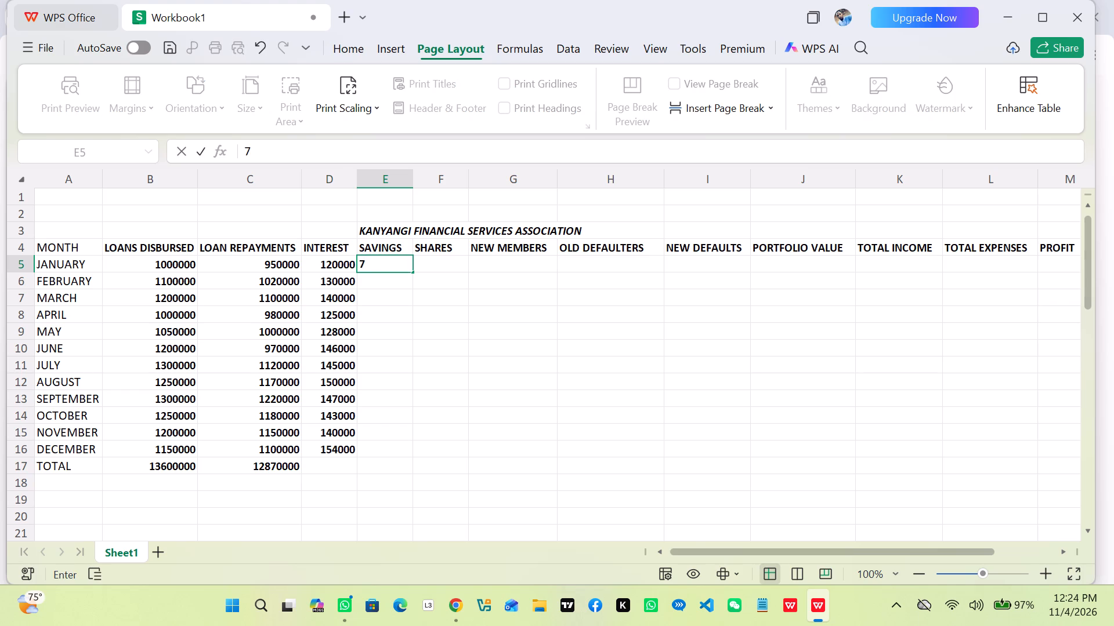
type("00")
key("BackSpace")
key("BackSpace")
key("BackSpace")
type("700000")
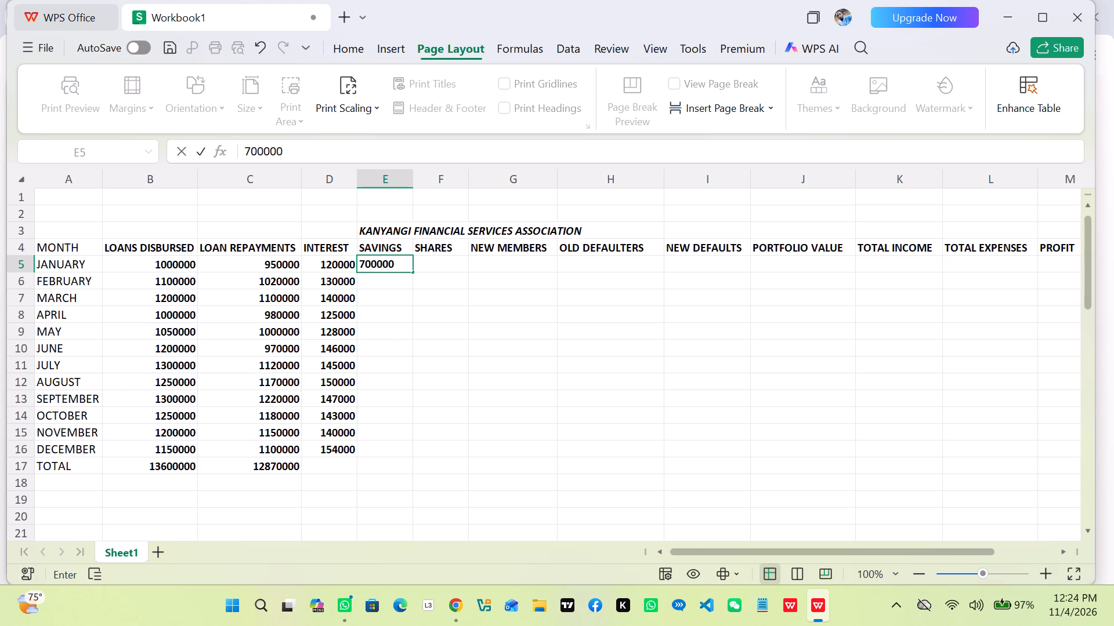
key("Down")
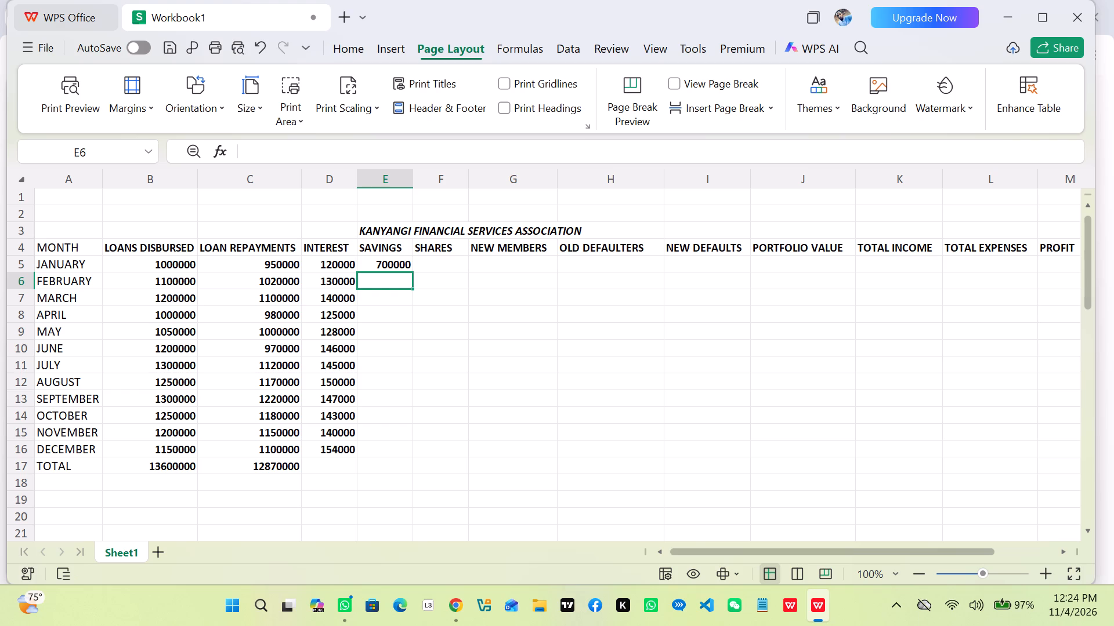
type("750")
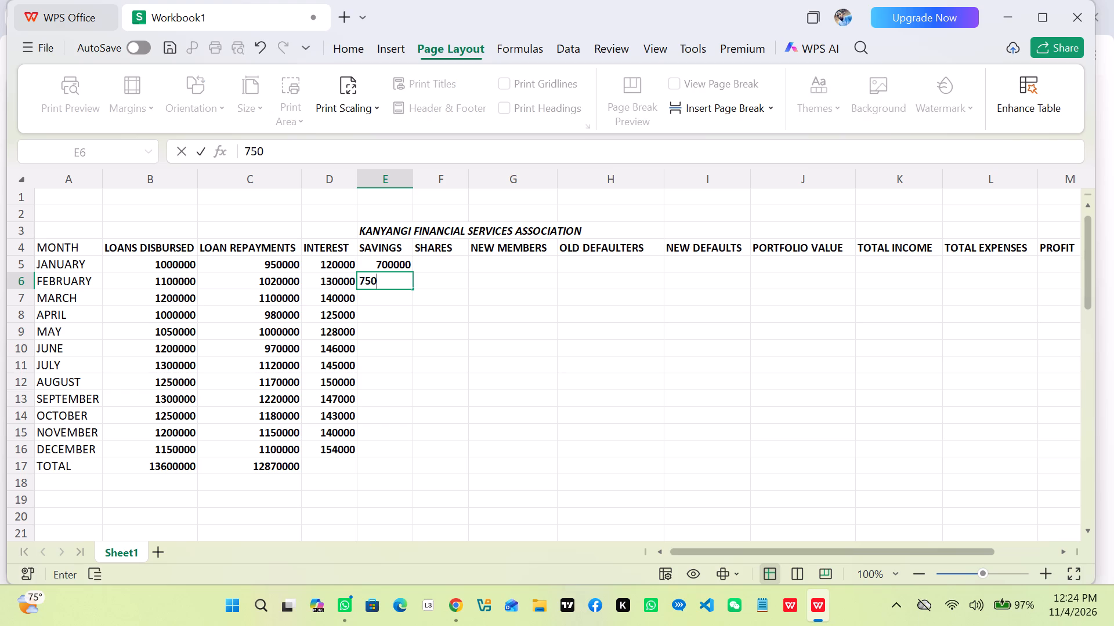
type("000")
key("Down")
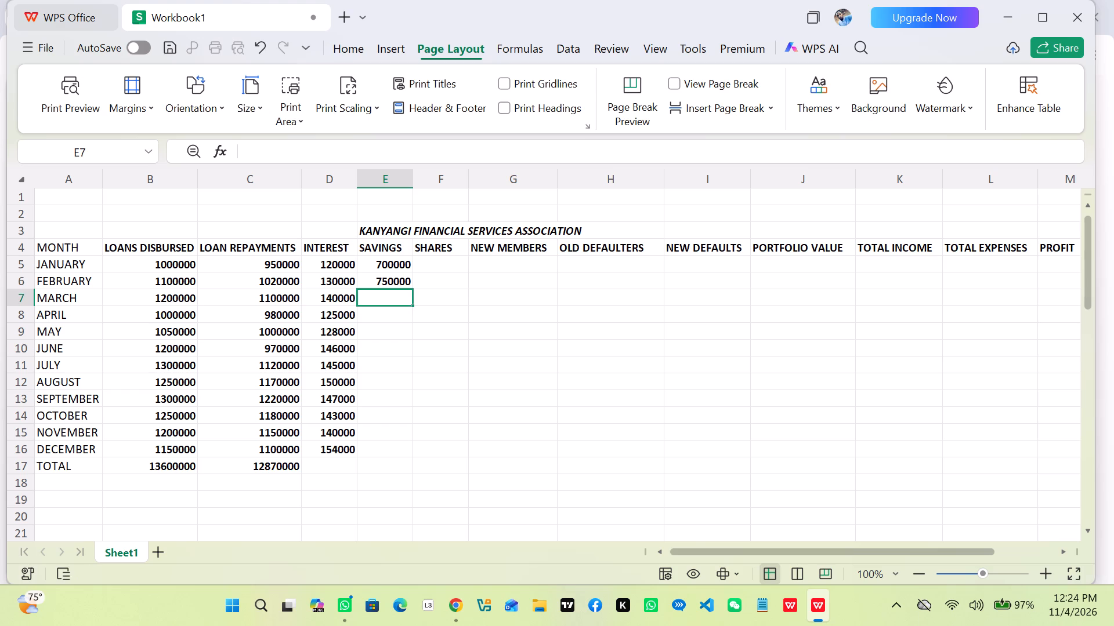
Enter the SAVINGS amounts for MARCH through JUNE in cells E7 to E10: 800000, 770000, 780000 and 850000.
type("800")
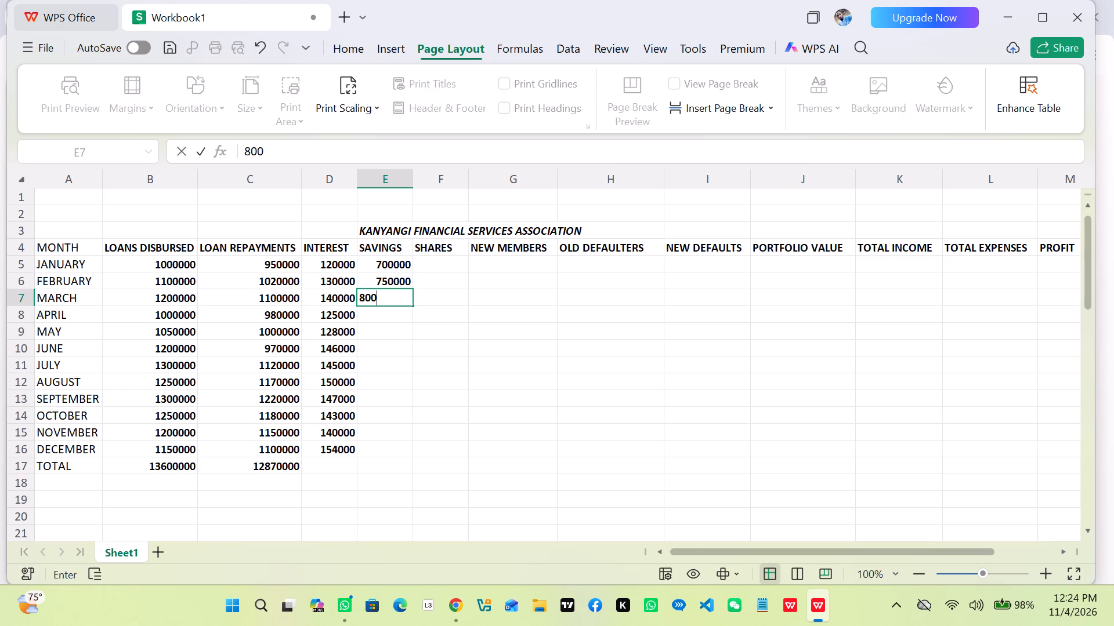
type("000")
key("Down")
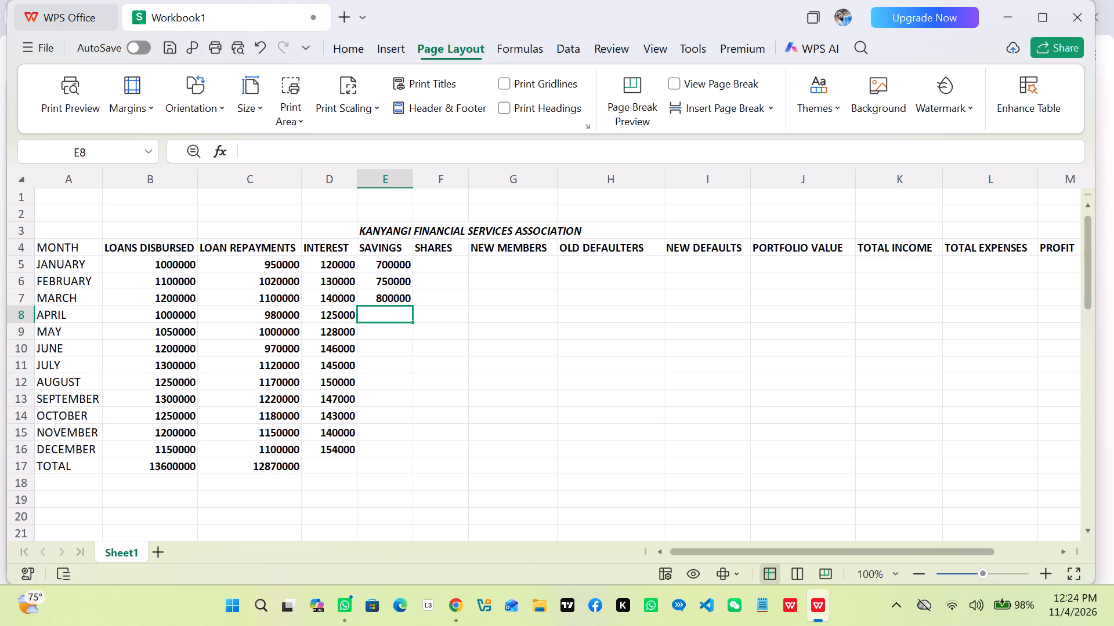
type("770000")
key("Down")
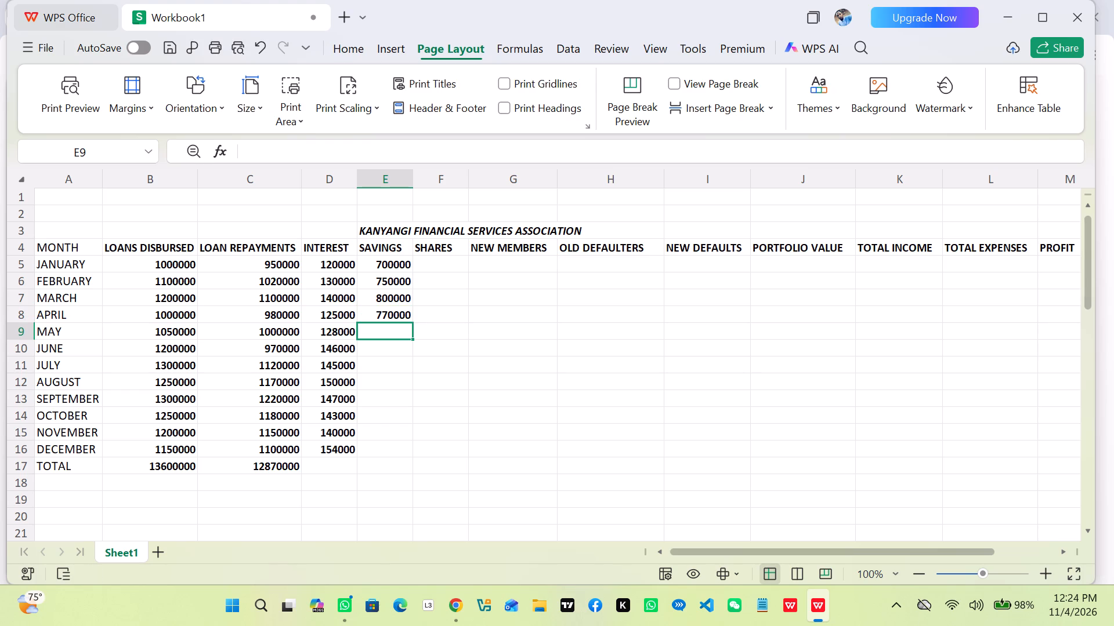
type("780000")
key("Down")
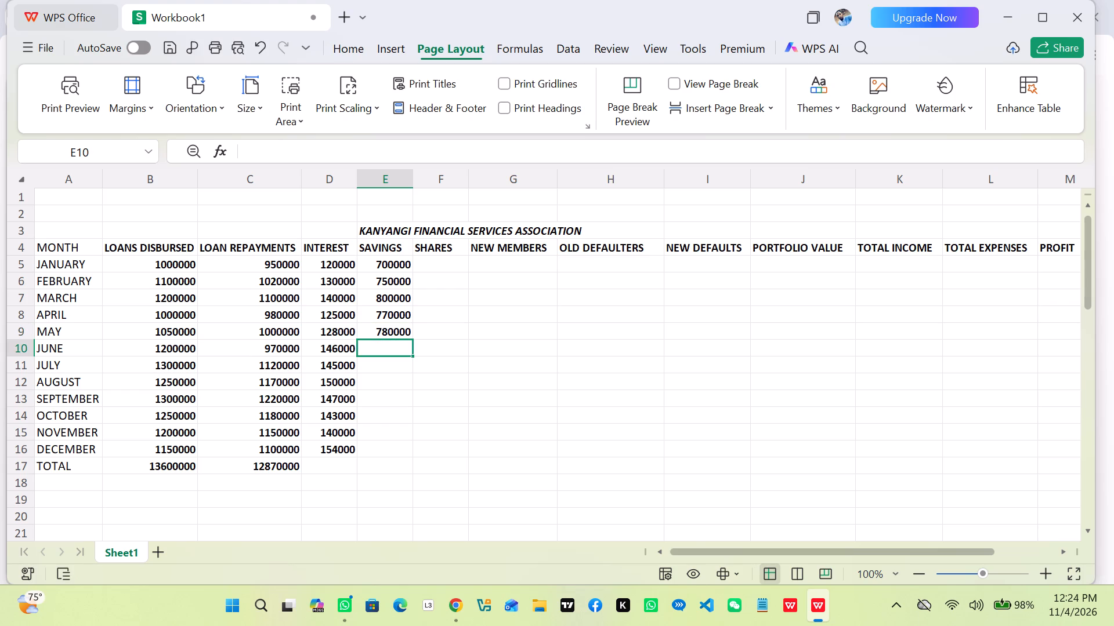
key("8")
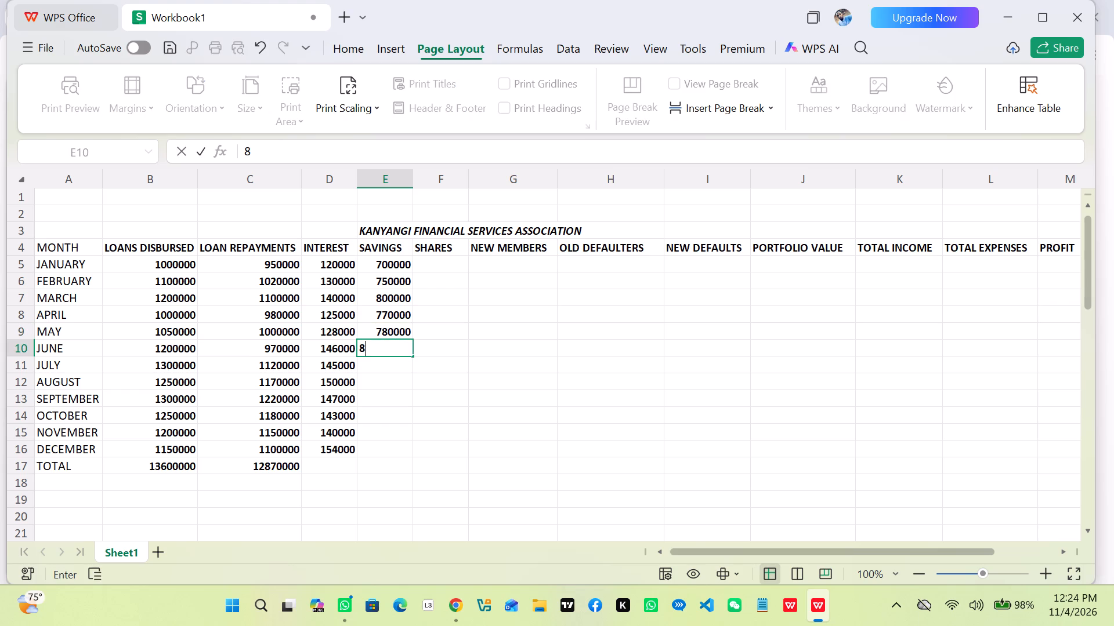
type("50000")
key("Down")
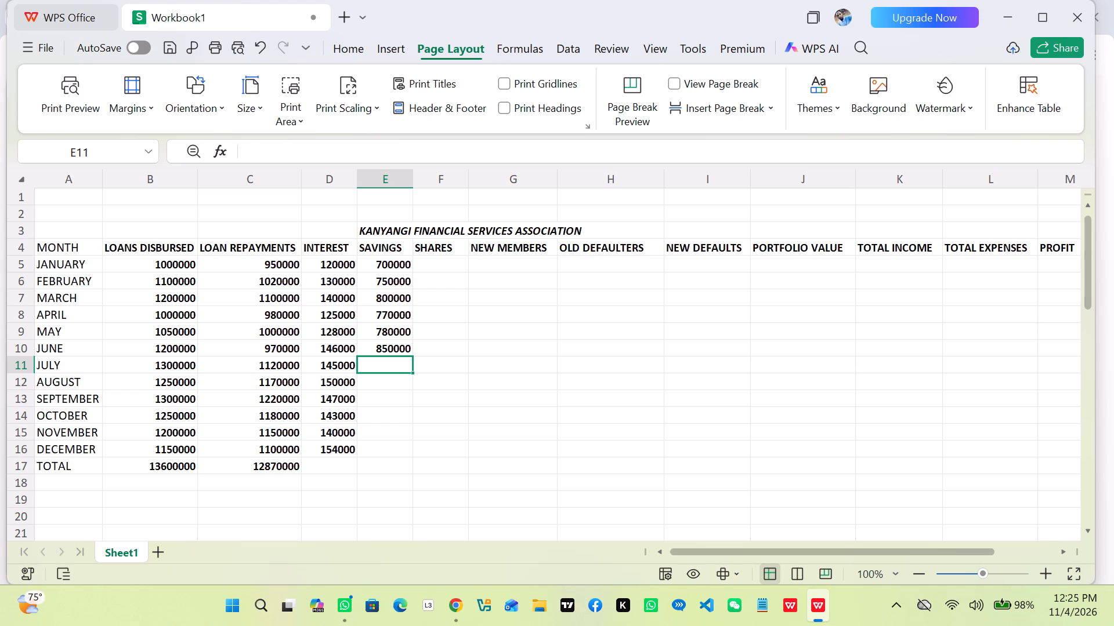
Enter the SAVINGS amounts for JULY and AUGUST in cells E11 and E12: 860000 and 880000.
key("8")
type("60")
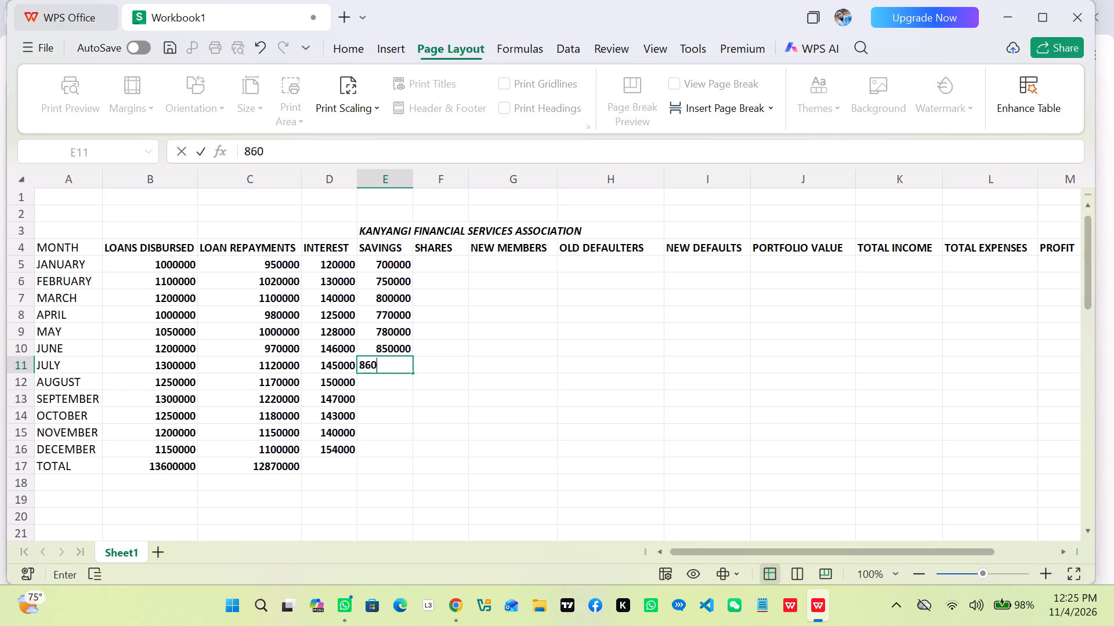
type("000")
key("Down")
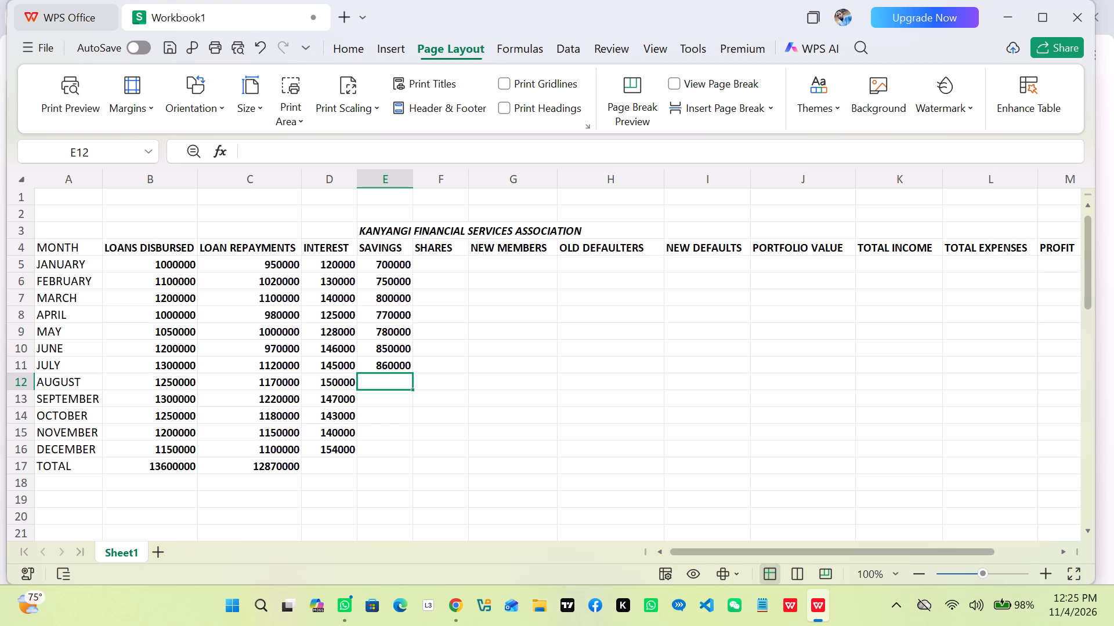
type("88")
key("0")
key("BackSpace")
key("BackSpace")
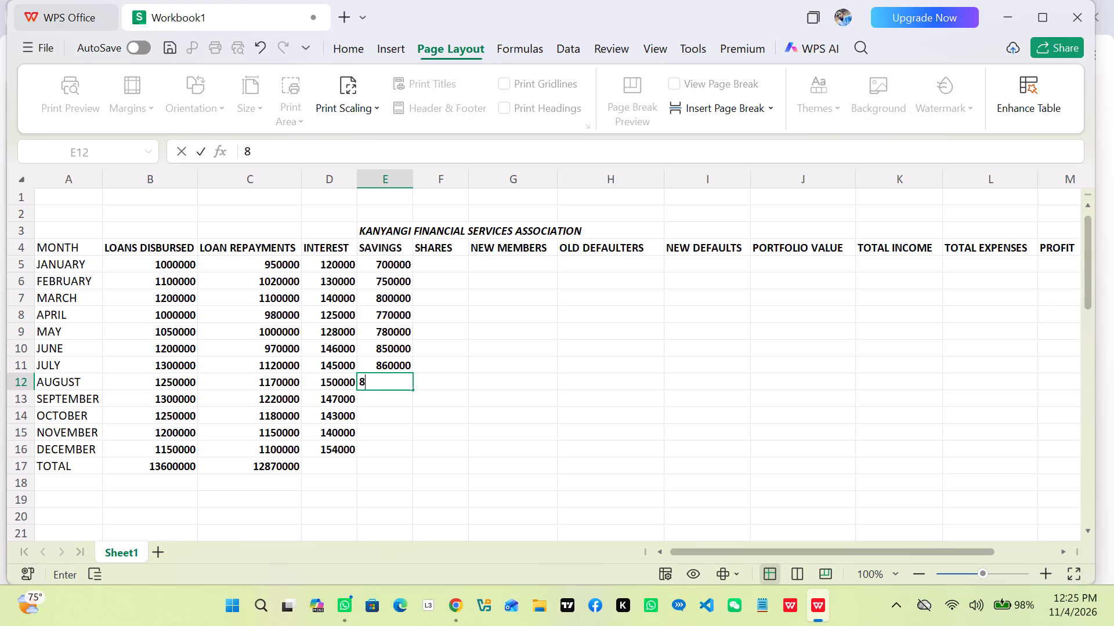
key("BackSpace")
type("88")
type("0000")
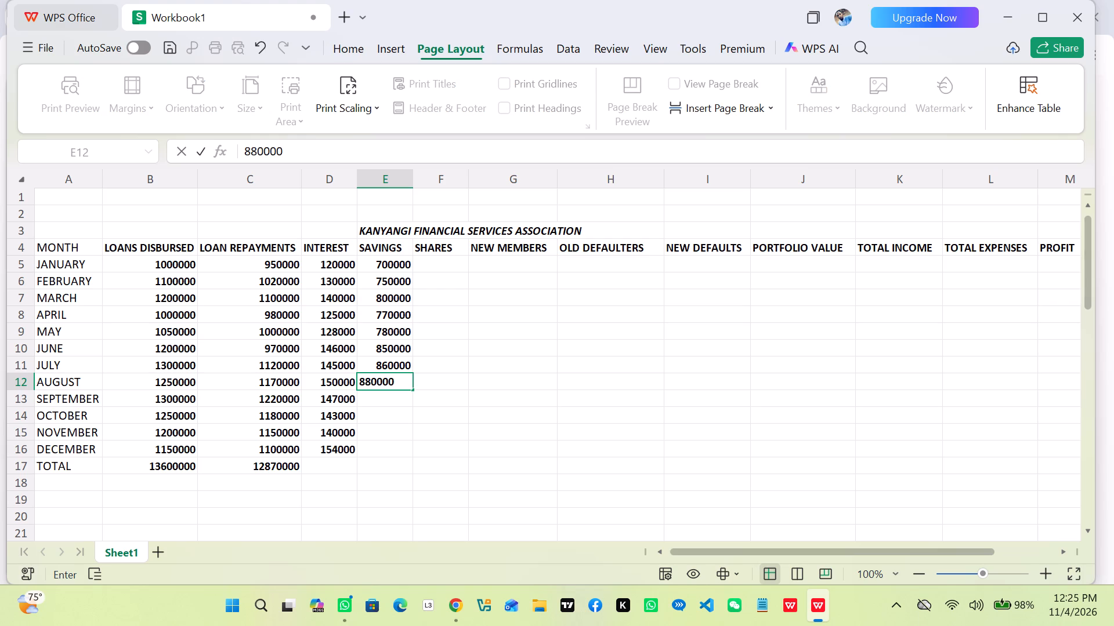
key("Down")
Enter the SAVINGS amounts for SEPTEMBER through DECEMBER in cells E13 to E16: 870000, 840000, 820000 and 810000.
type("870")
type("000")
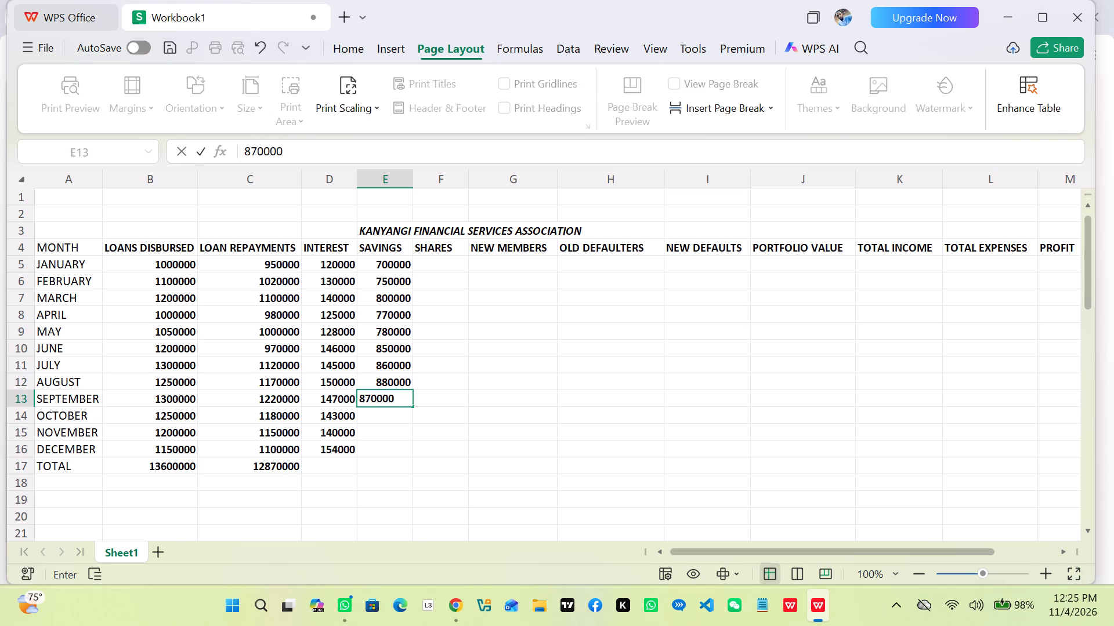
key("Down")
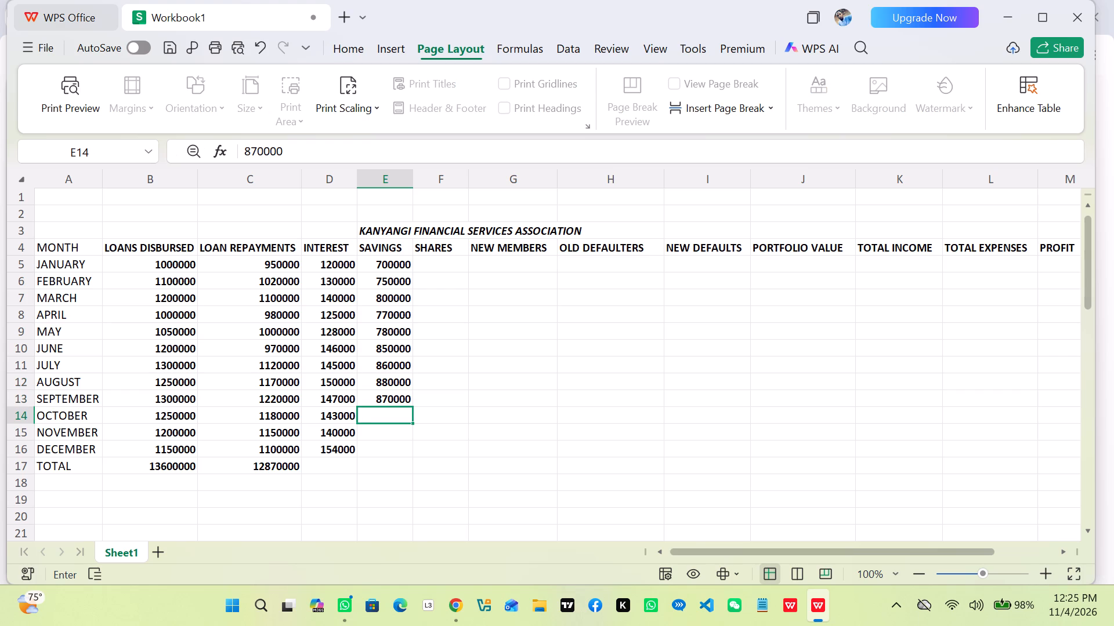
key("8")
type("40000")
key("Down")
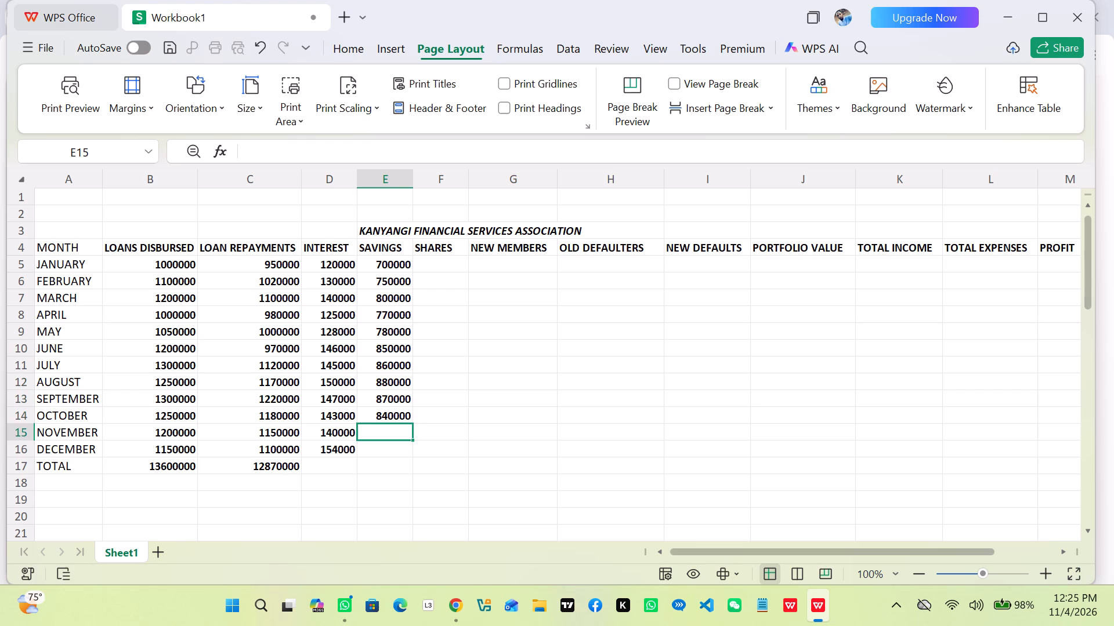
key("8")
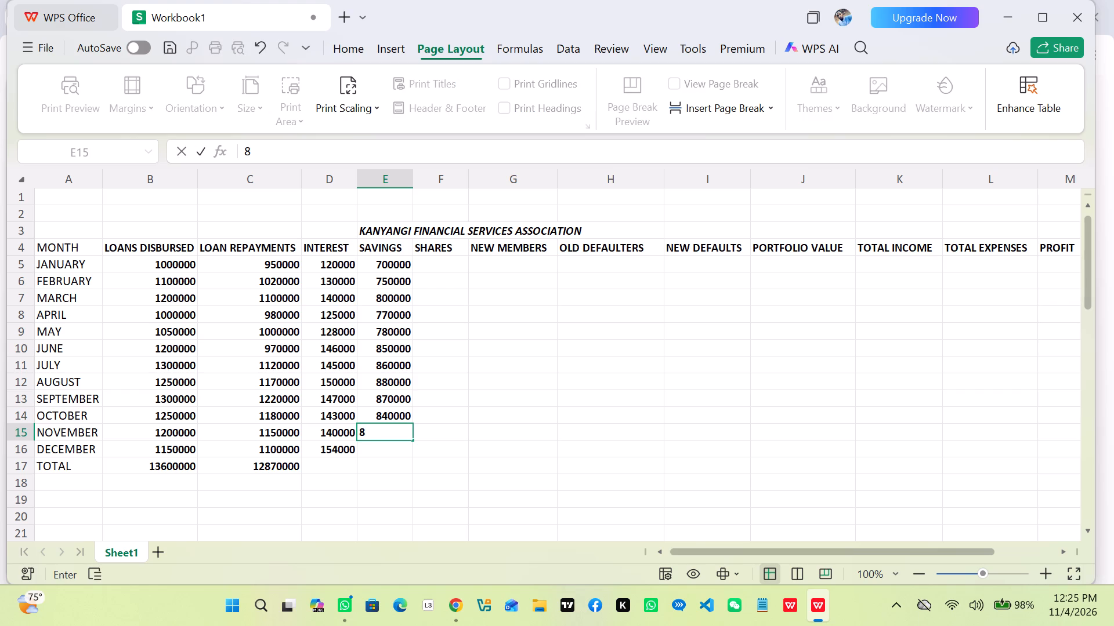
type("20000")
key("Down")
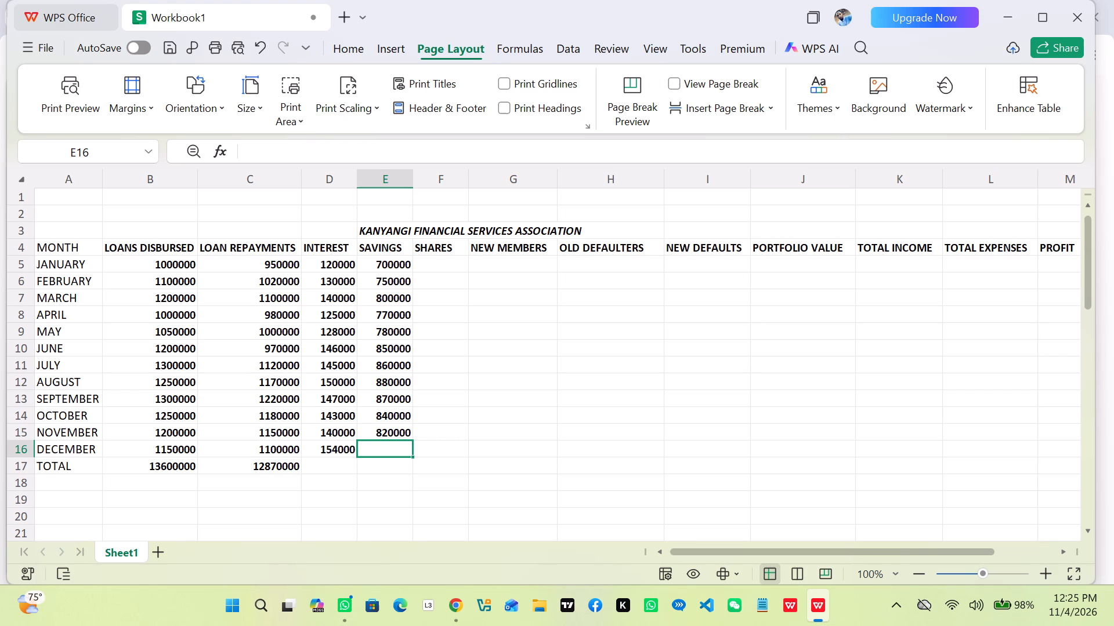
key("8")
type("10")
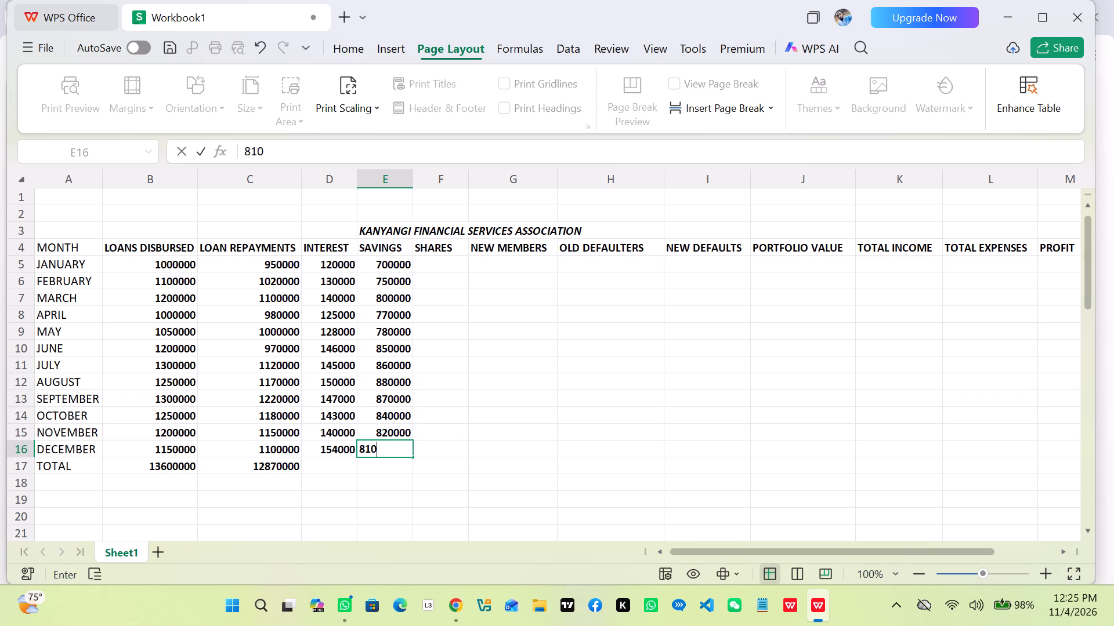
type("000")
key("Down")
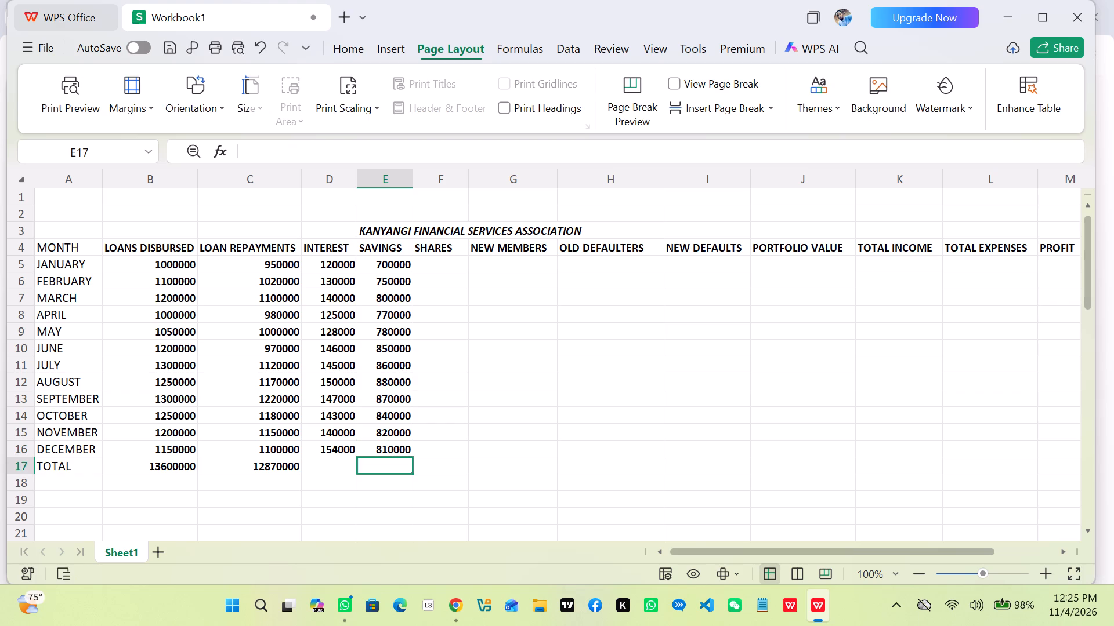
Enter the SHARES amounts for JANUARY through APRIL in cells F5 to F8: 400000, 450000, 500000 and 480000.
left_click(442, 269)
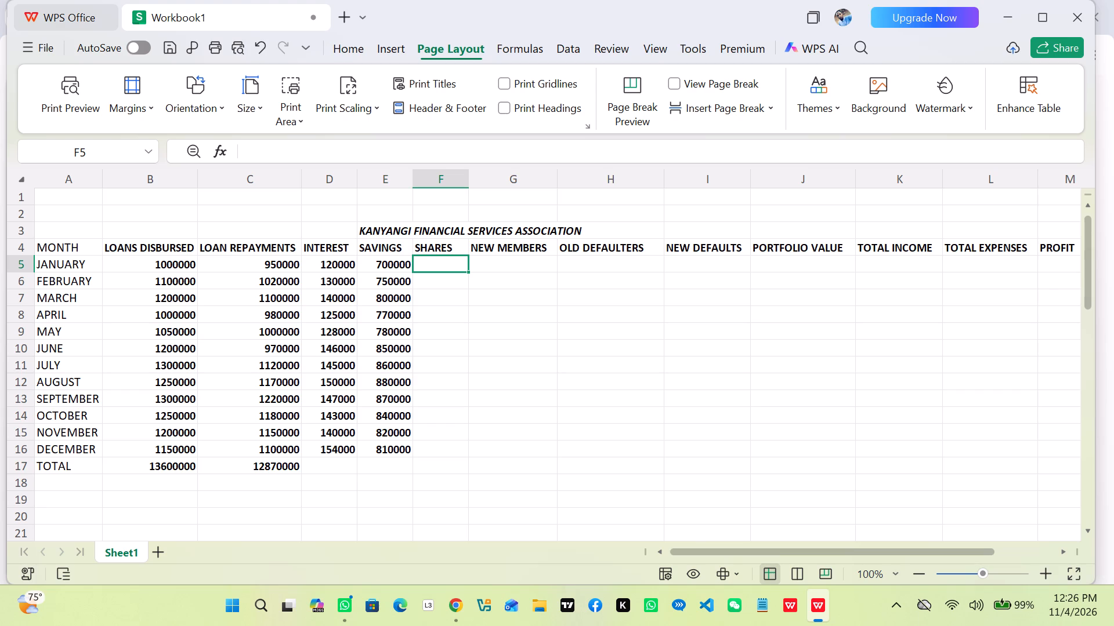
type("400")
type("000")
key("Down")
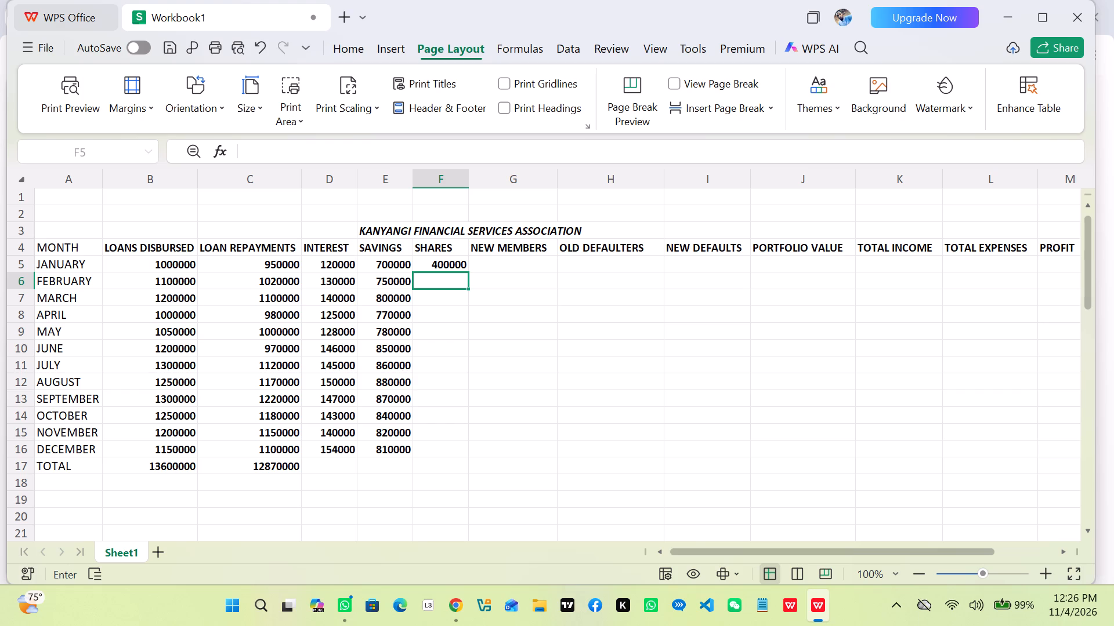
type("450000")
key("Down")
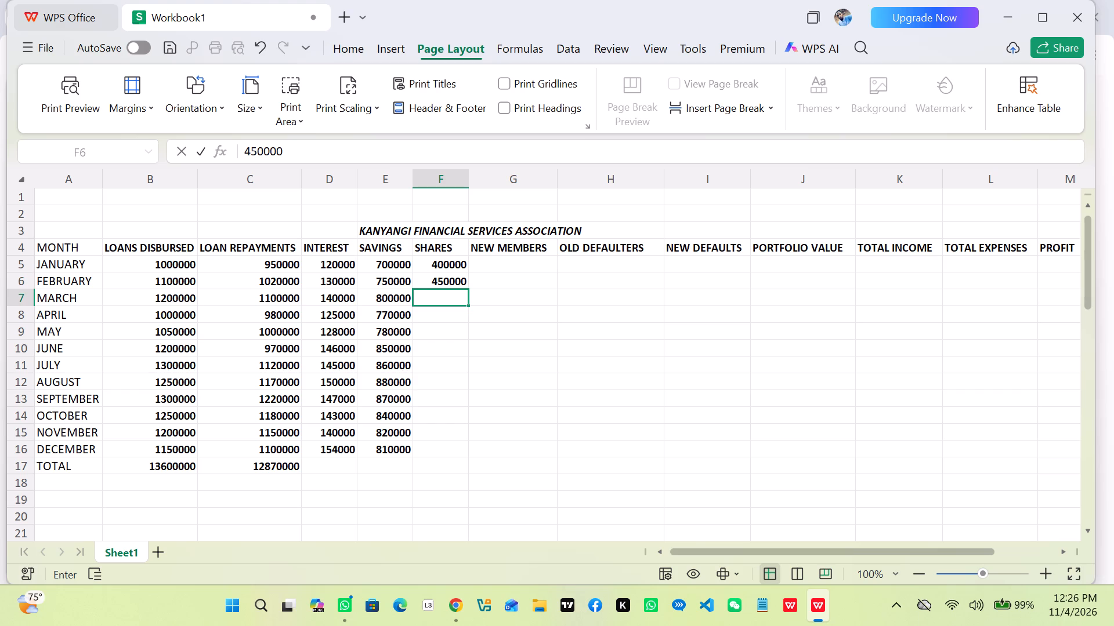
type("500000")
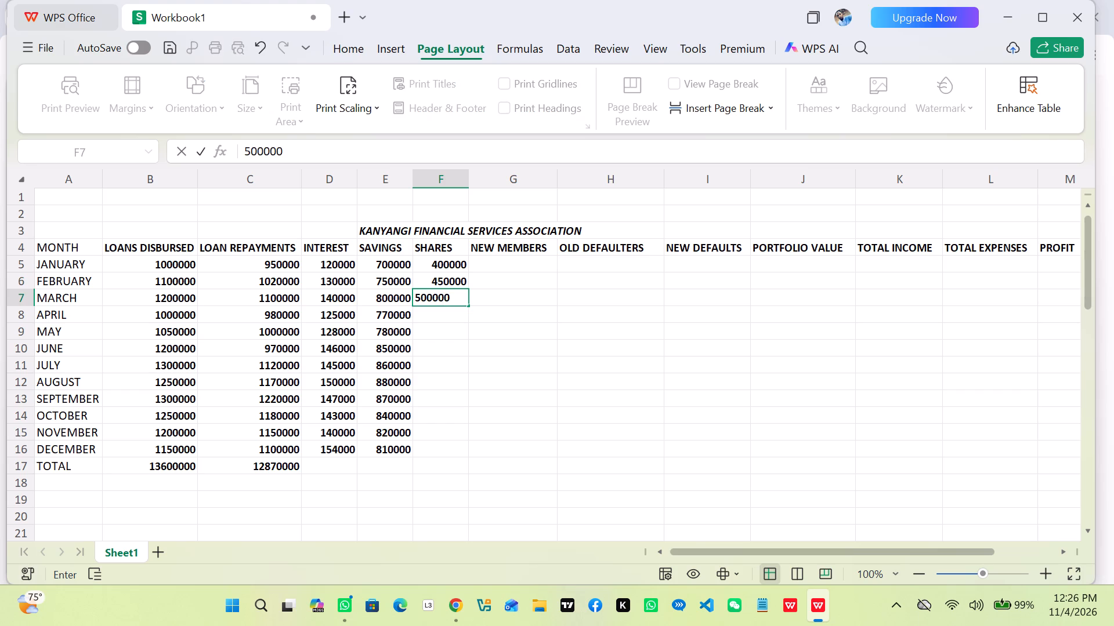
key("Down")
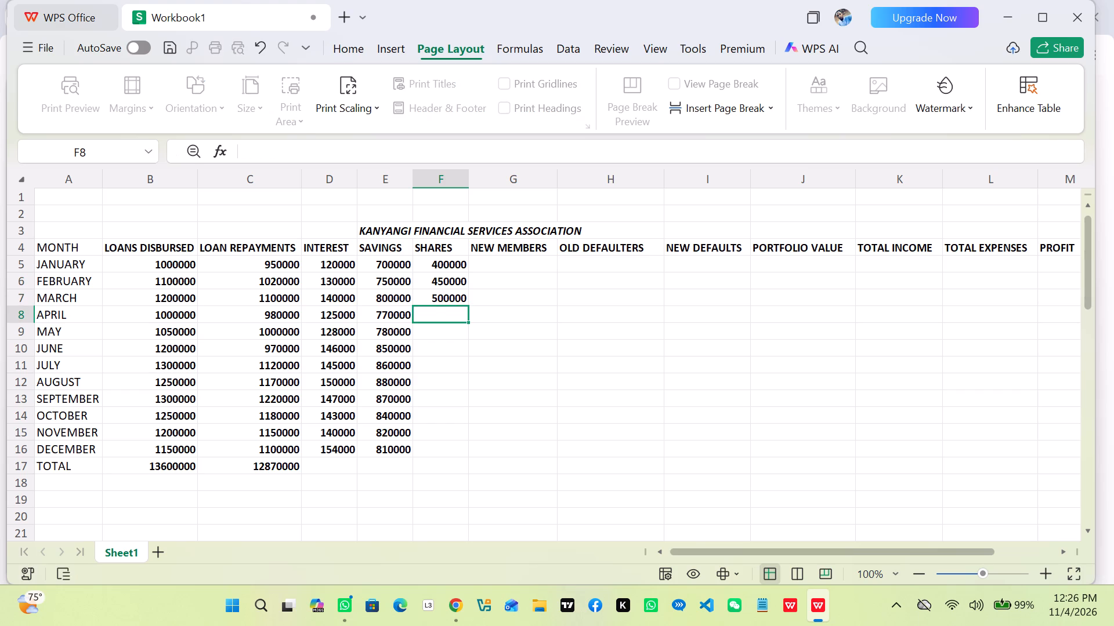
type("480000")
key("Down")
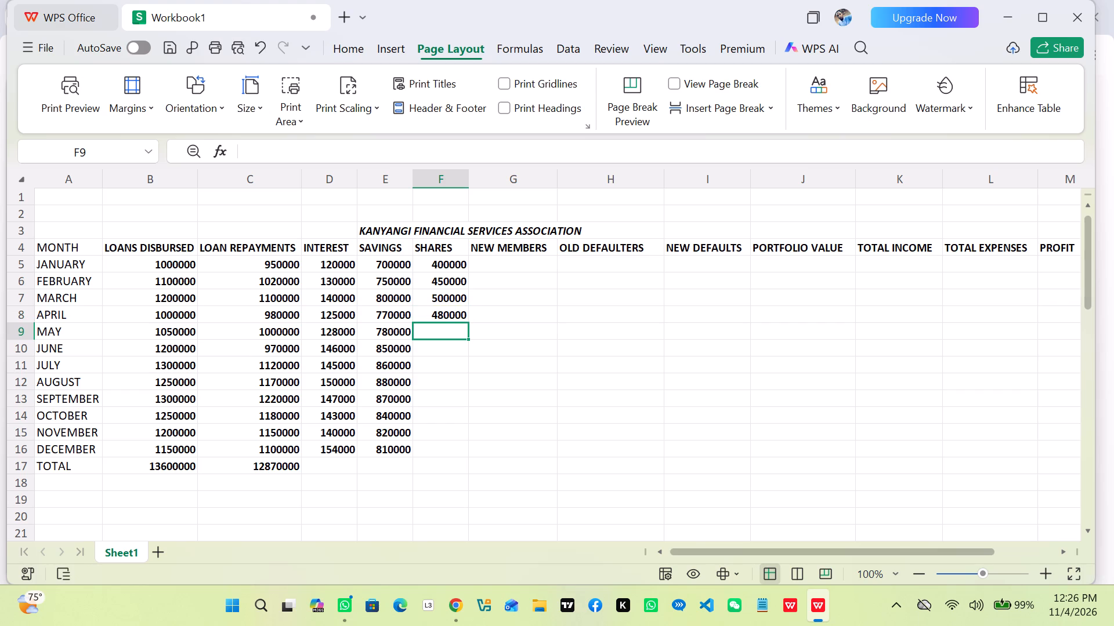
Enter the SHARES amounts for MAY through JULY in cells F9 to F11: 490000, 550000 and 570000.
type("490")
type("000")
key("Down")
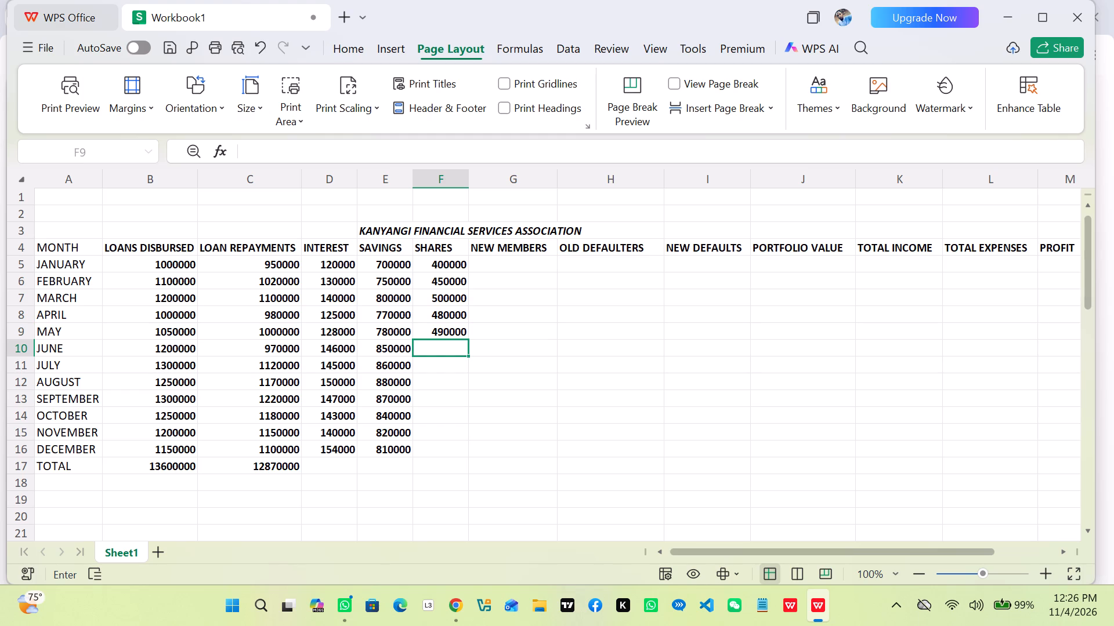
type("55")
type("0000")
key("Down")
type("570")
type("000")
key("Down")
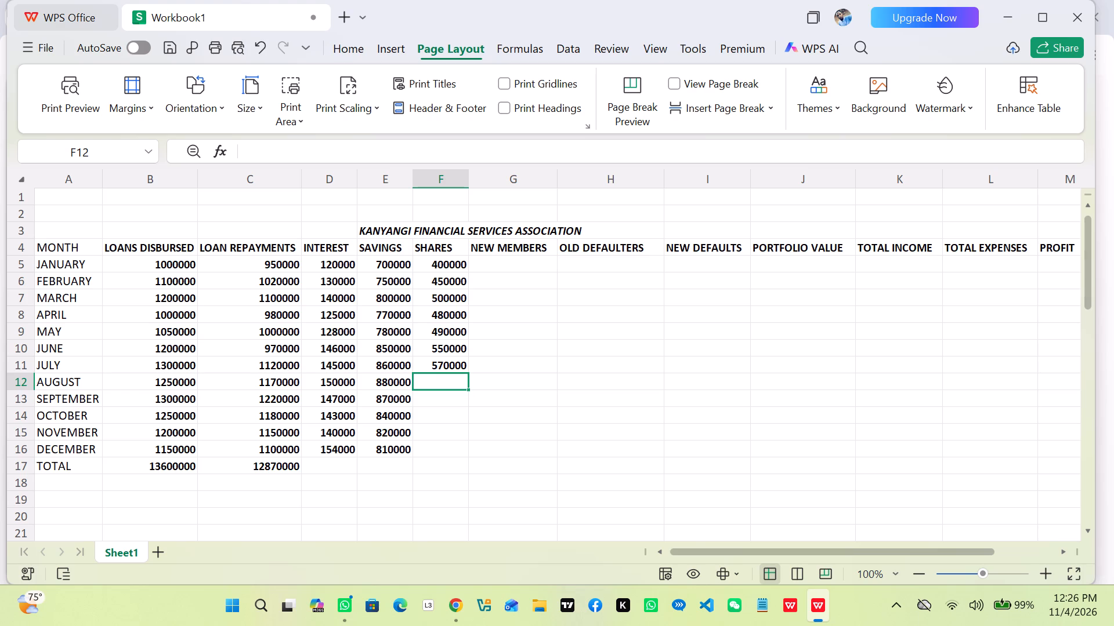
Enter the SHARES amounts for AUGUST through DECEMBER in cells F12 to F16: 600000, 580000, 560000, 540000 and 490000.
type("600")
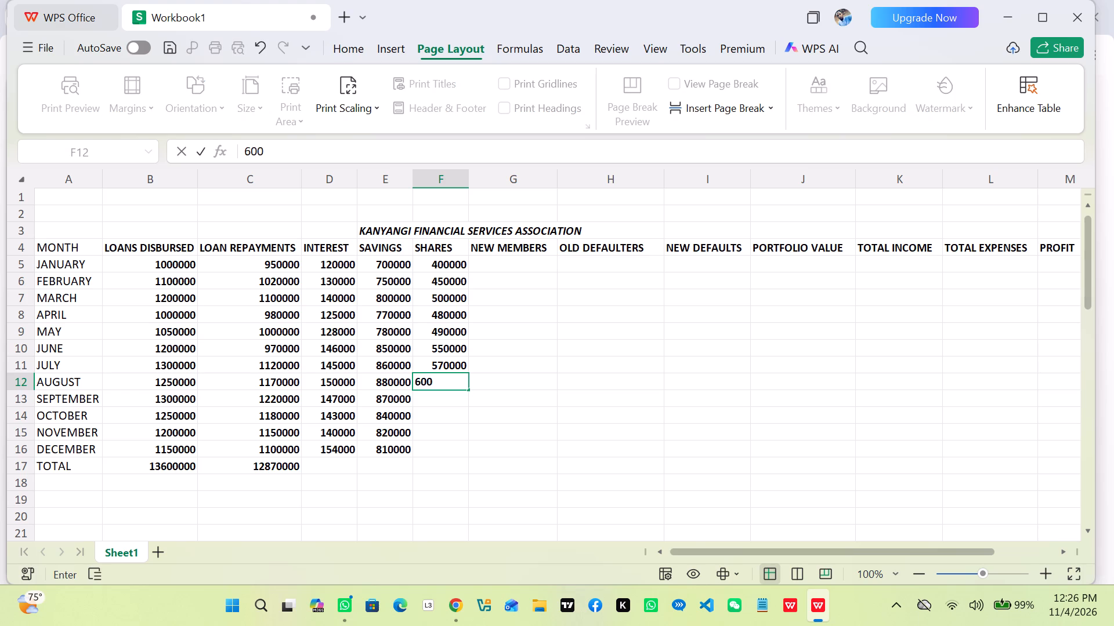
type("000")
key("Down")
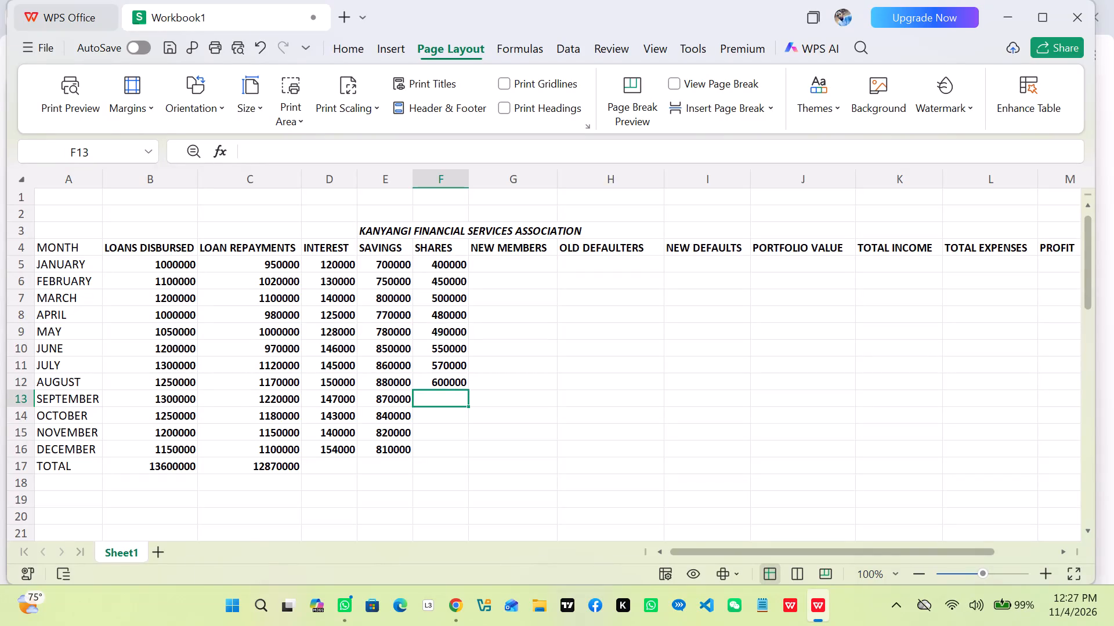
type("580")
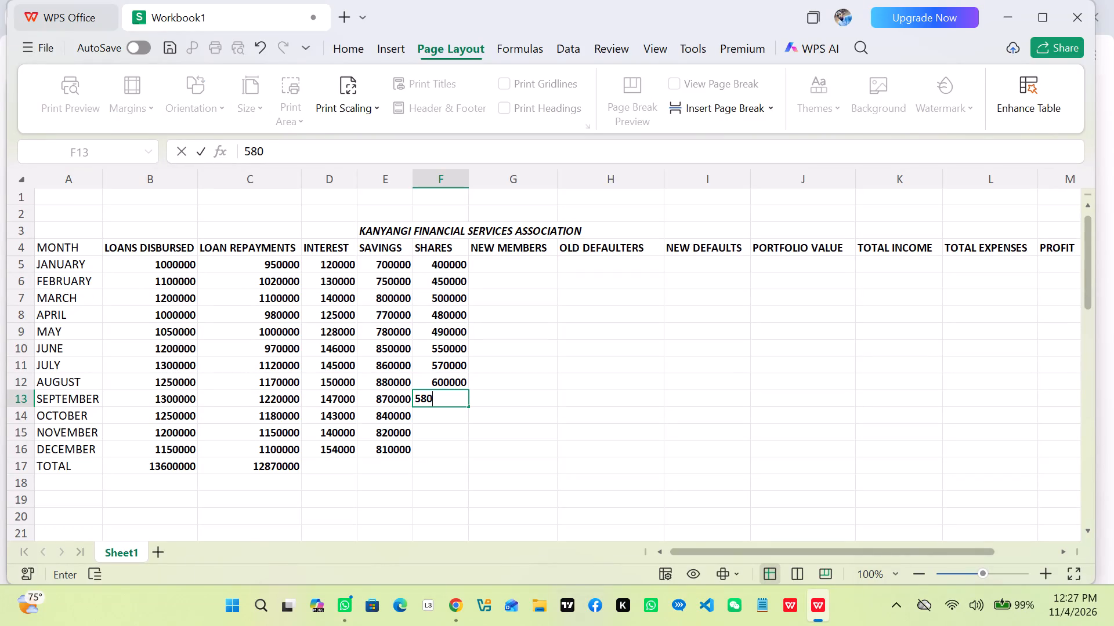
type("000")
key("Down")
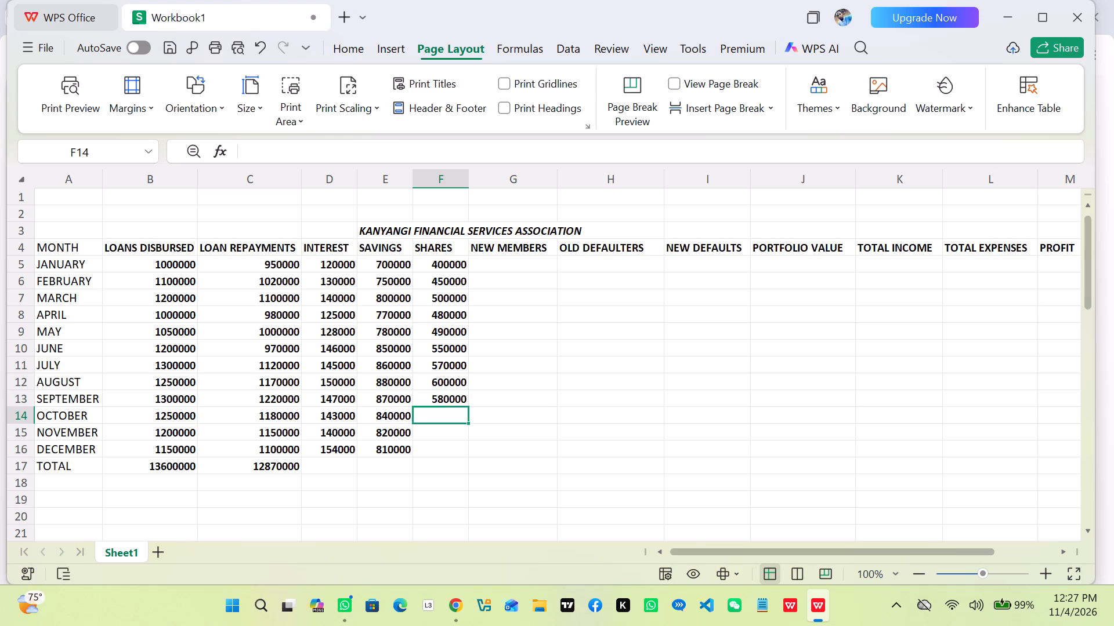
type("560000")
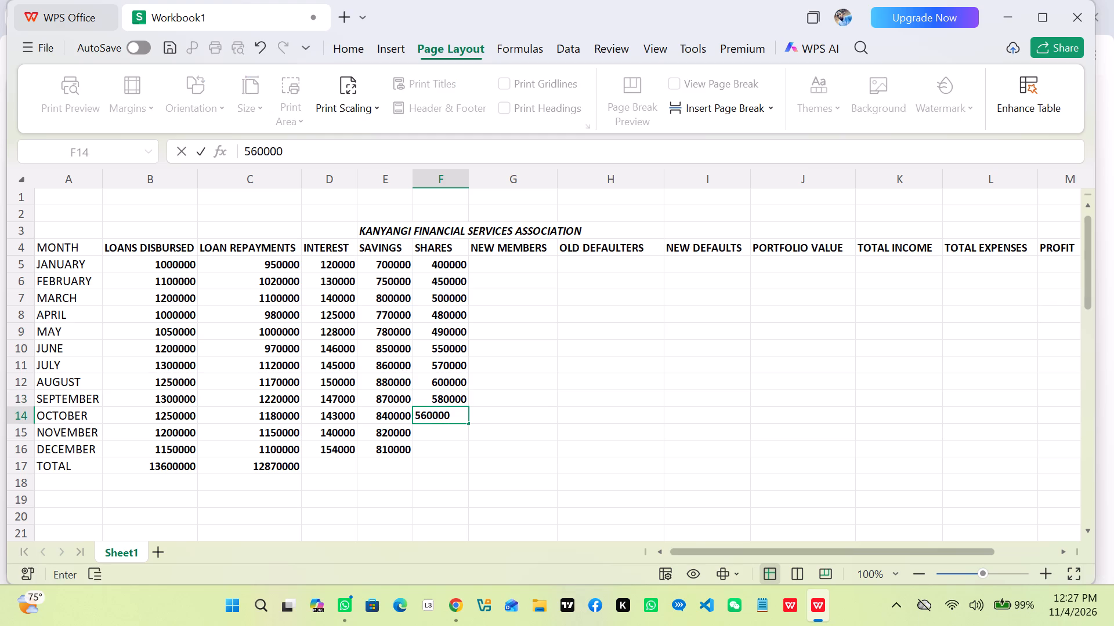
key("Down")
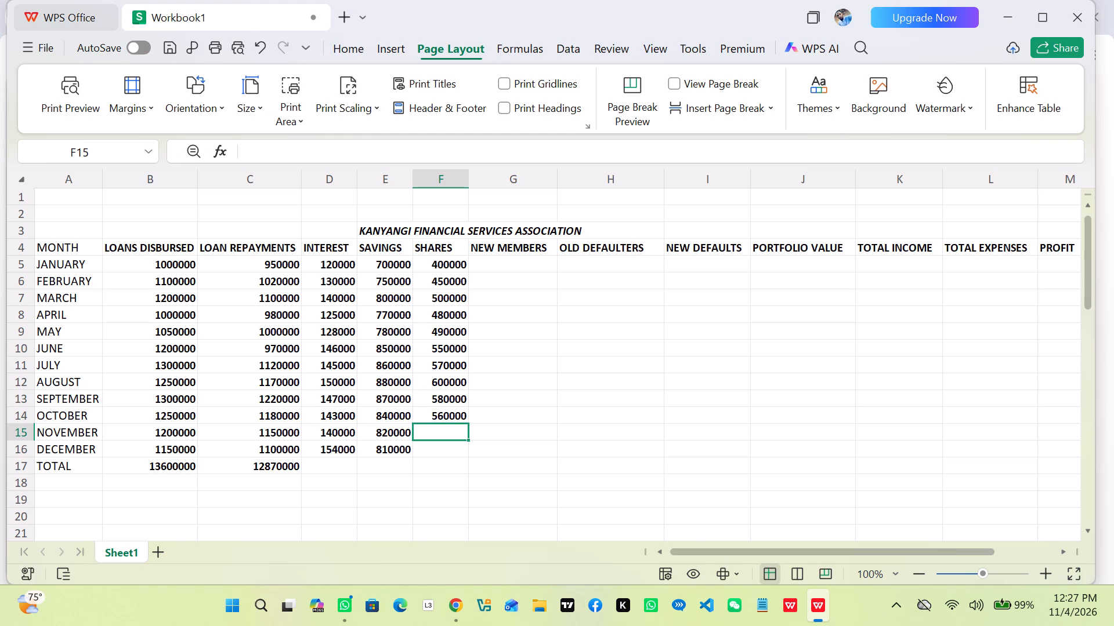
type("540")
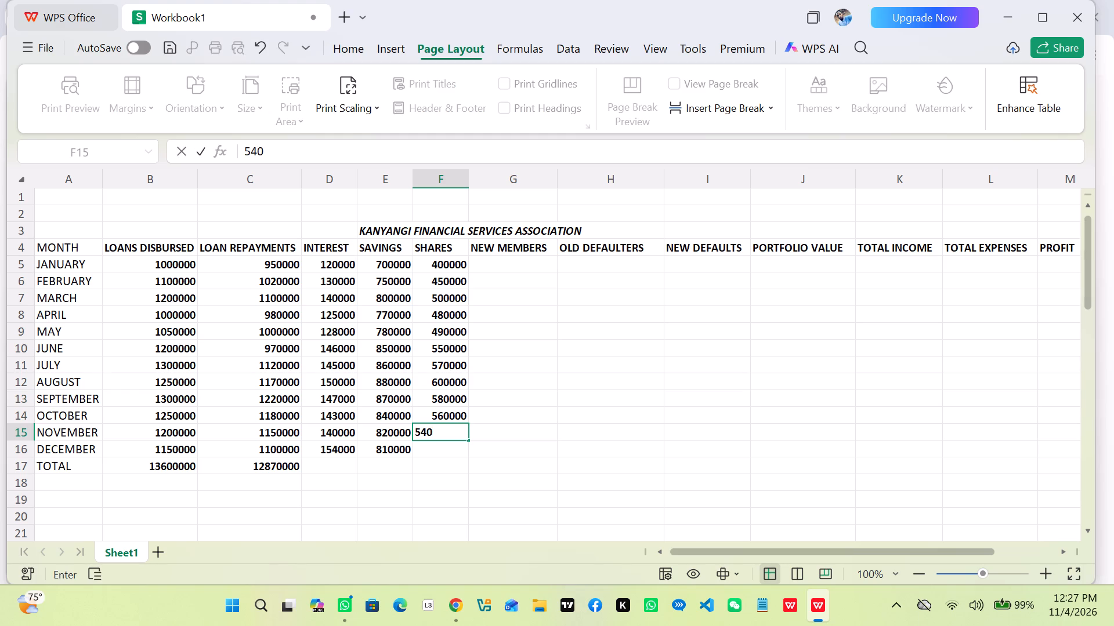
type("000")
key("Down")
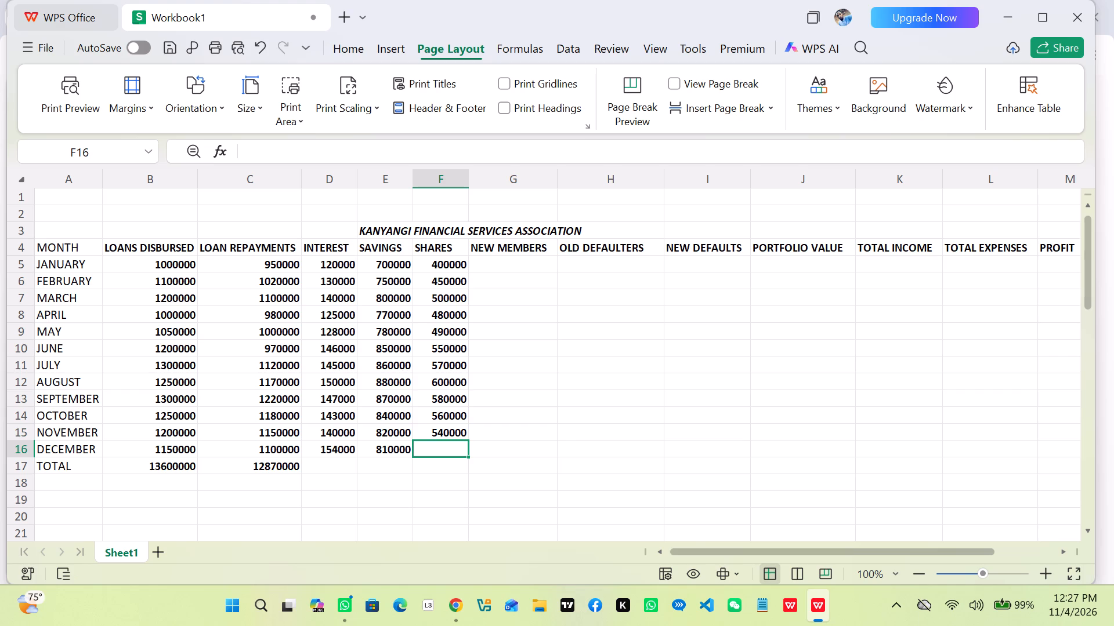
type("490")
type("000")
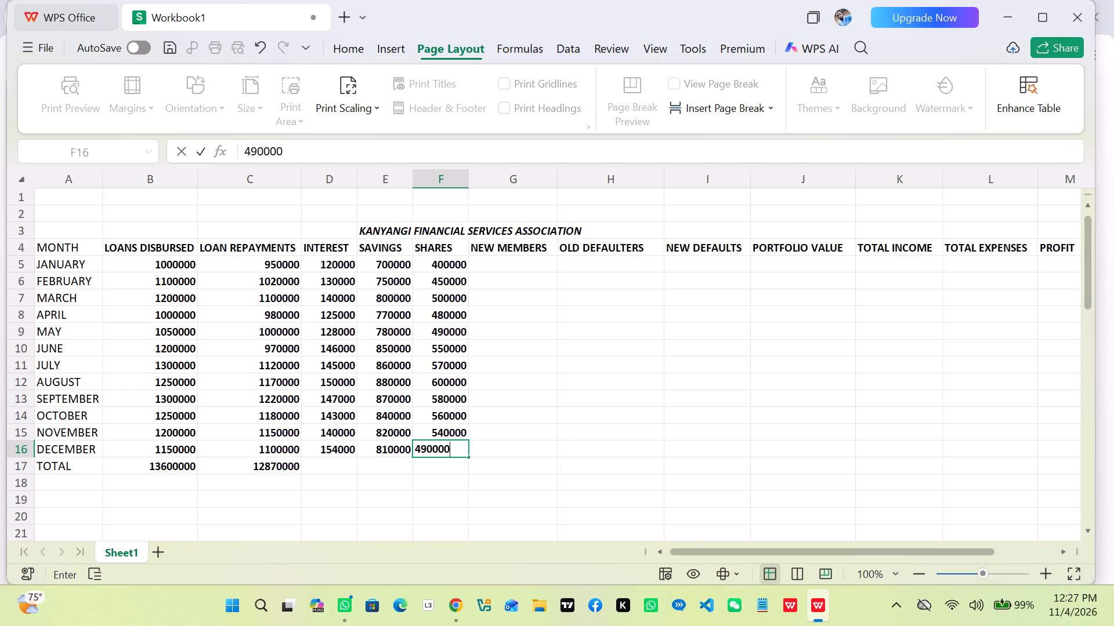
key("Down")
Enter the NEW MEMBERS figures for JANUARY through APRIL in cells G5 to G8: 120, 110, 130 and 100.
left_click(530, 260)
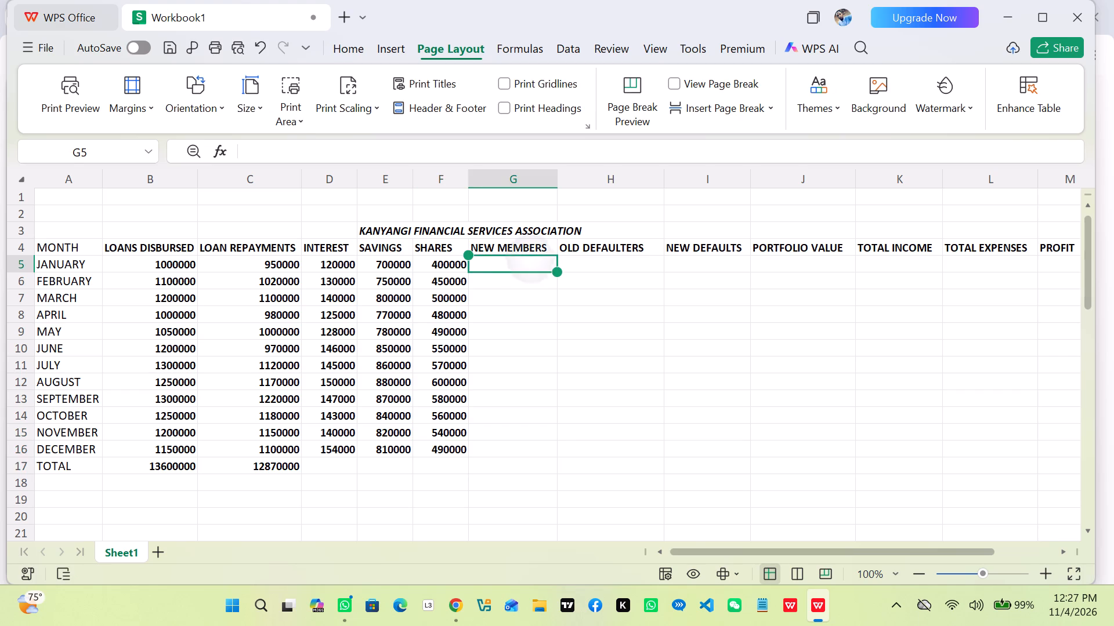
left_click(496, 267)
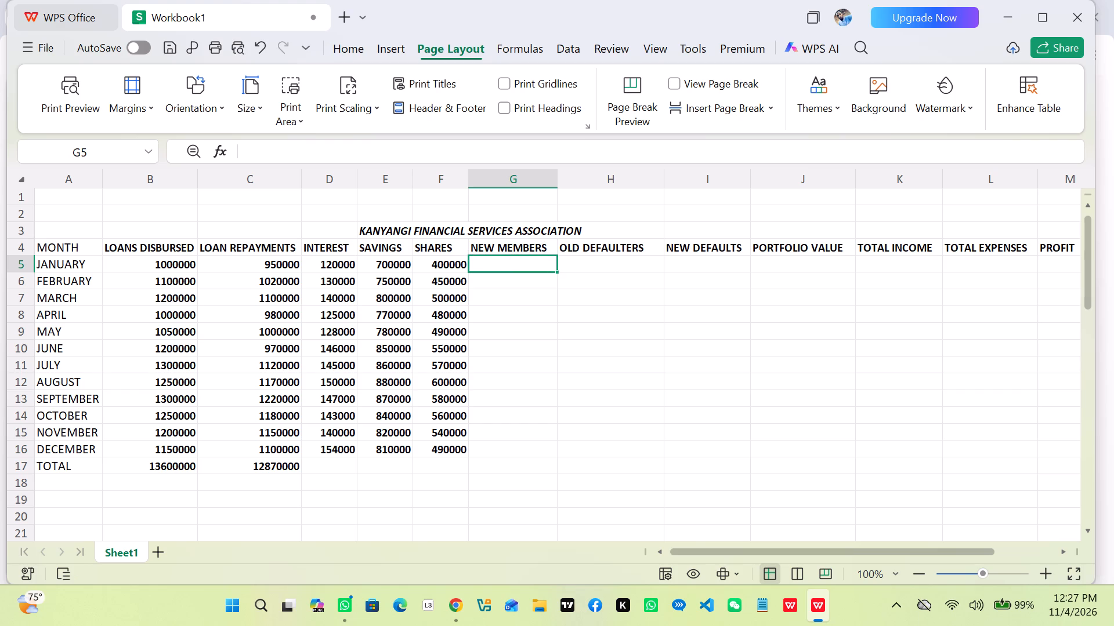
left_click(498, 282)
left_click(496, 268)
type("120")
key("Down")
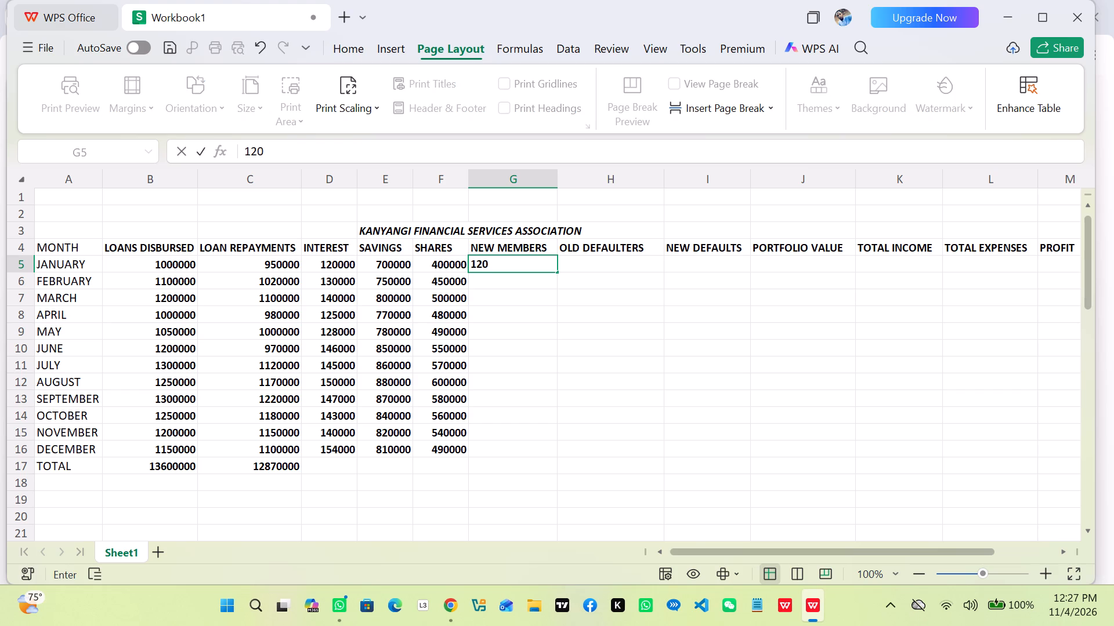
type("110")
key("Down")
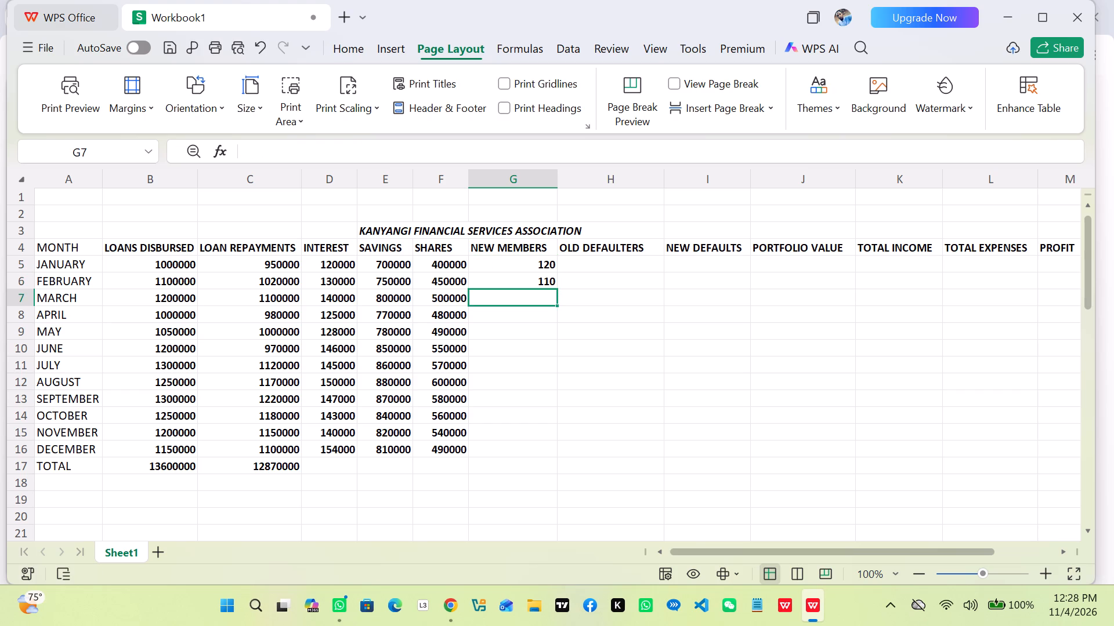
type("130")
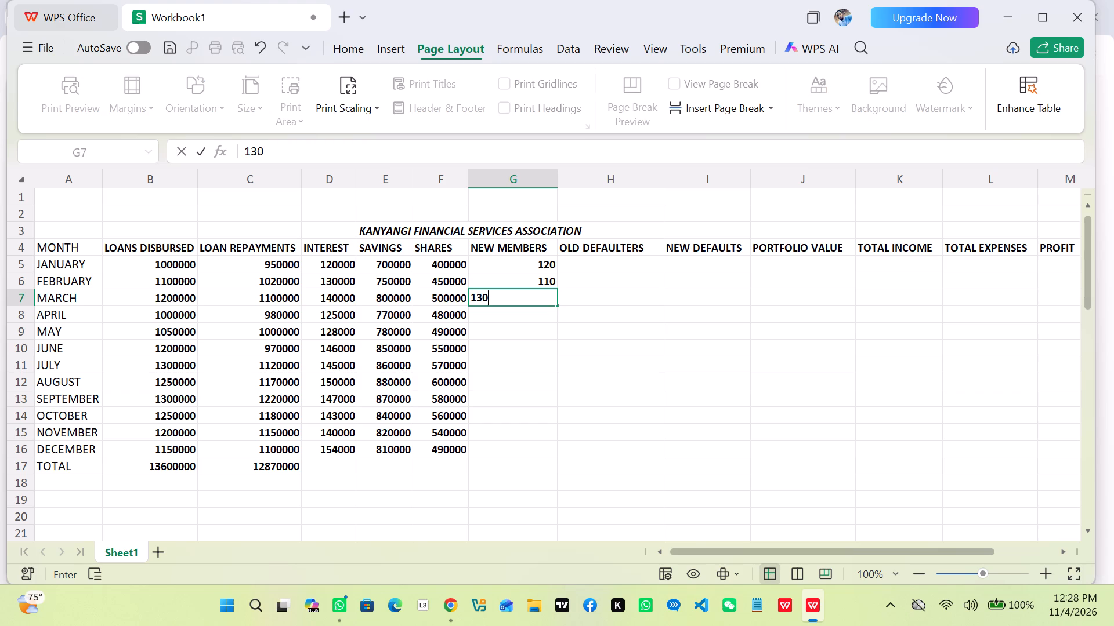
key("Down")
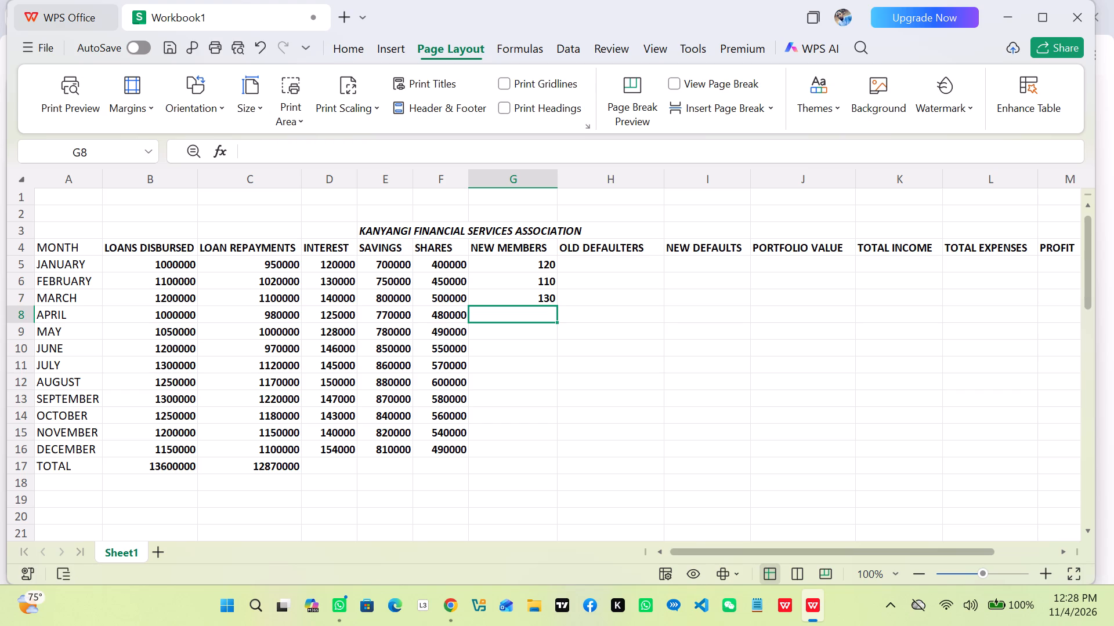
type("100")
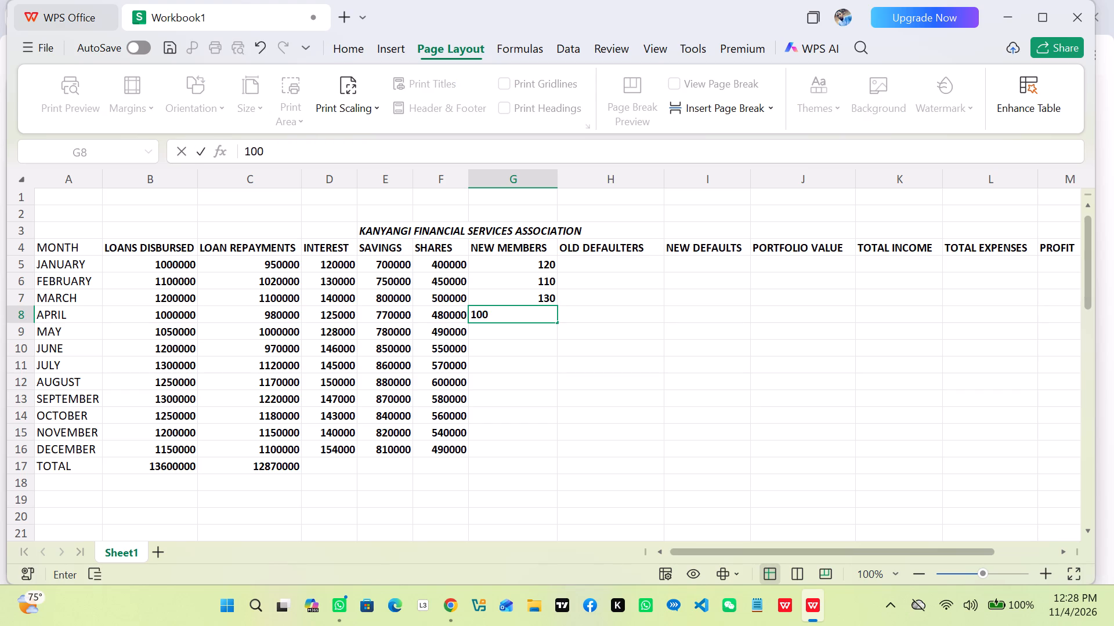
key("Down")
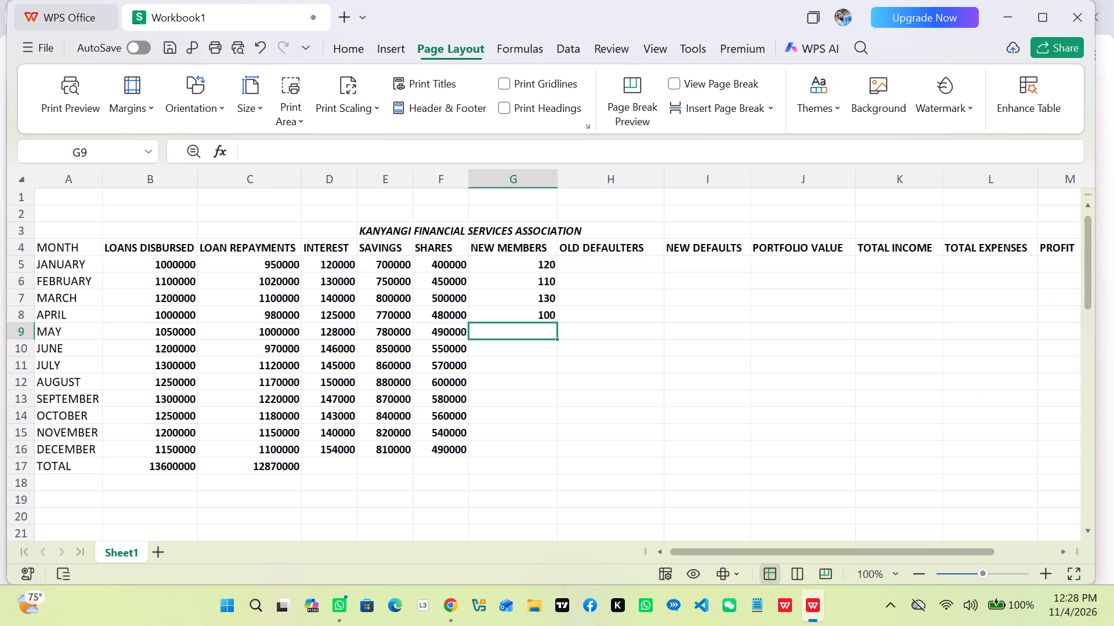
Enter the NEW MEMBERS figures for MAY through JULY in cells G9 to G11: 105, 125 and 130.
type("105")
key("Down")
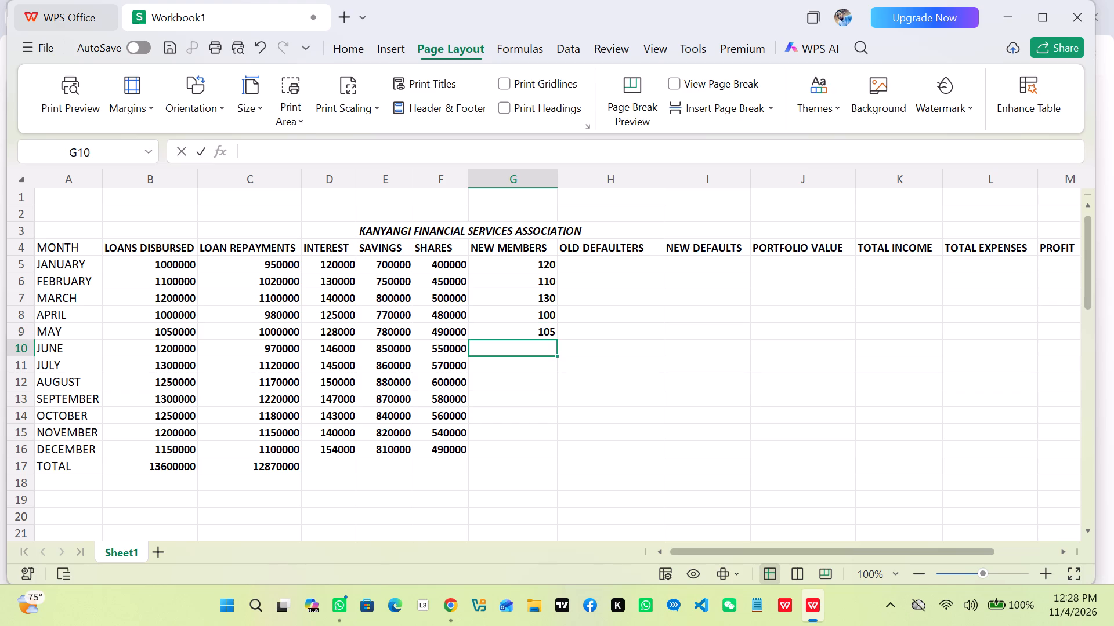
type("125")
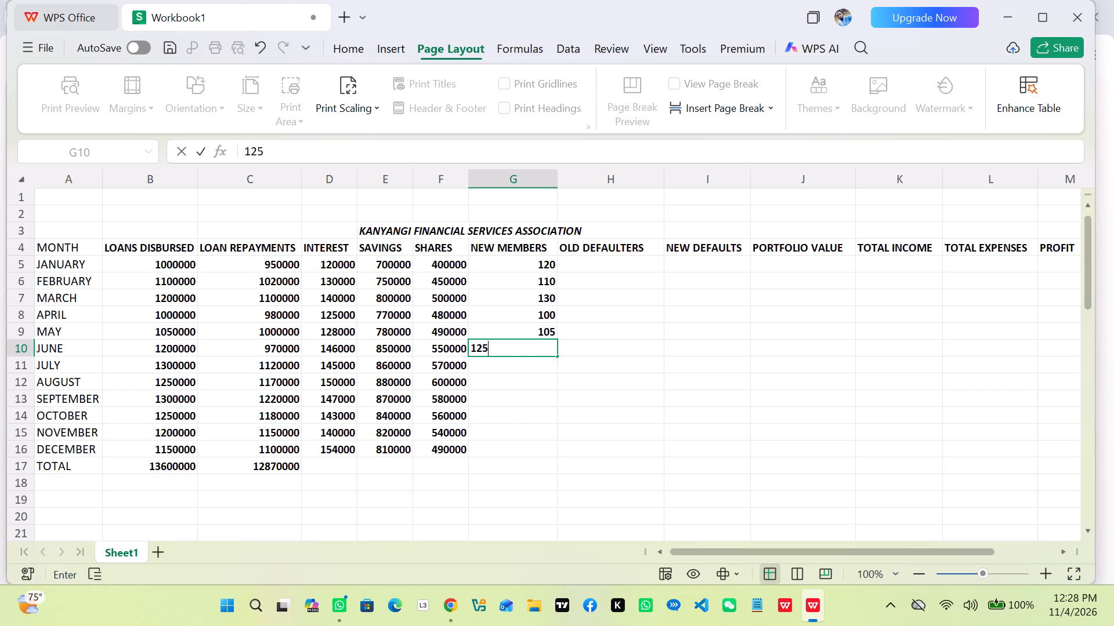
key("Down")
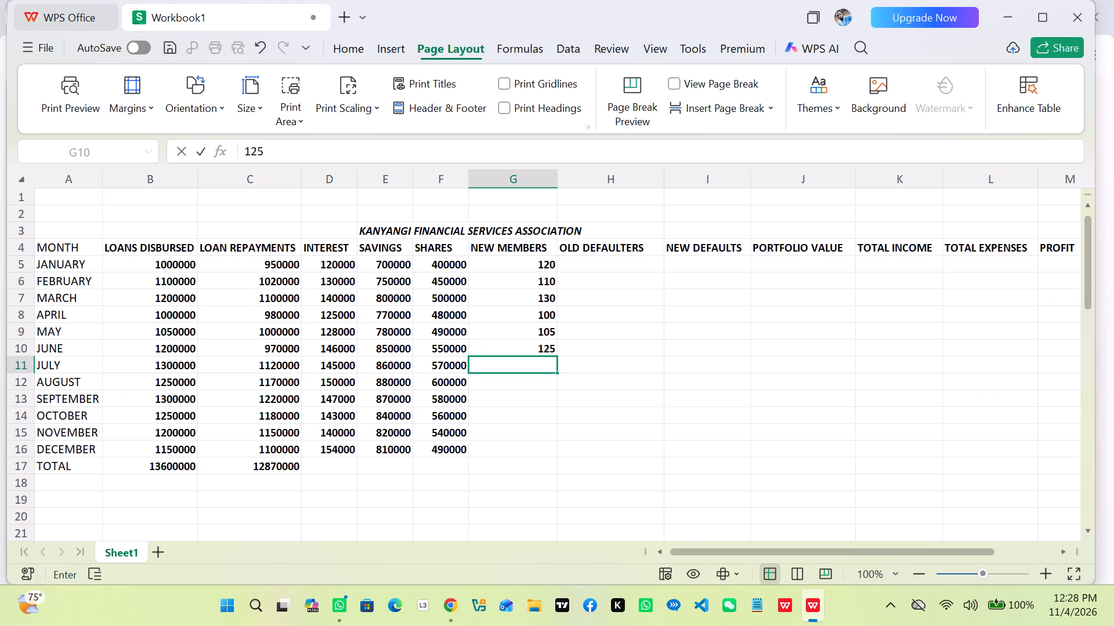
type("130")
key("Left")
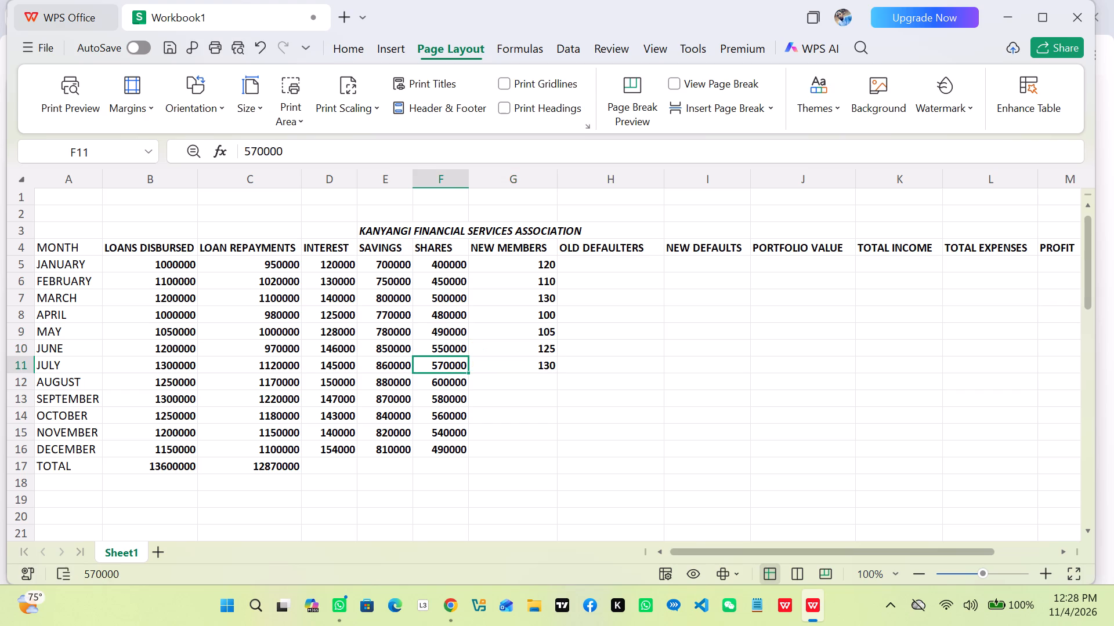
left_click(544, 355)
left_click(521, 370)
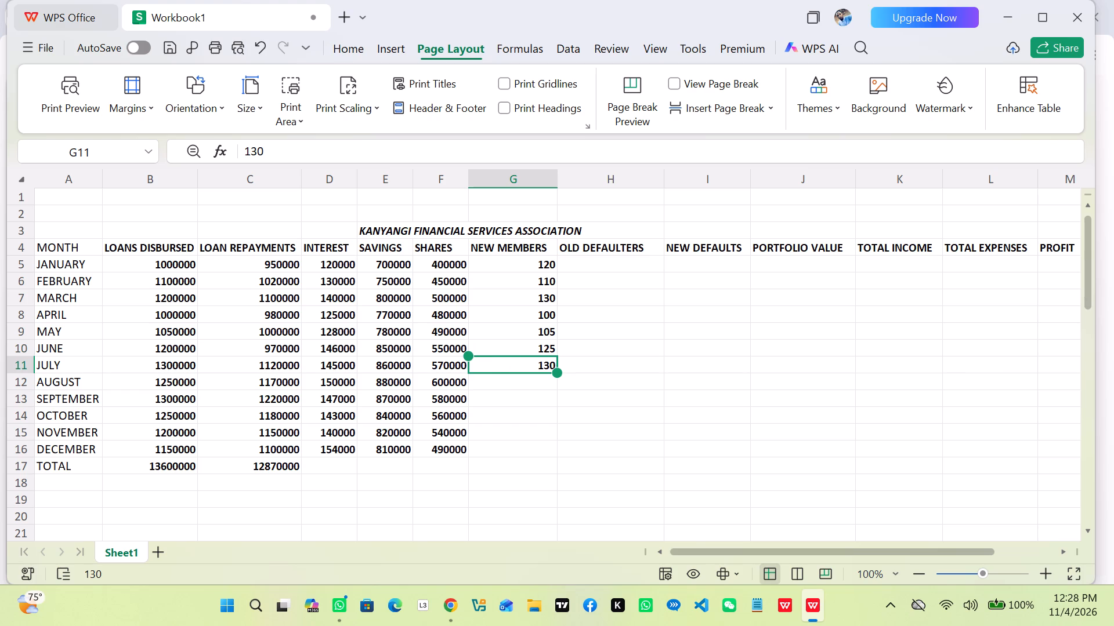
Enter the NEW MEMBERS figures for AUGUST through DECEMBER in cells G12 to G16: 135, 128, 120, 118 and 120.
key("Down")
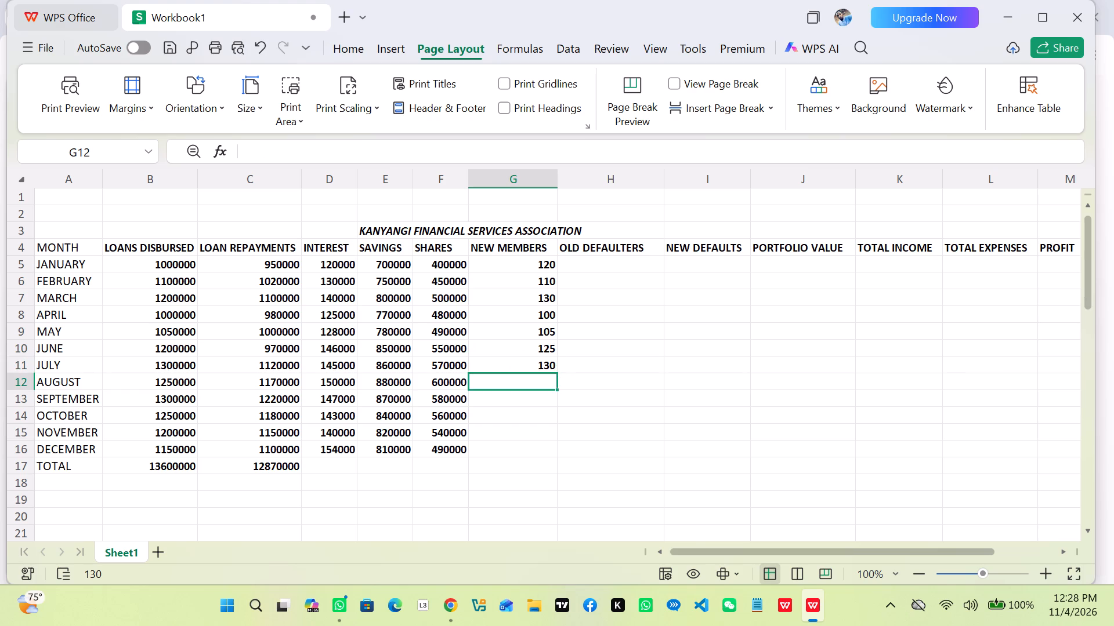
type("135")
key("Down")
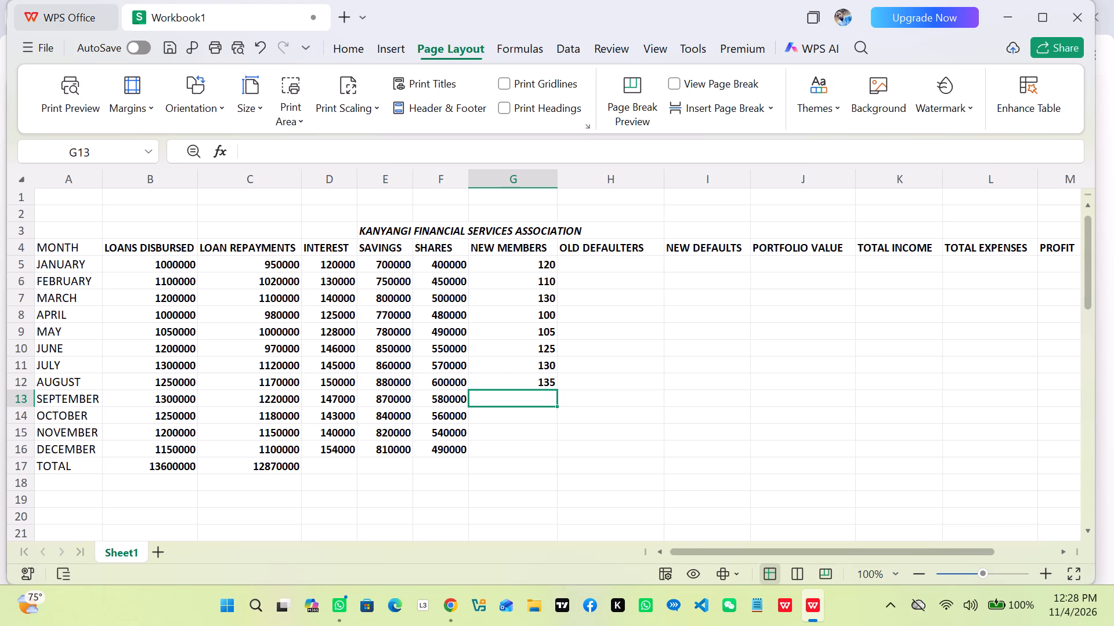
type("128")
key("Down")
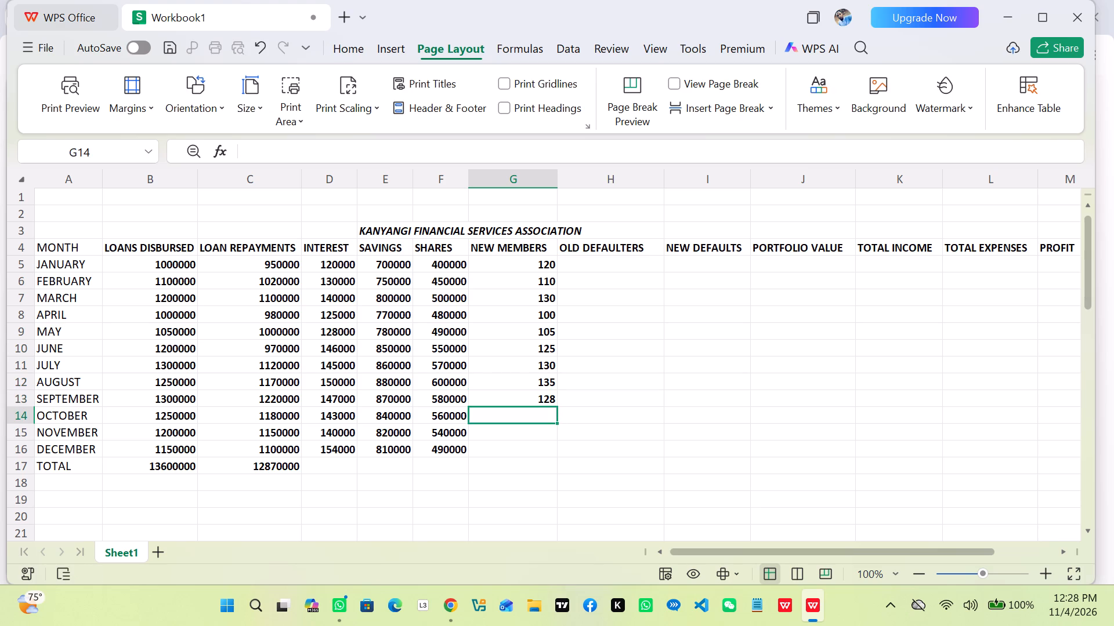
type("120")
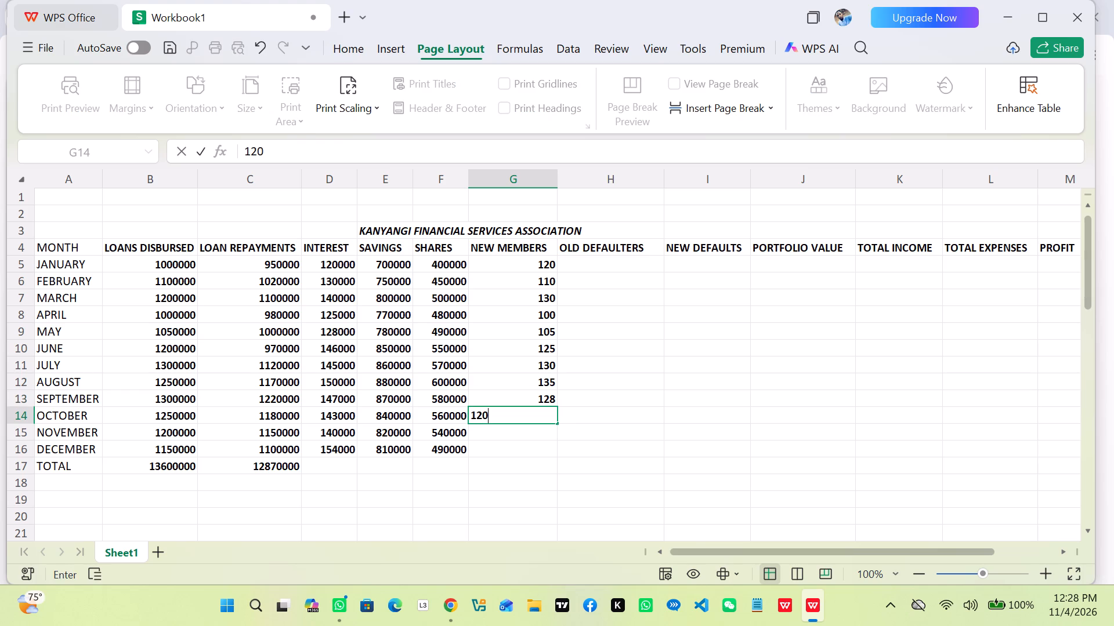
key("Down")
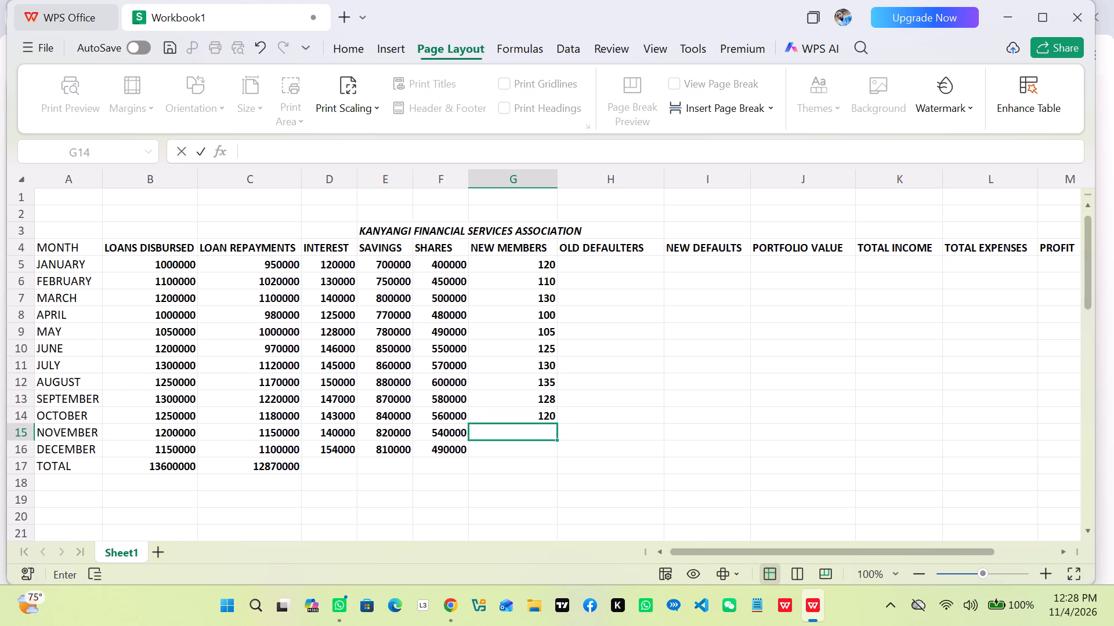
type("118")
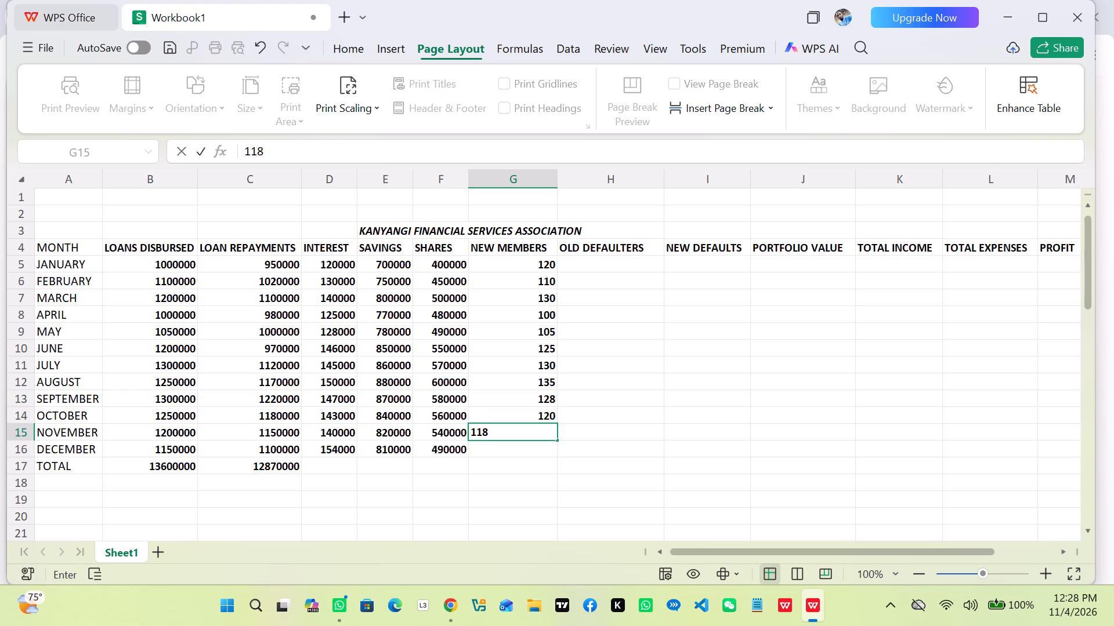
key("Down")
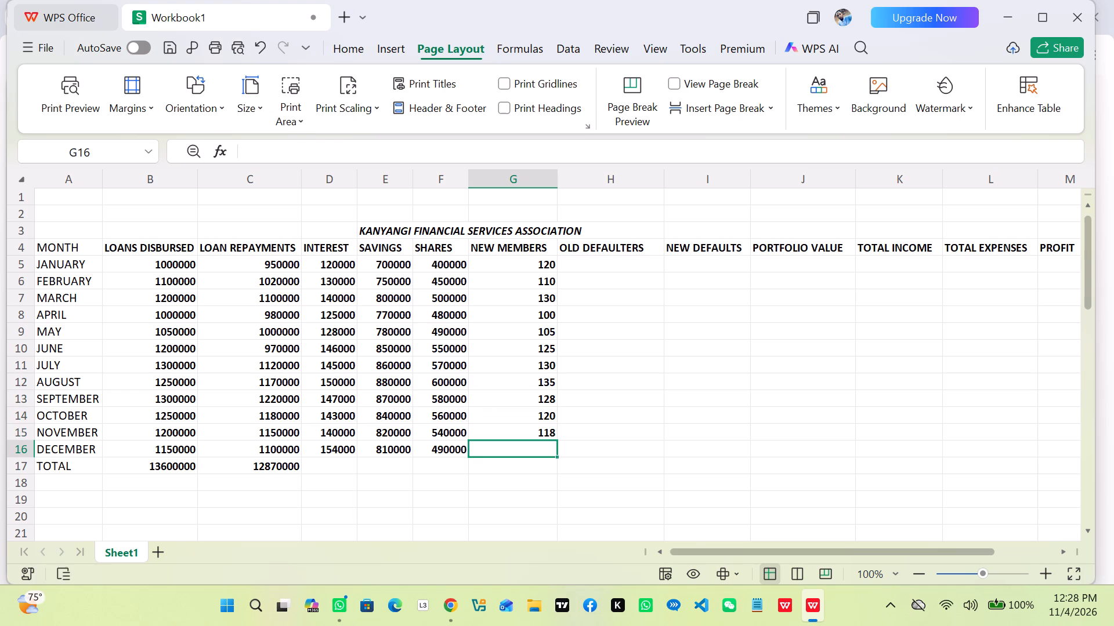
key("1")
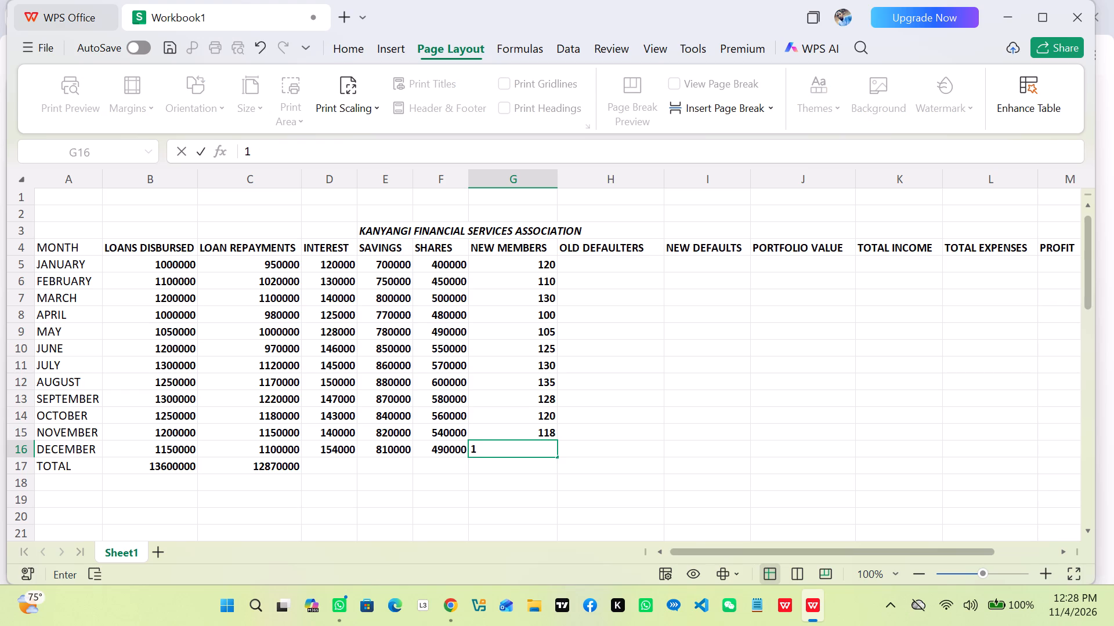
key("2")
key("0")
Enter the OLD DEFAULTERS figures for JANUARY through APRIL in cells H5 to H8: 50, 45, 40 and 35.
left_click(603, 265)
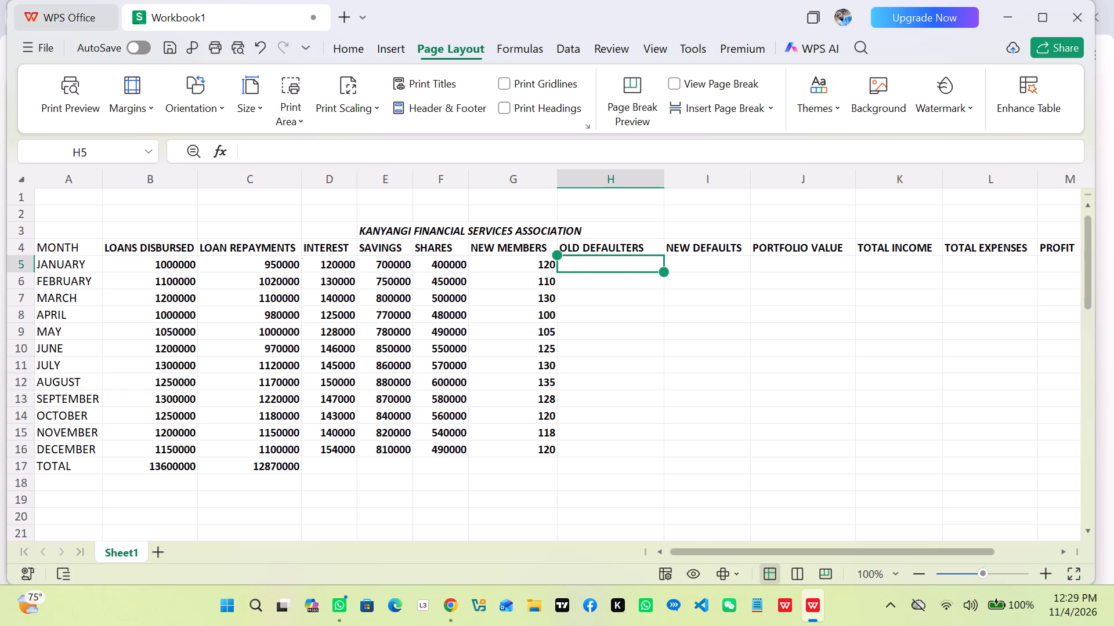
type("50")
key("Down")
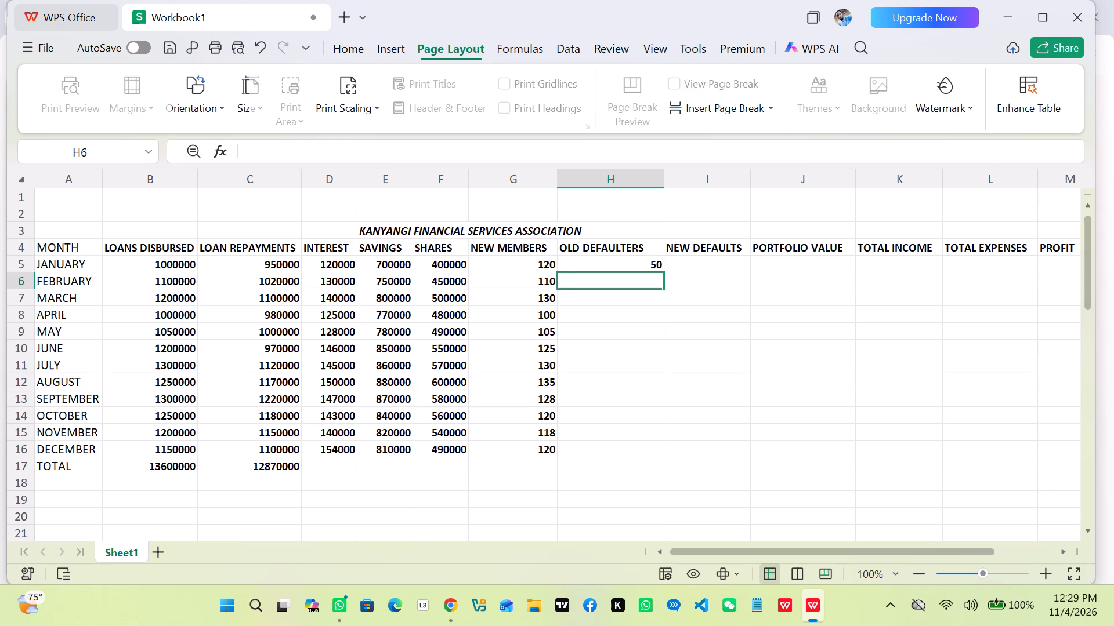
type("45")
key("Down")
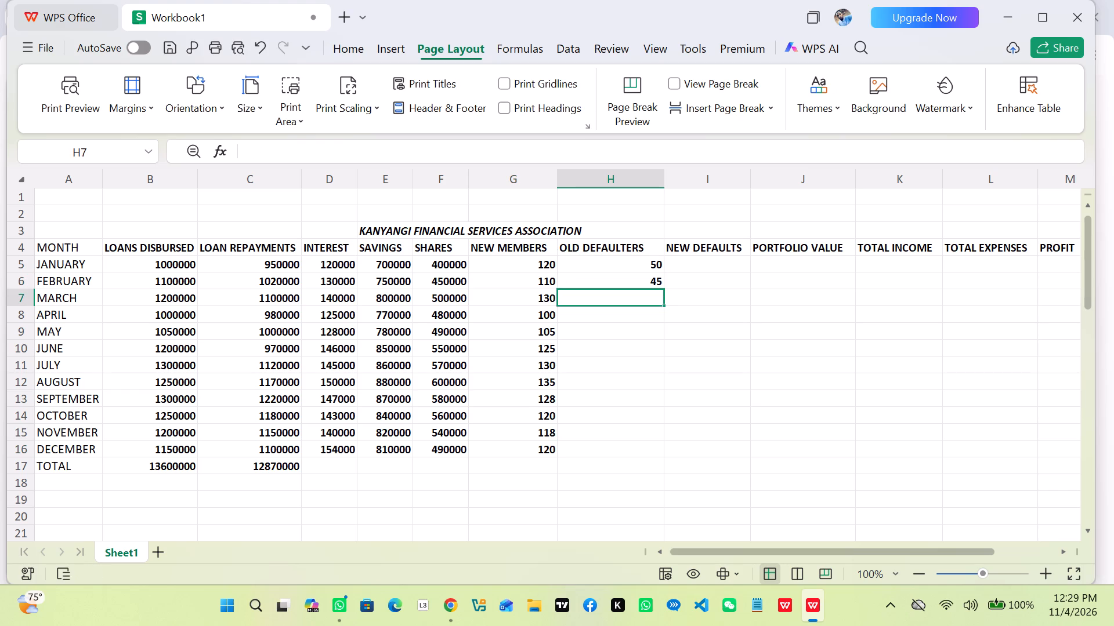
type("40")
key("Down")
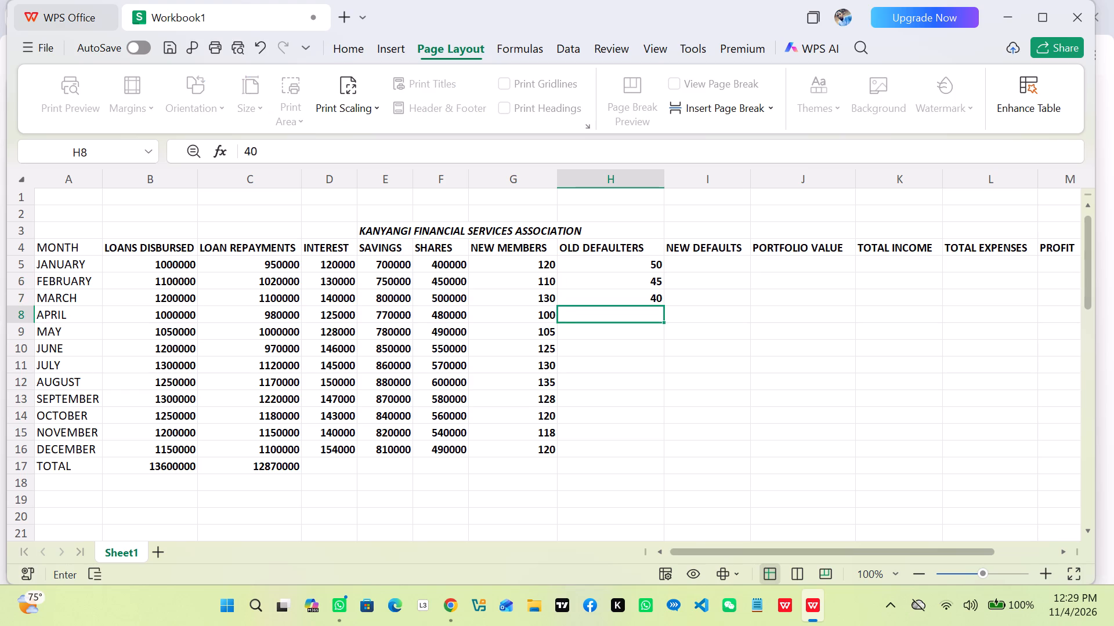
type("34")
key("BackSpace")
key("5")
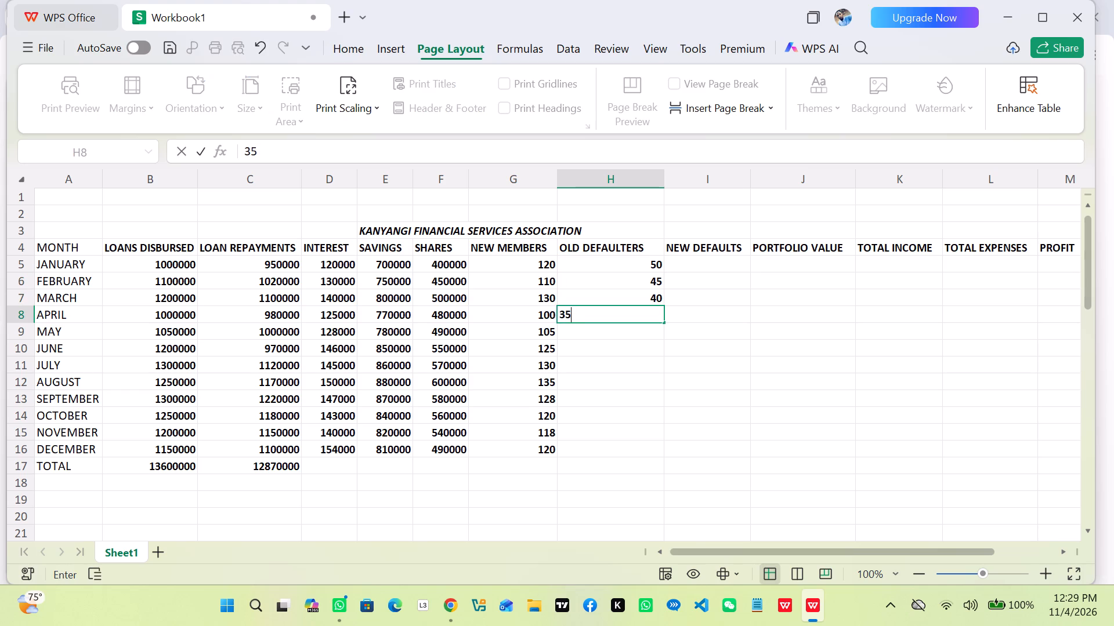
Enter the OLD DEFAULTERS figures for MAY through AUGUST in cells H9 to H12: 38, 34, 32 and 30.
left_click(613, 330)
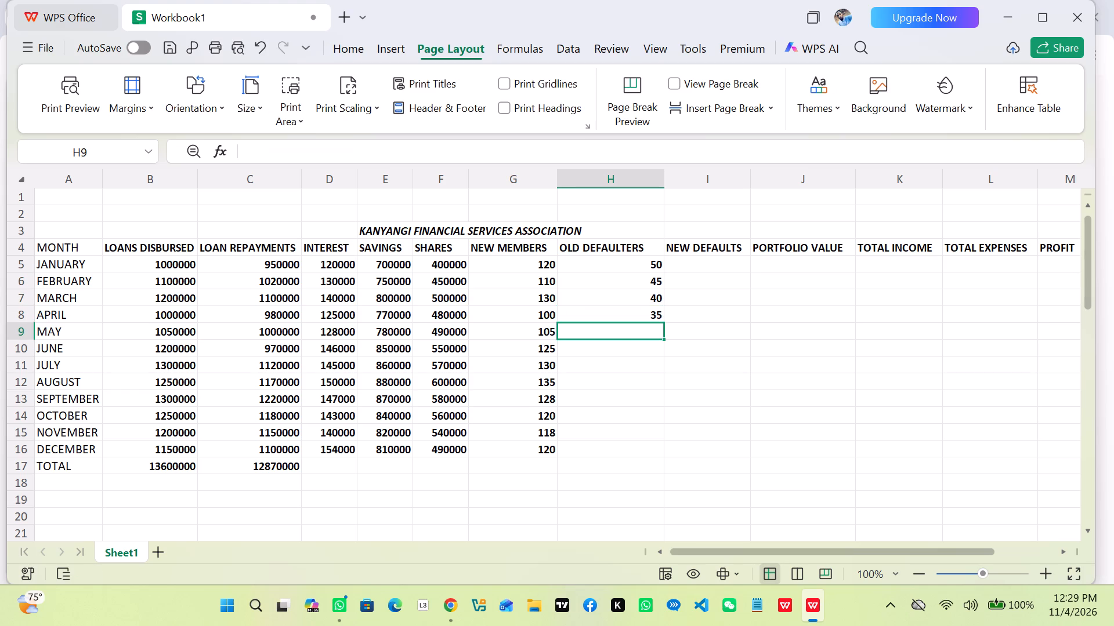
type("38")
key("Down")
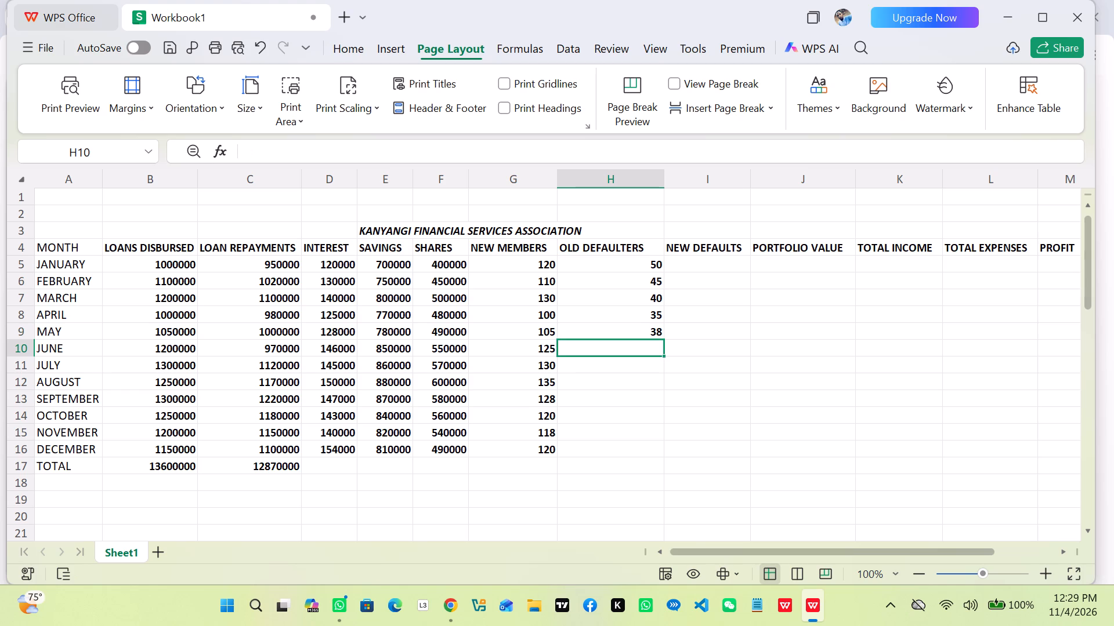
type("34")
key("Down")
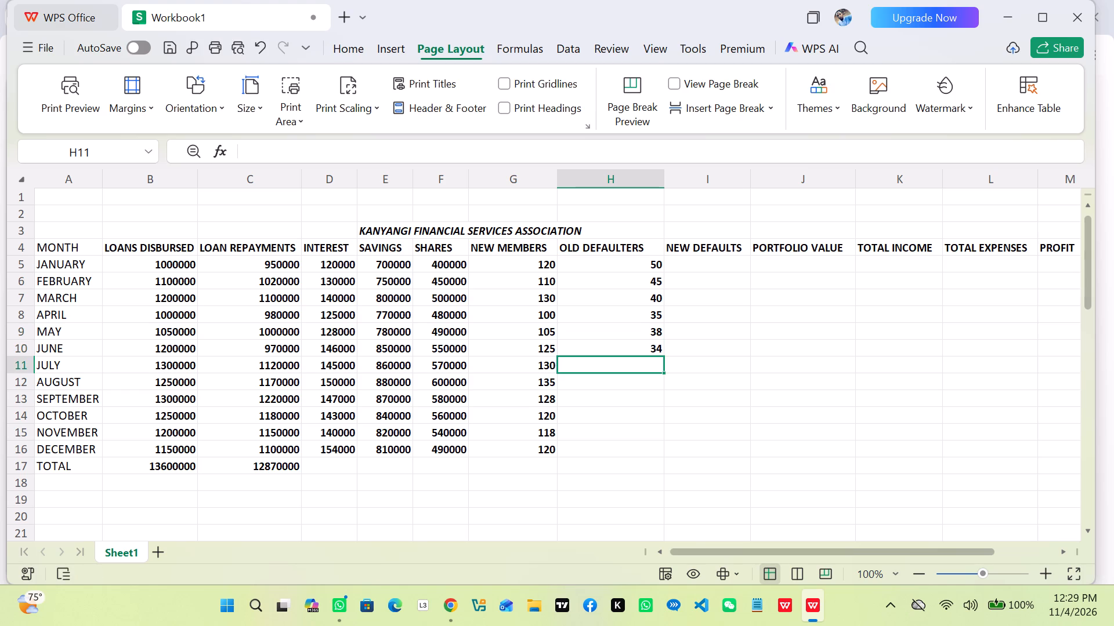
key("3")
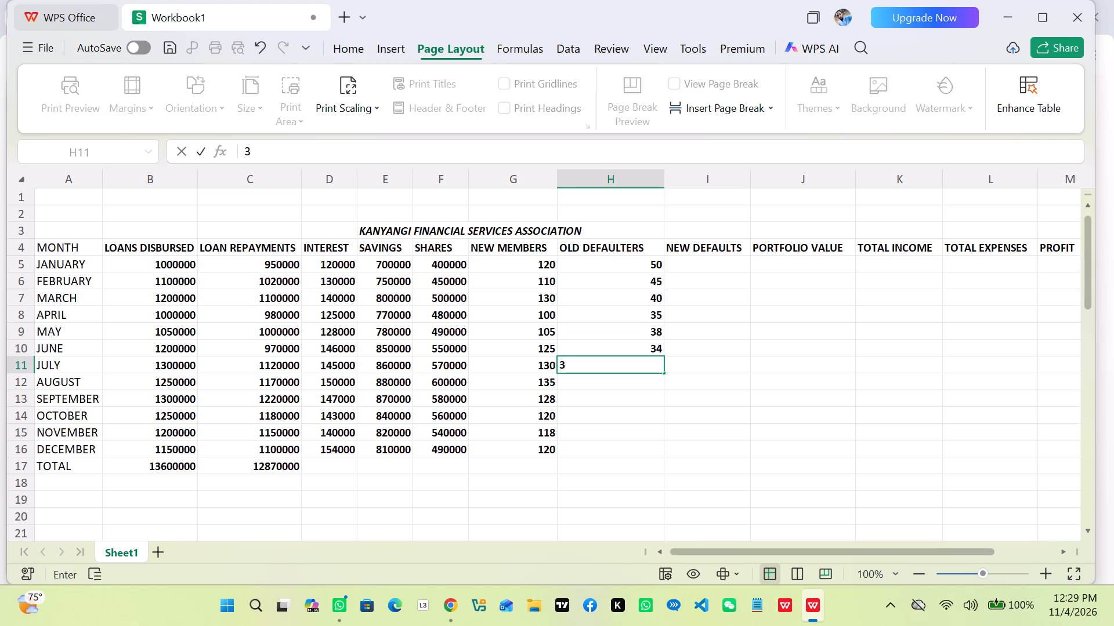
key("2")
key("Down")
type("30")
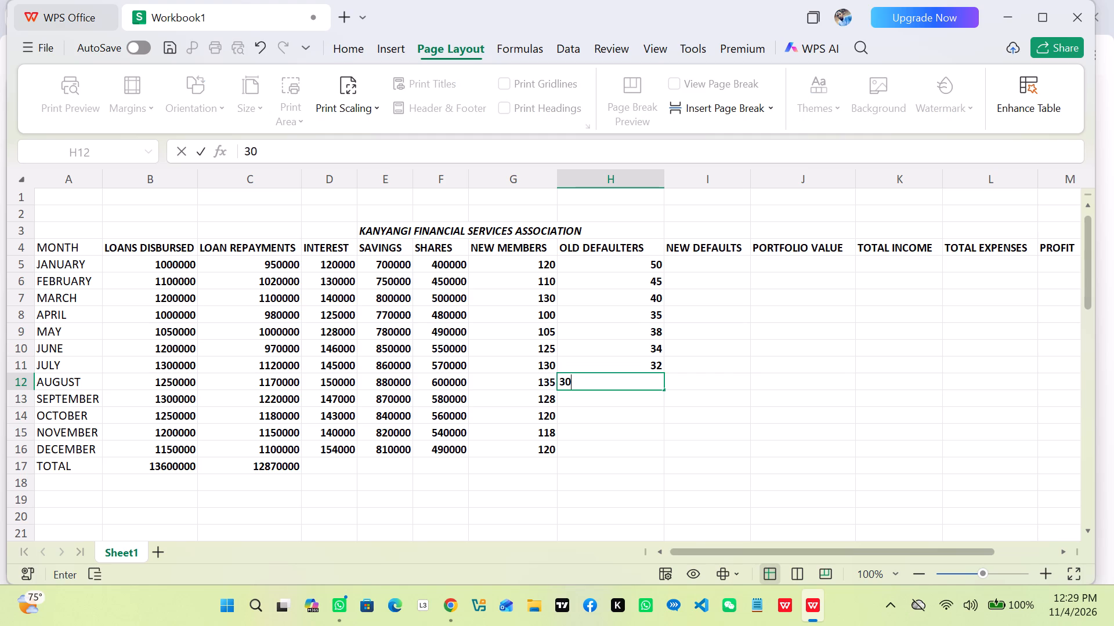
key("Down")
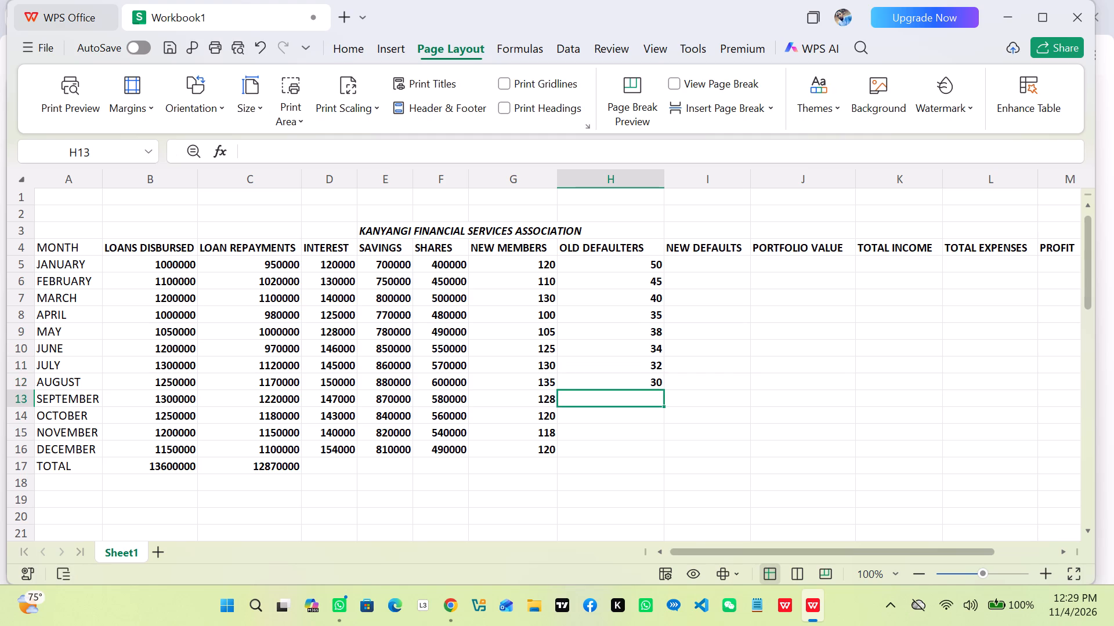
Enter the OLD DEFAULTERS figures for SEPTEMBER through DECEMBER in cells H13 to H16: 28, 26, 24 and 20.
type("282")
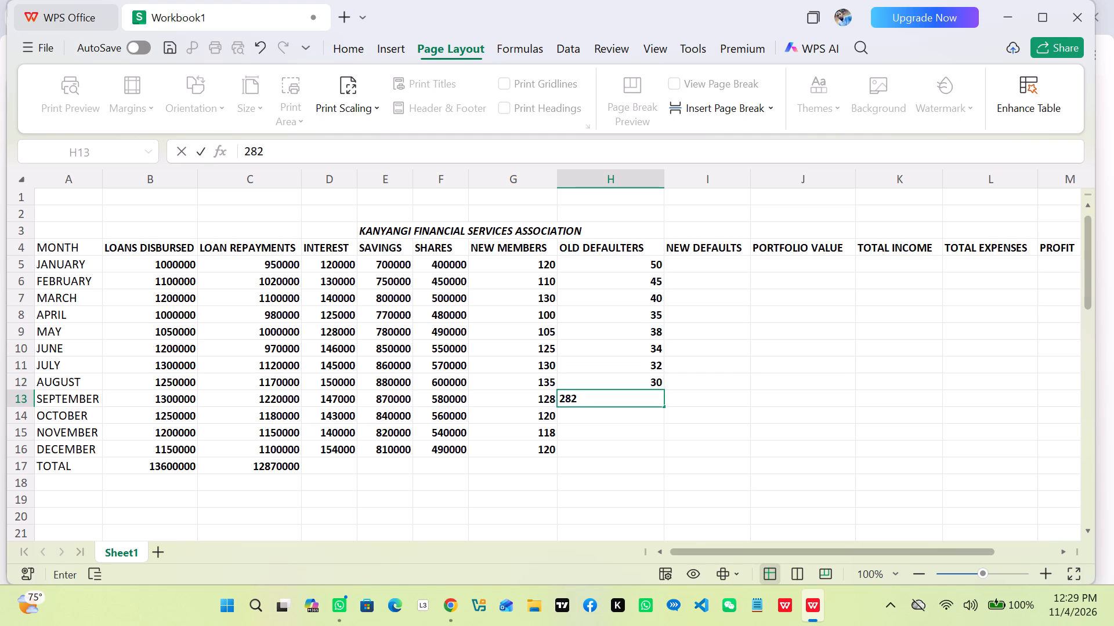
key("BackSpace")
key("Down")
type("26")
key("Down")
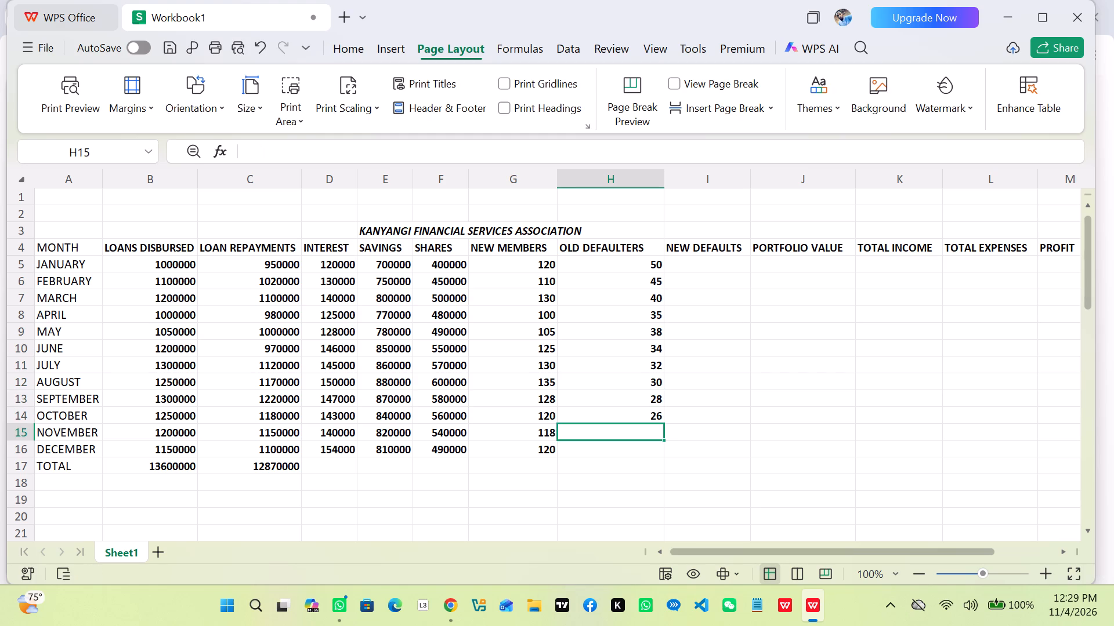
type("24")
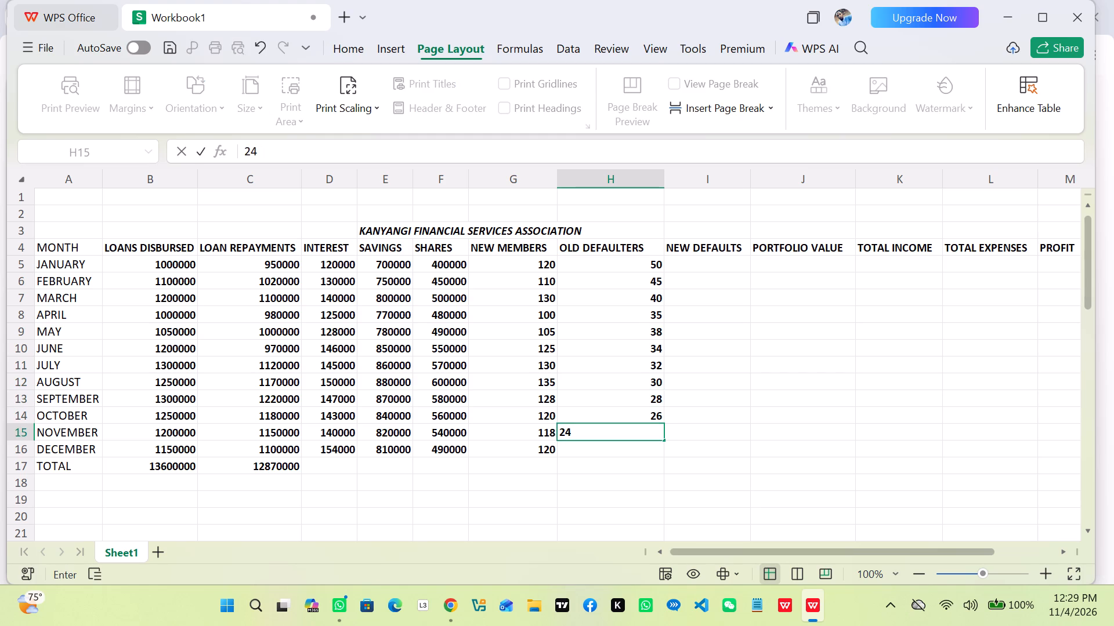
key("Down")
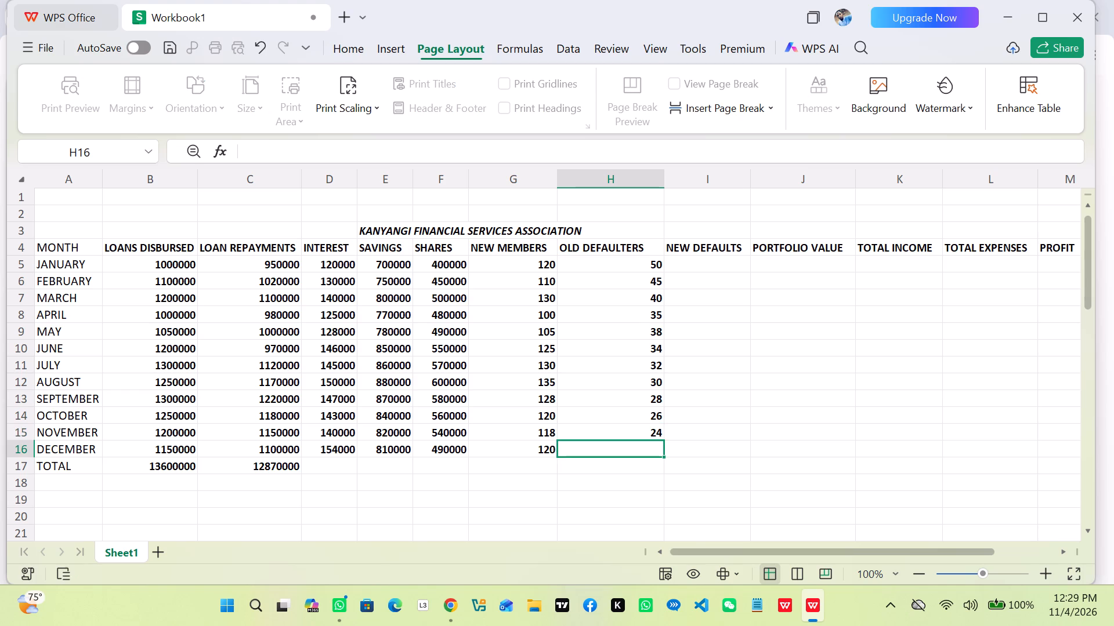
type("20")
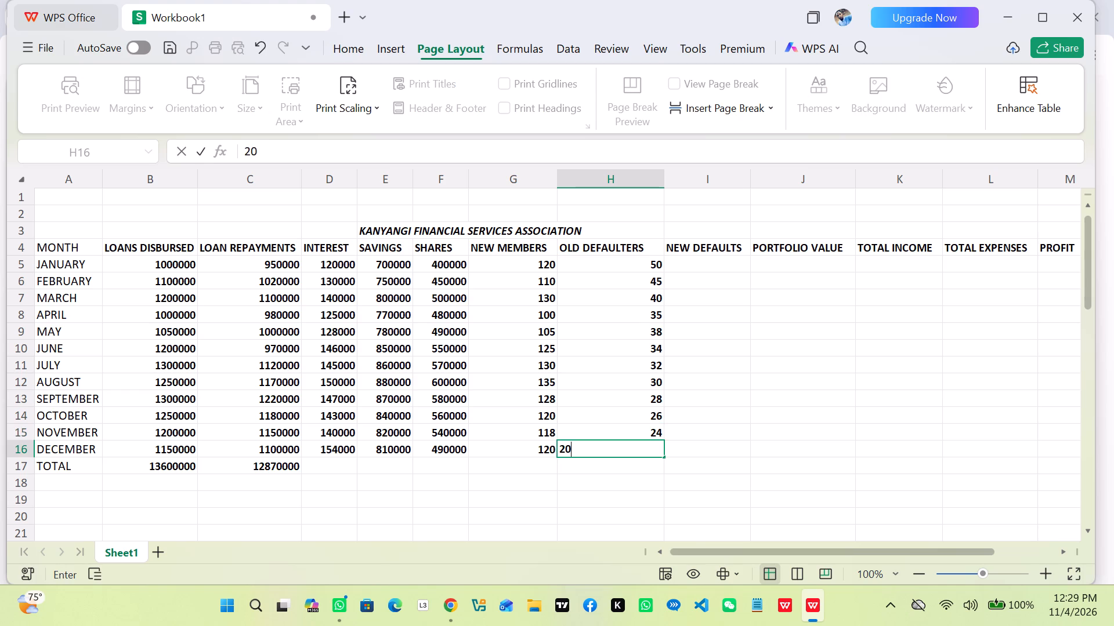
key("Down")
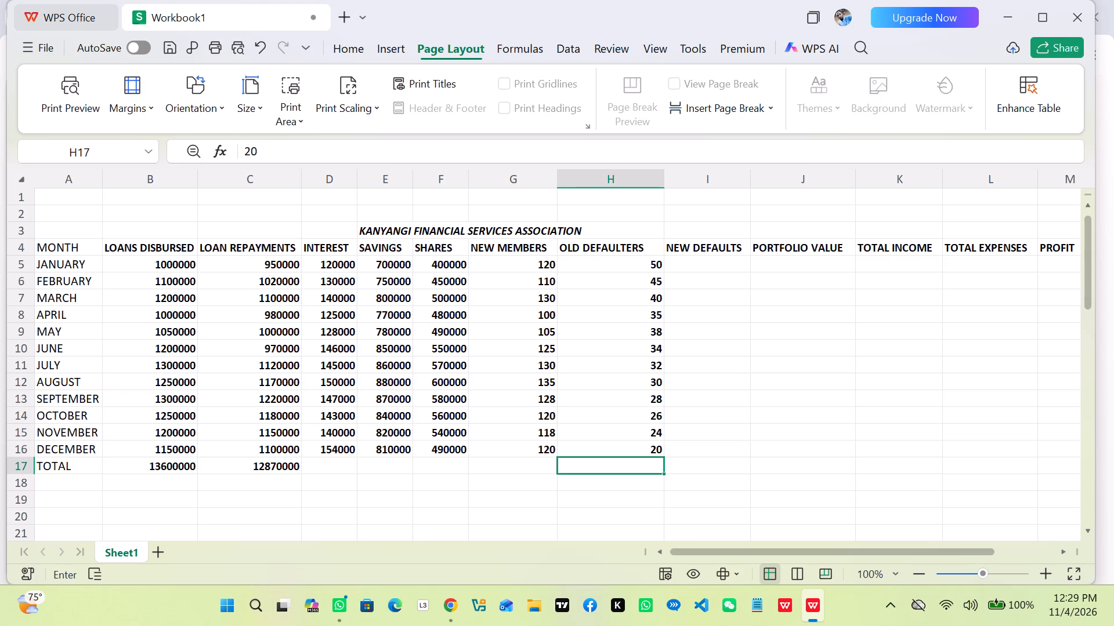
Enter the NEW DEFAULTS amounts for JANUARY and FEBRUARY in cells I5 and I6: 3500000 and 3600000.
left_click(729, 266)
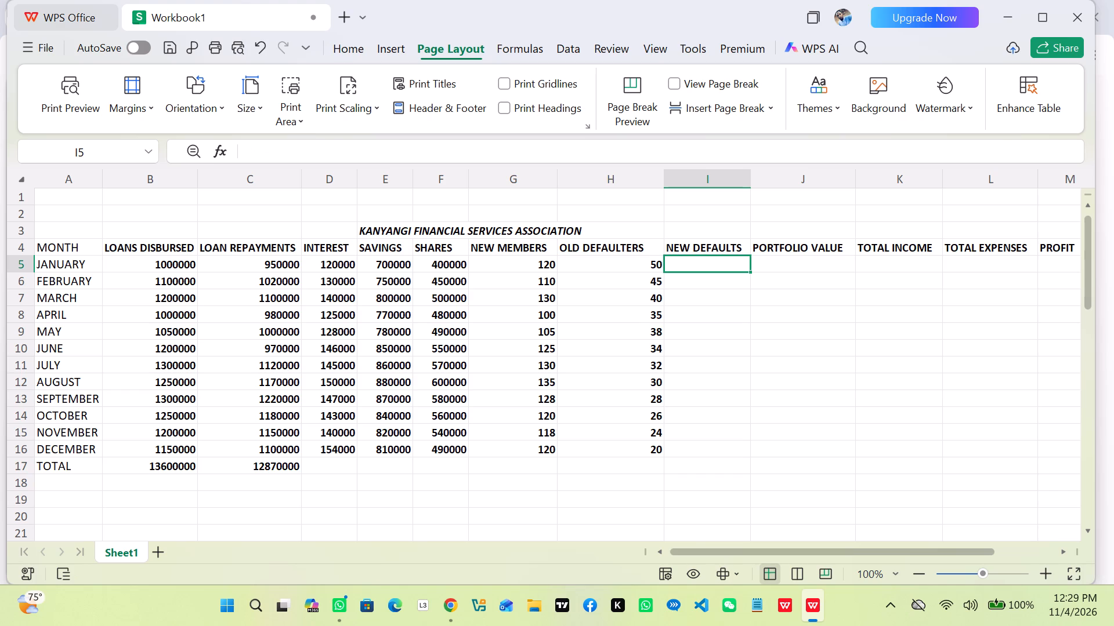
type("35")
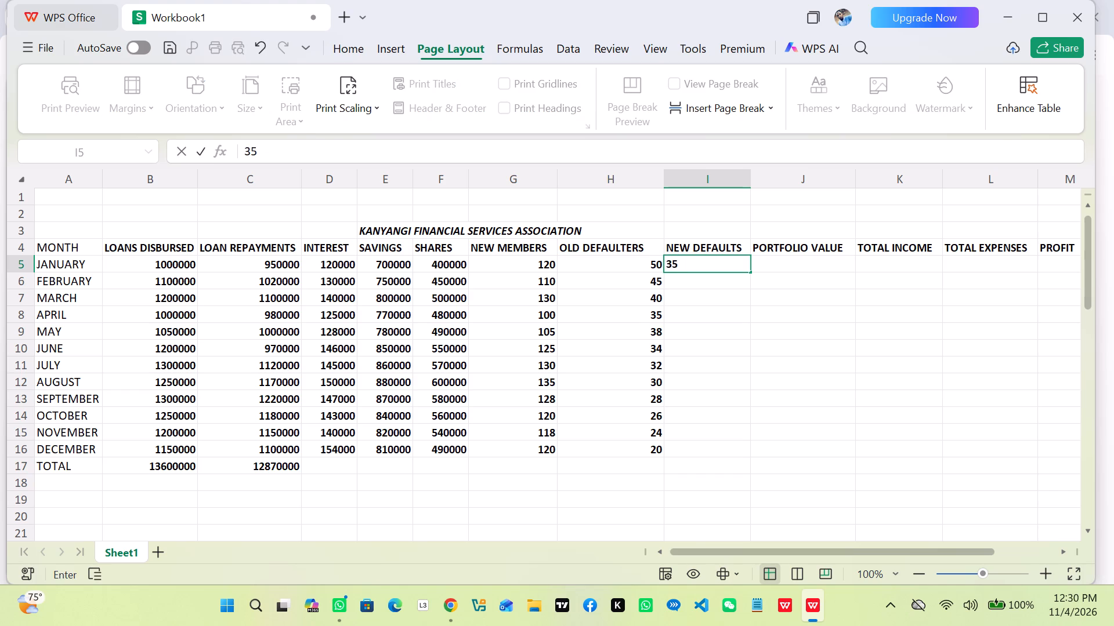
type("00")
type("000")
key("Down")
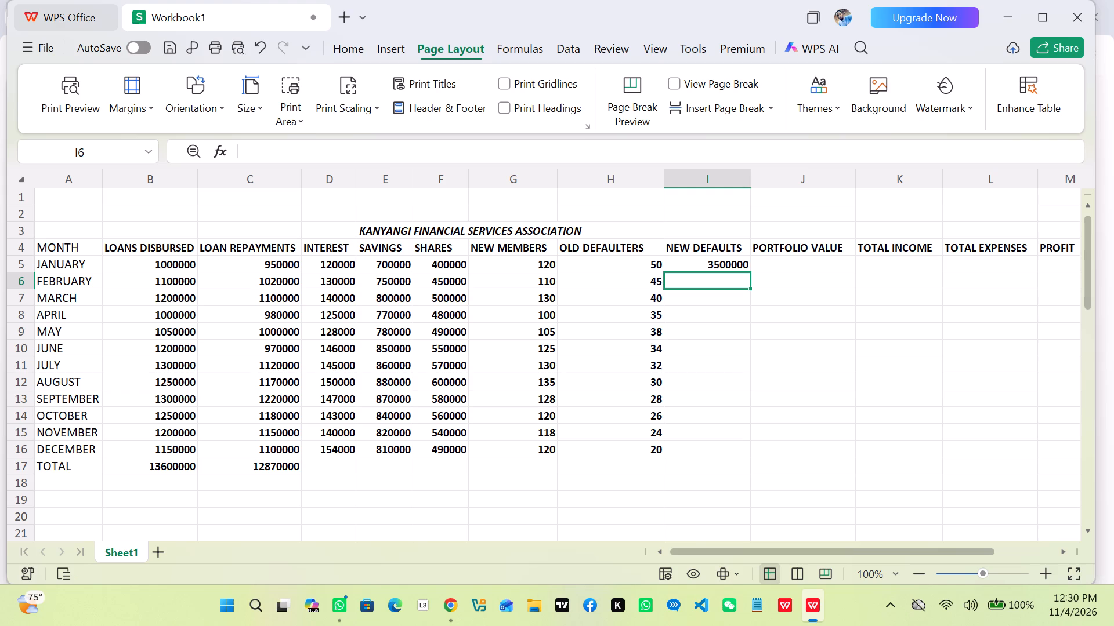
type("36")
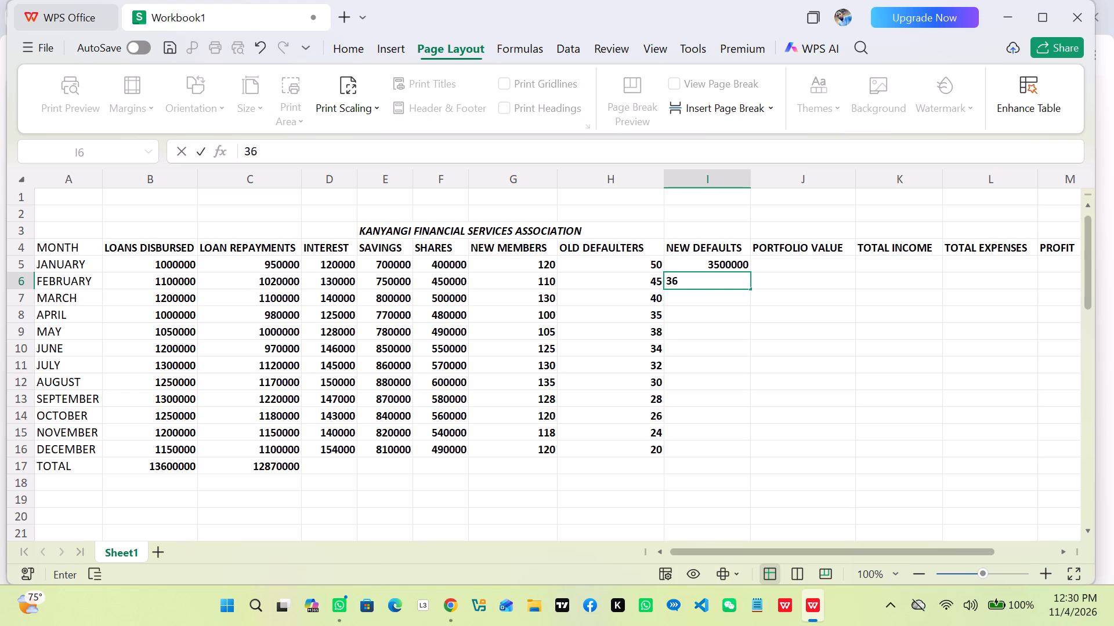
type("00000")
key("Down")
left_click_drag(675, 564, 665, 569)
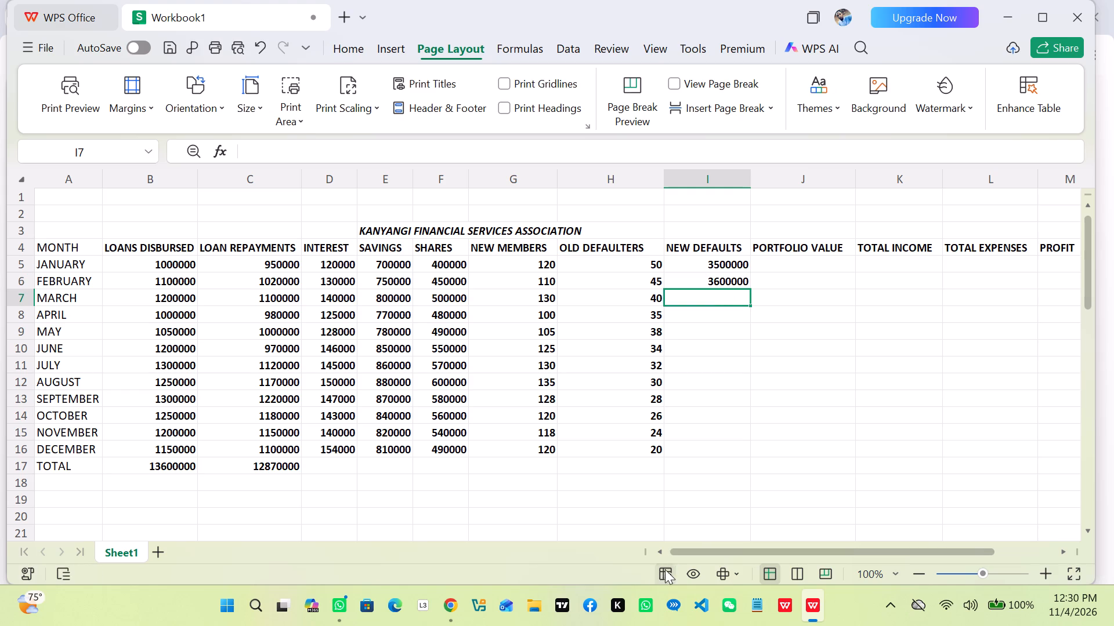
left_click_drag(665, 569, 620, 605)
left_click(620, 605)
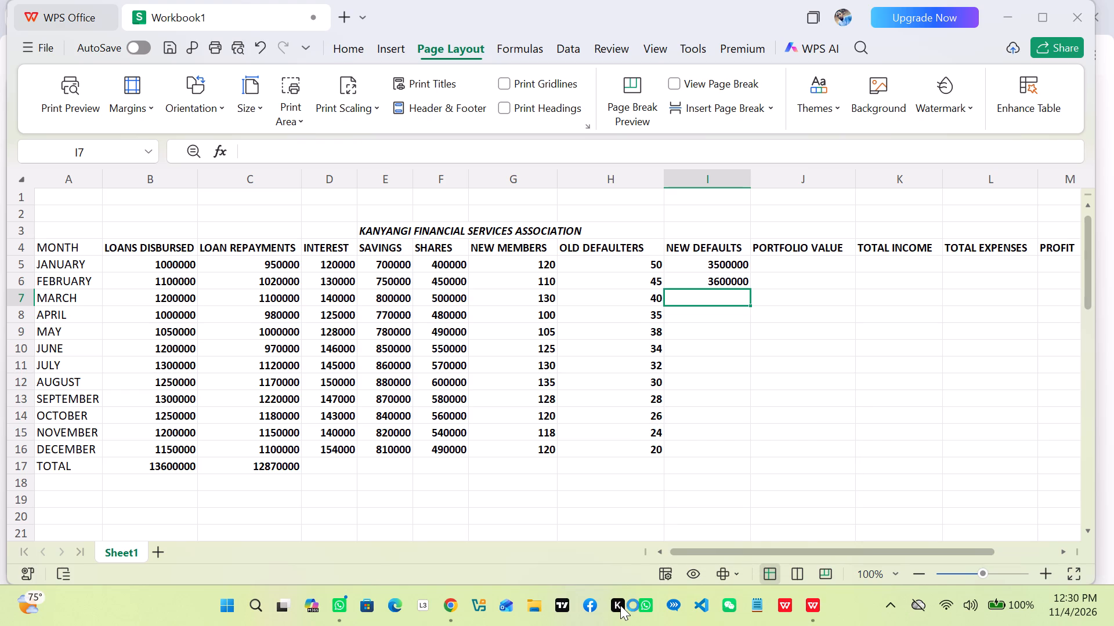
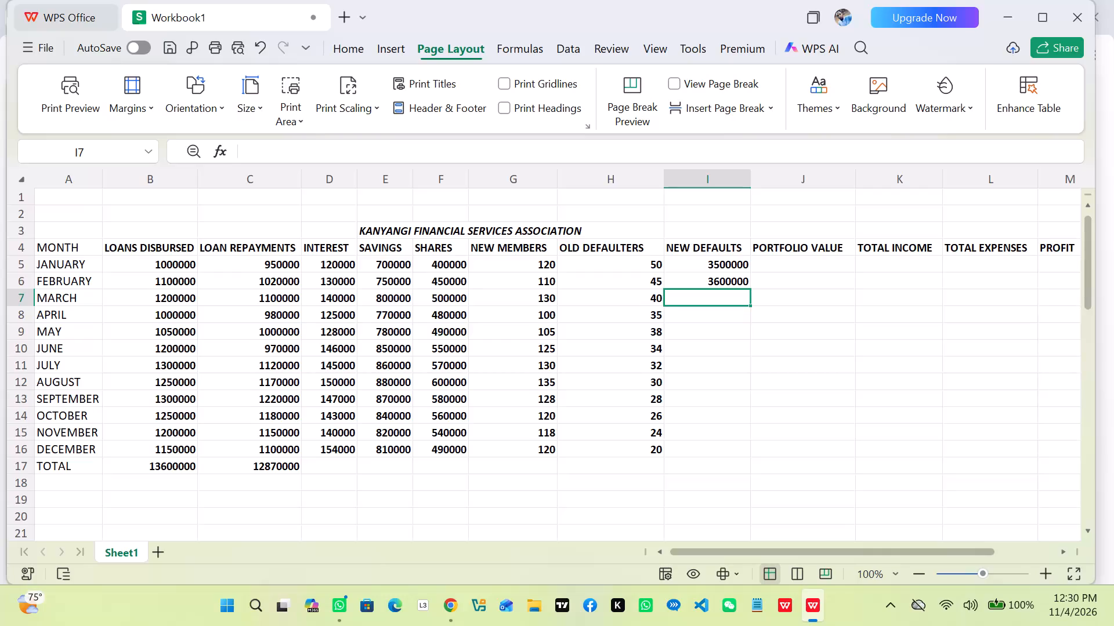
Enter the NEW DEFAULTS amount for MARCH in cell I7: 3750000.
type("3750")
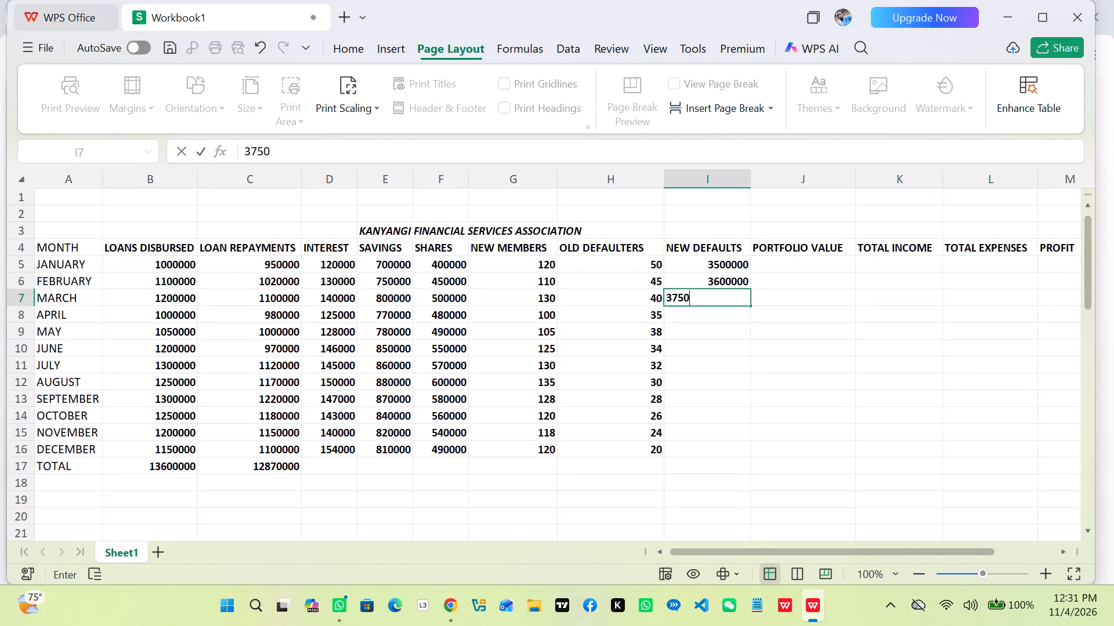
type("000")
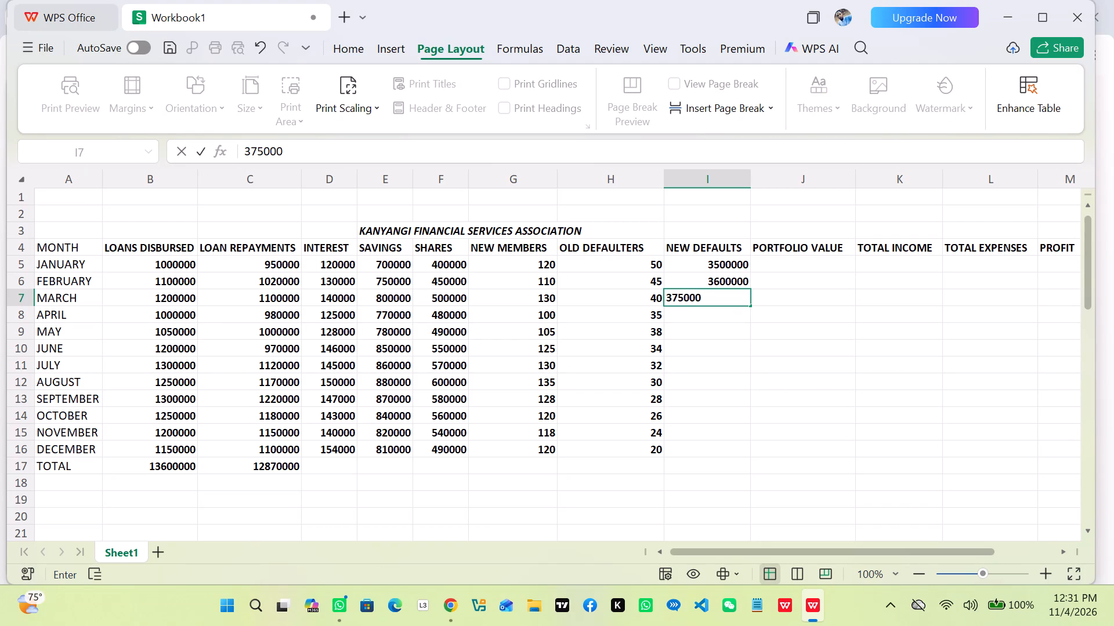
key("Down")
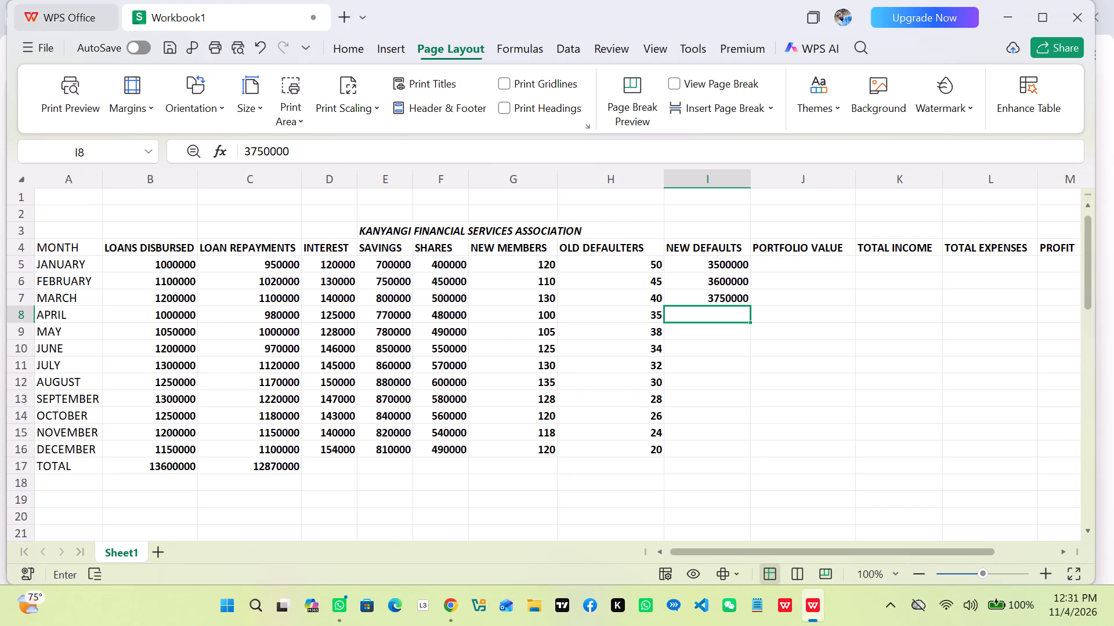
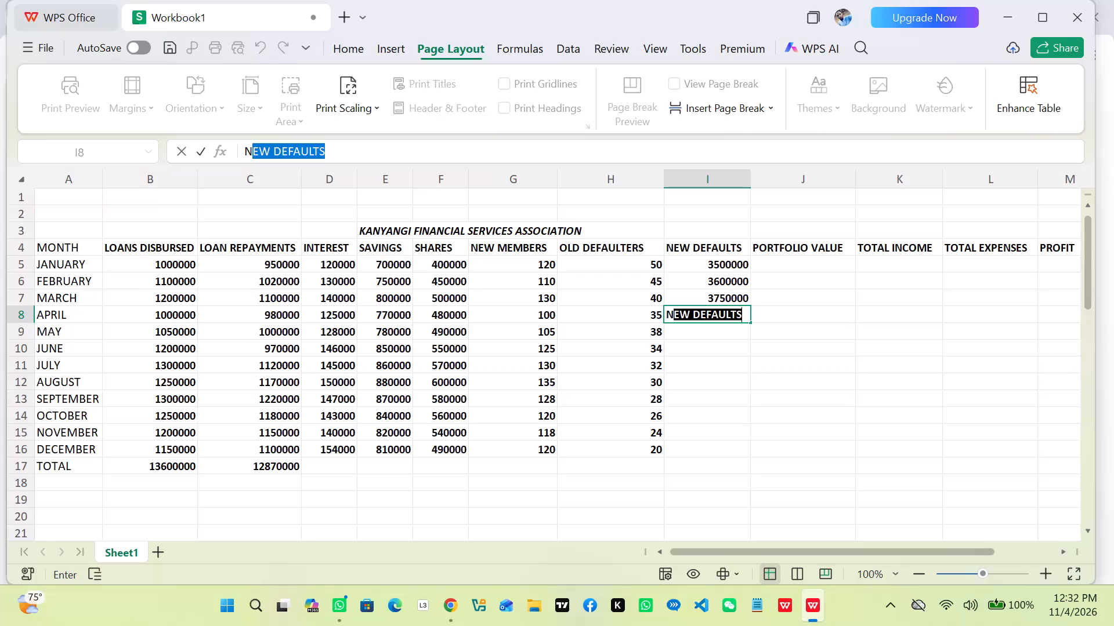
Clear the stray text from cell I8 and enter the NEW DEFAULTS amount for APRIL, starting with 77.
key("BackSpace")
key("BackSpace")
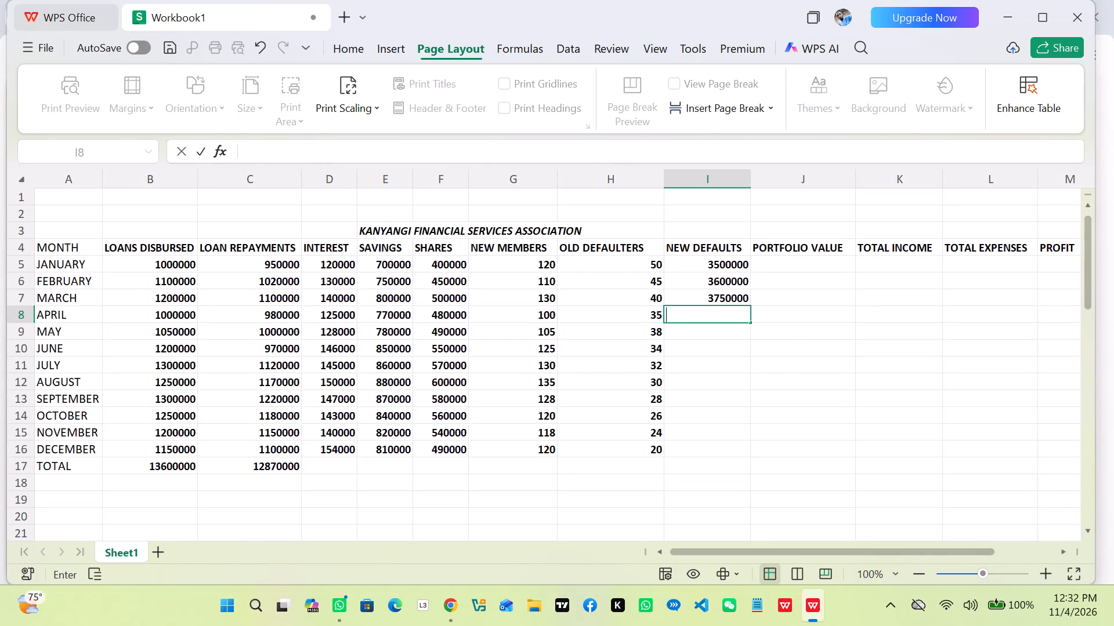
key("u")
key("BackSpace")
type("77")
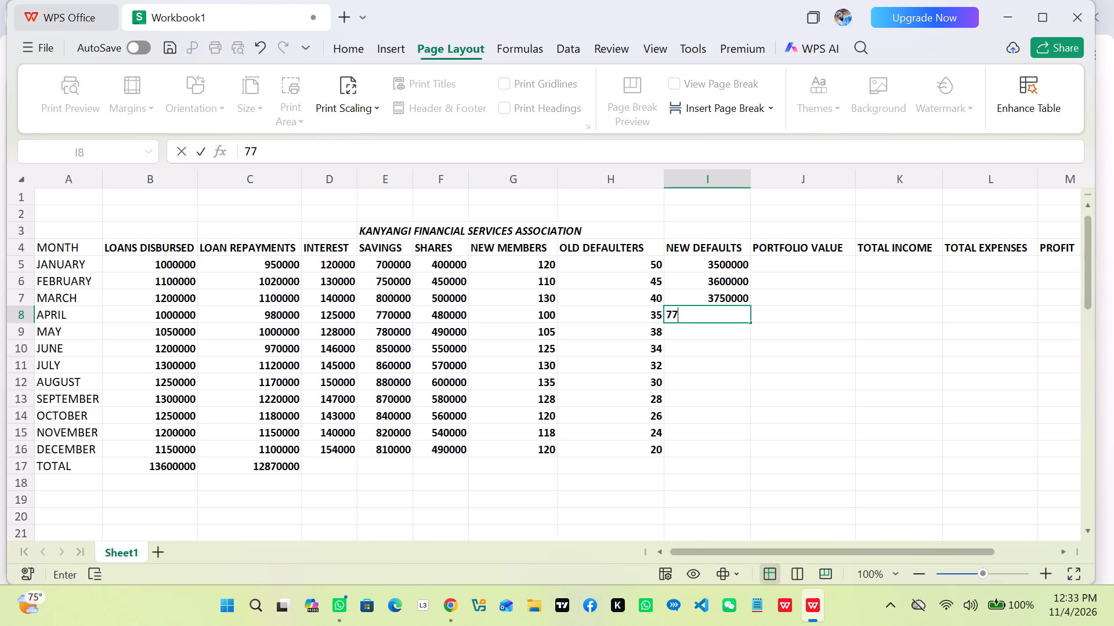
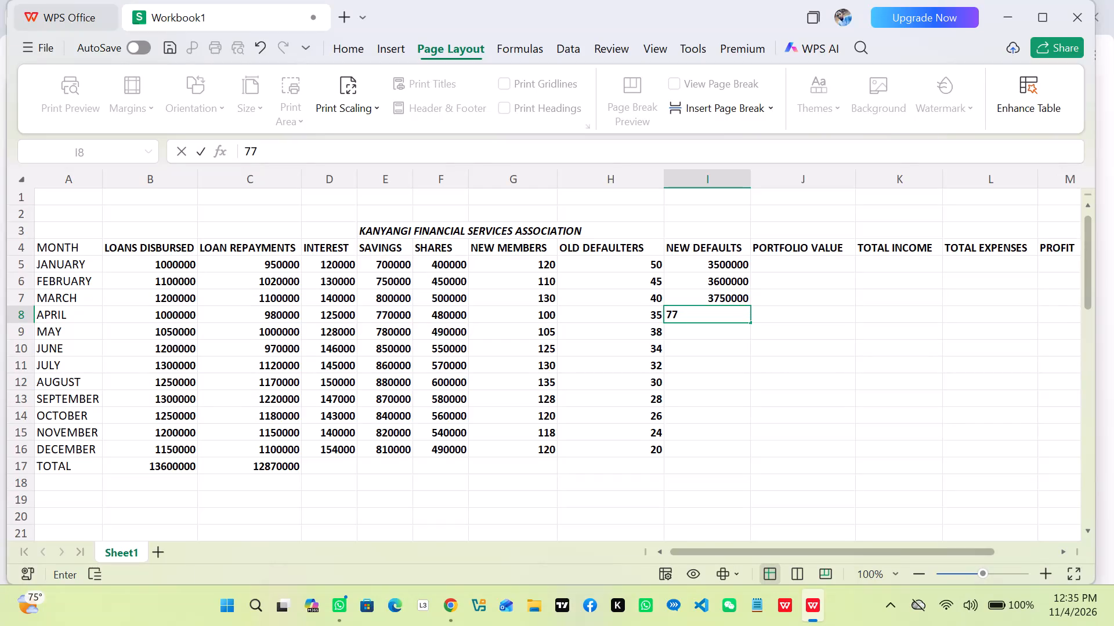
Commit 77 as the NEW DEFAULTS entry for APRIL.
left_click(502, 343)
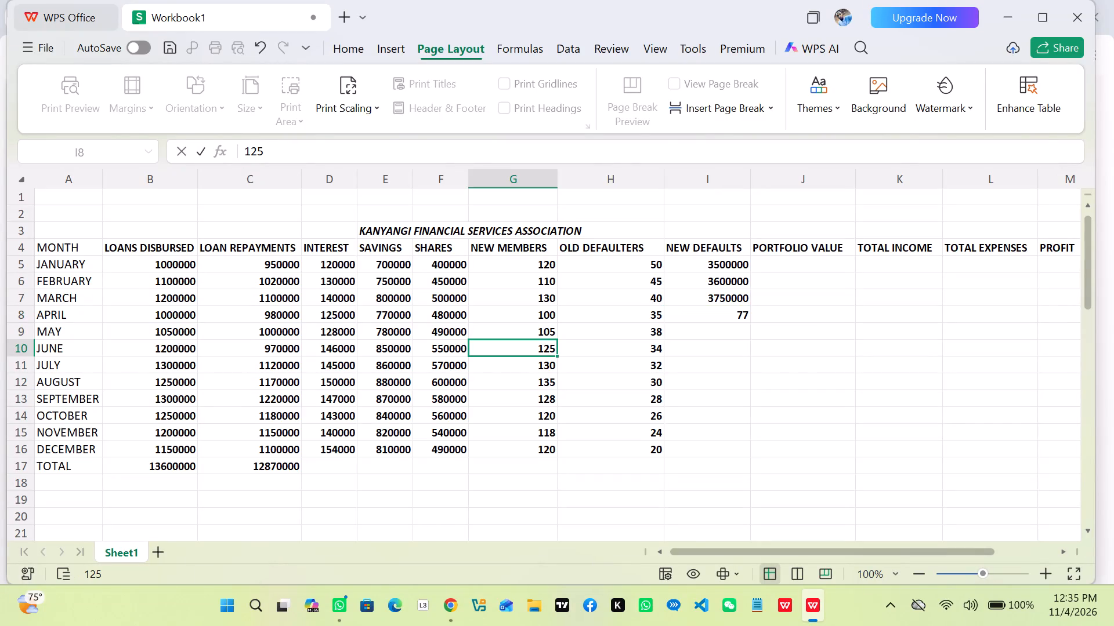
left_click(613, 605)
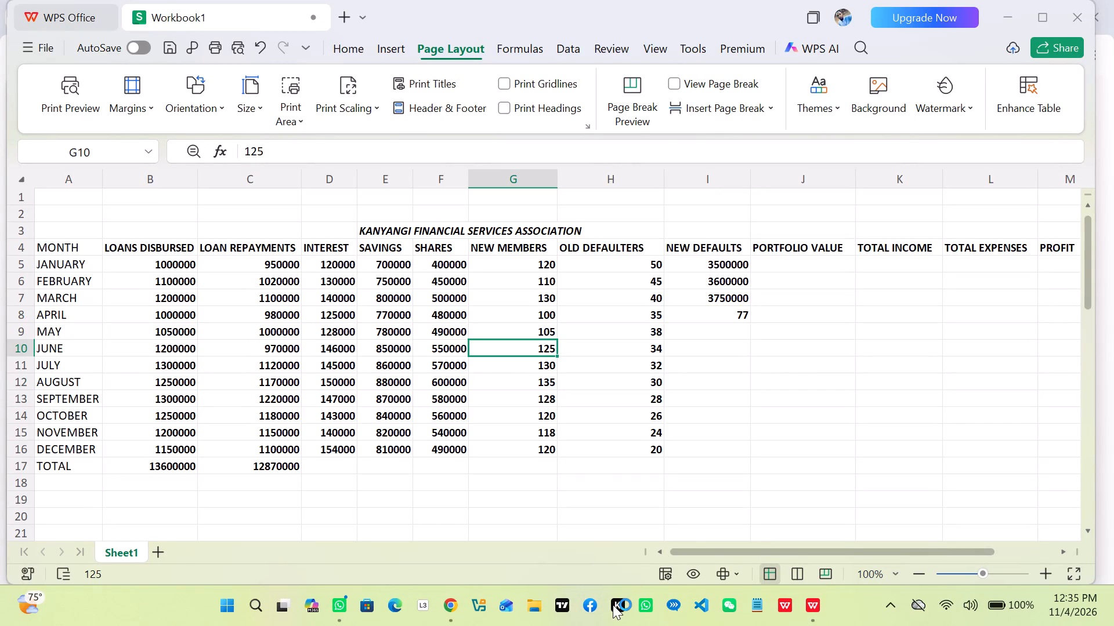